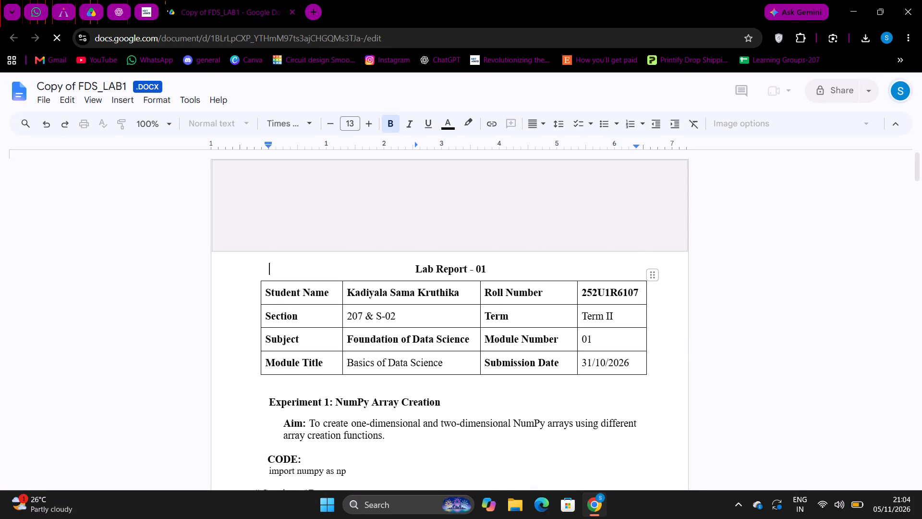
# Set the Module Number in the report's header table to 02.
pyautogui.scroll(-1, 468, 351)
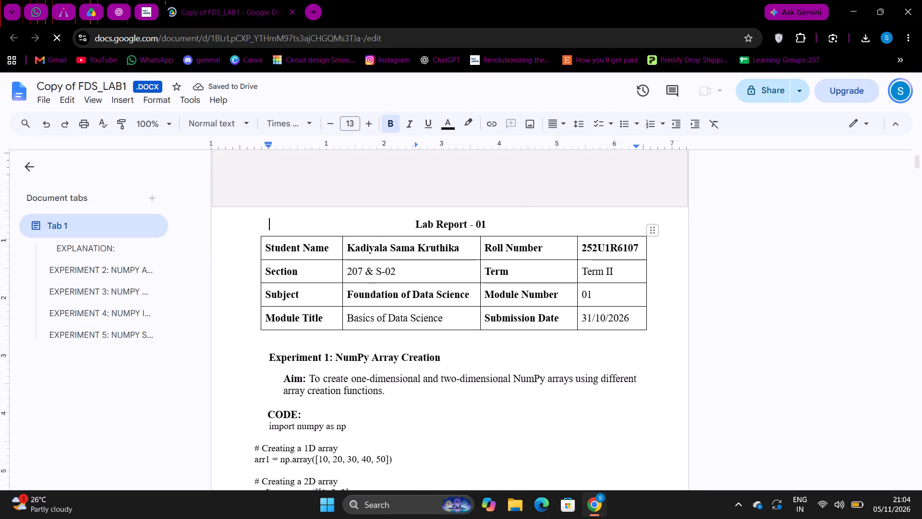
pyautogui.scroll(-1, 455, 320)
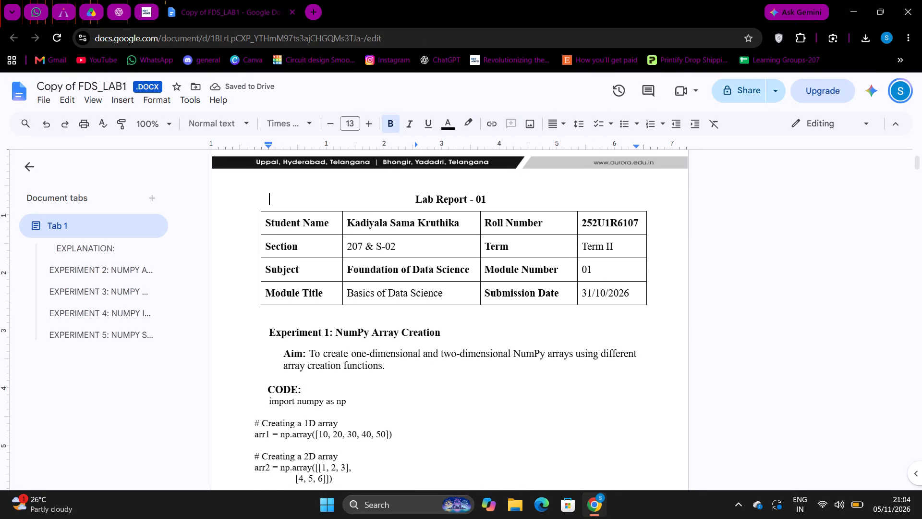
pyautogui.click(598, 272)
pyautogui.press('BackSpace')
pyautogui.press('2')
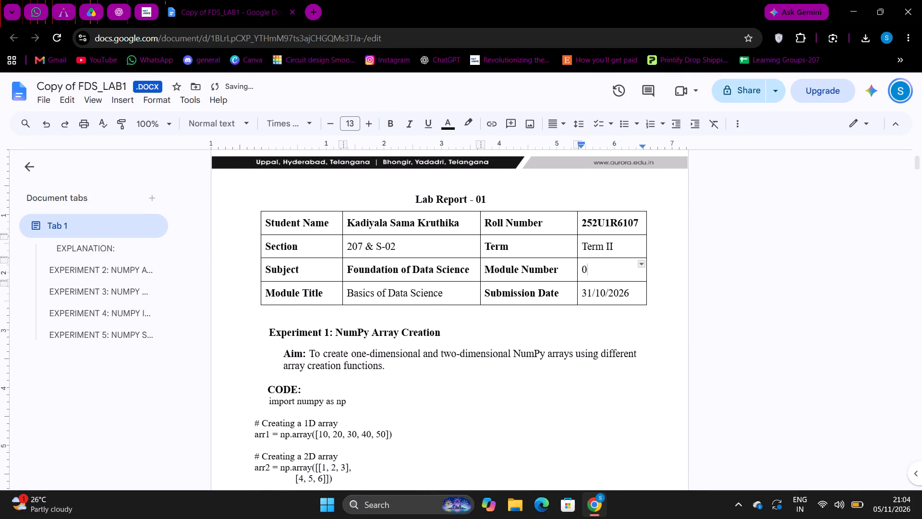
# Change the Submission Date in the header table to 05/11/2026.
pyautogui.click(603, 292)
pyautogui.press('Right')
pyautogui.press('BackSpace')
pyautogui.press('1')
pyautogui.press('Left')
pyautogui.press('Left')
pyautogui.press('Left')
pyautogui.press('BackSpace')
pyautogui.press('BackSpace')
pyautogui.press('BackSpace')
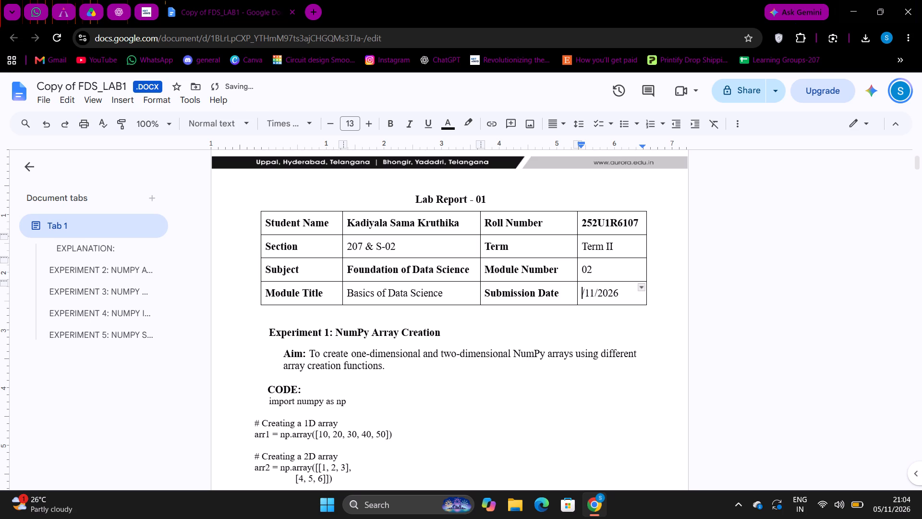
pyautogui.write('05')
# Delete all report content below the header table, from the Experiment 1 heading to the end of the document.
pyautogui.scroll(-1, 495, 335)
pyautogui.scroll(-5, 282, 281)
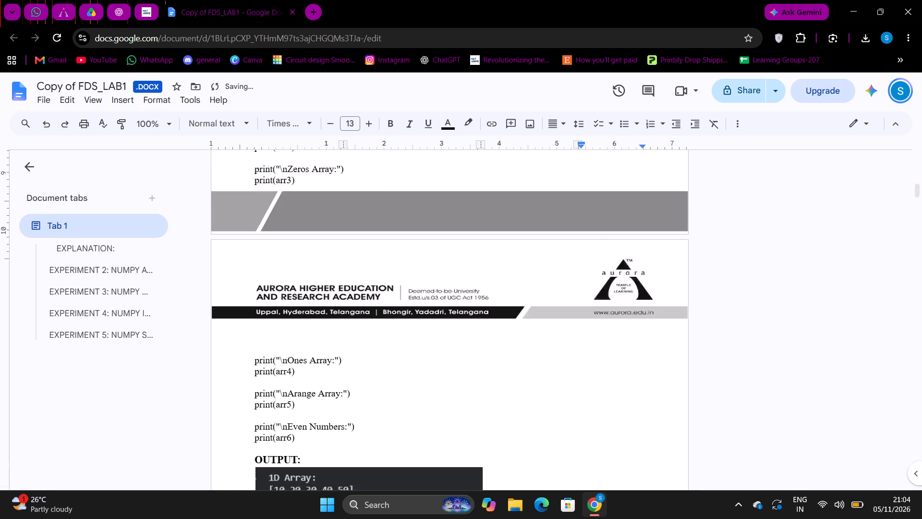
pyautogui.scroll(-2, 282, 281)
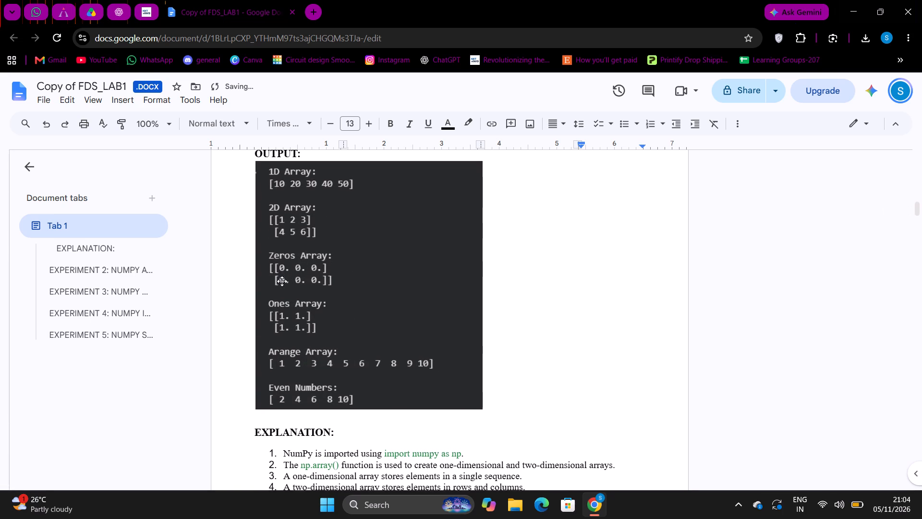
pyautogui.scroll(-1, 282, 281)
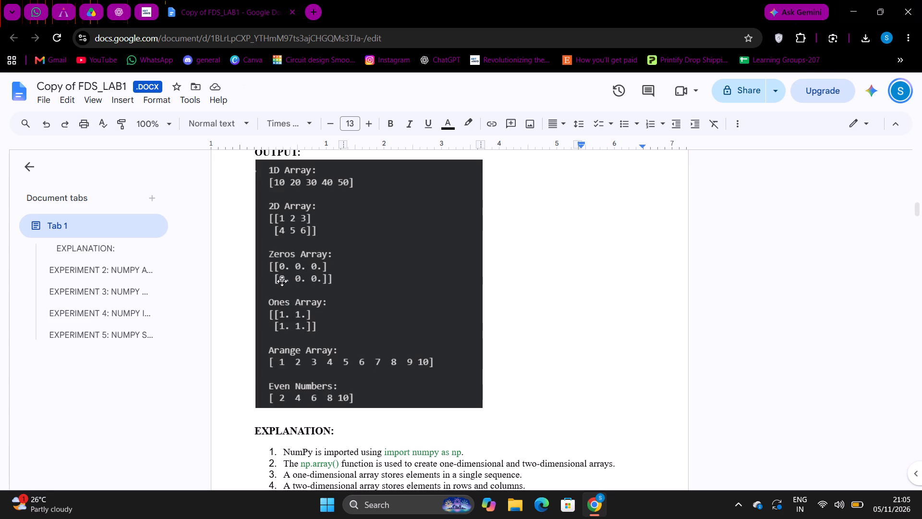
pyautogui.scroll(3, 362, 314)
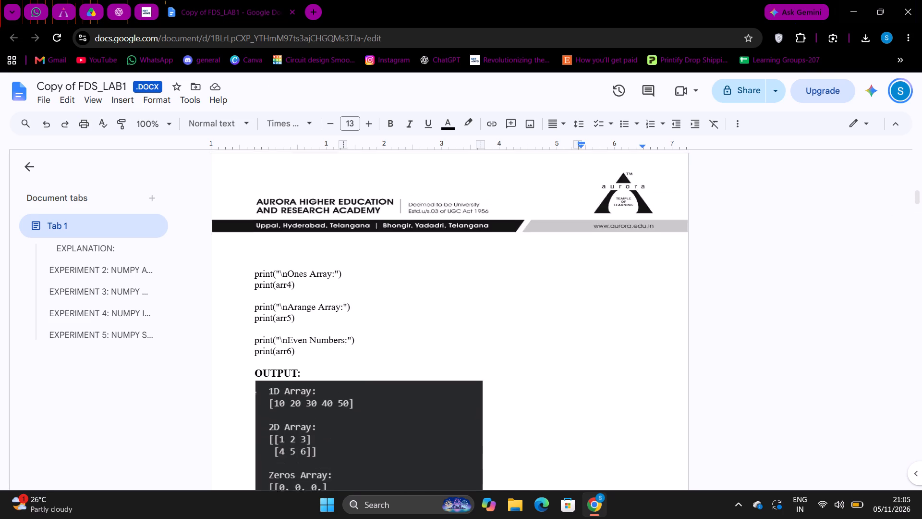
pyautogui.scroll(3, 362, 314)
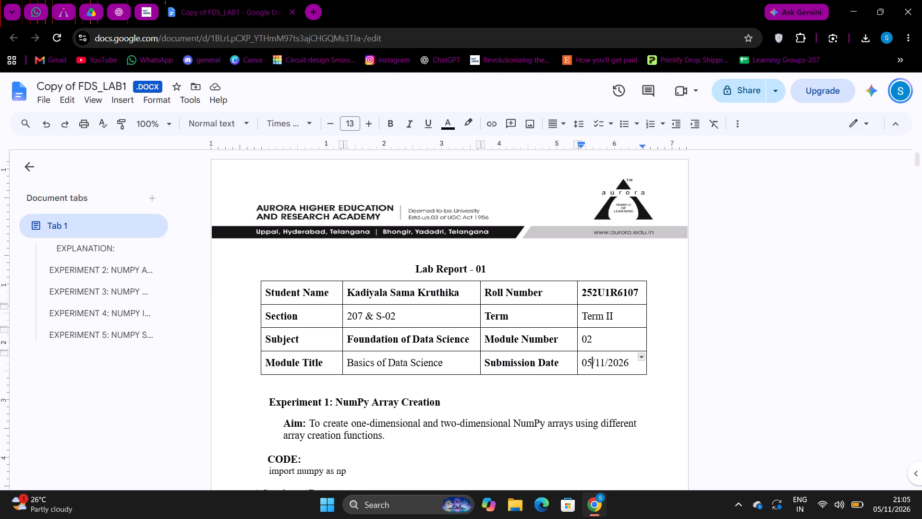
pyautogui.moveTo(270, 404); pyautogui.dragTo(363, 518)
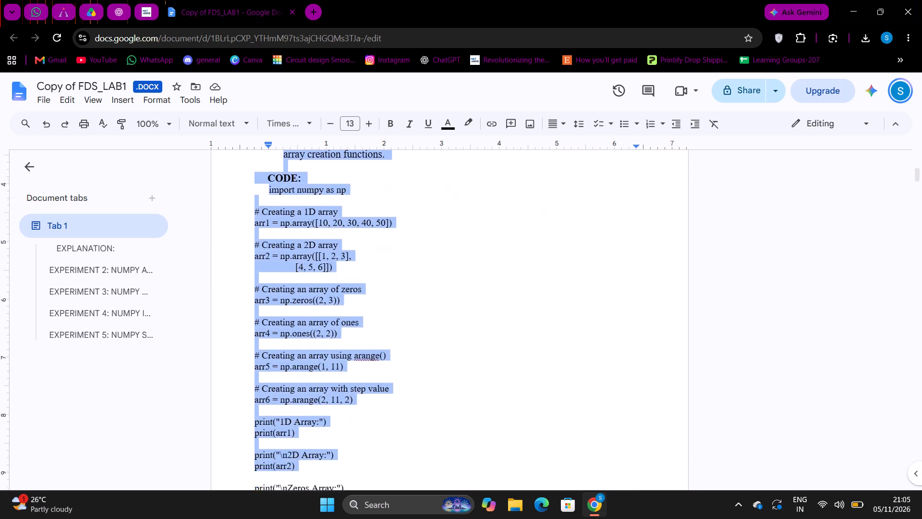
pyautogui.moveTo(363, 518); pyautogui.dragTo(363, 518)
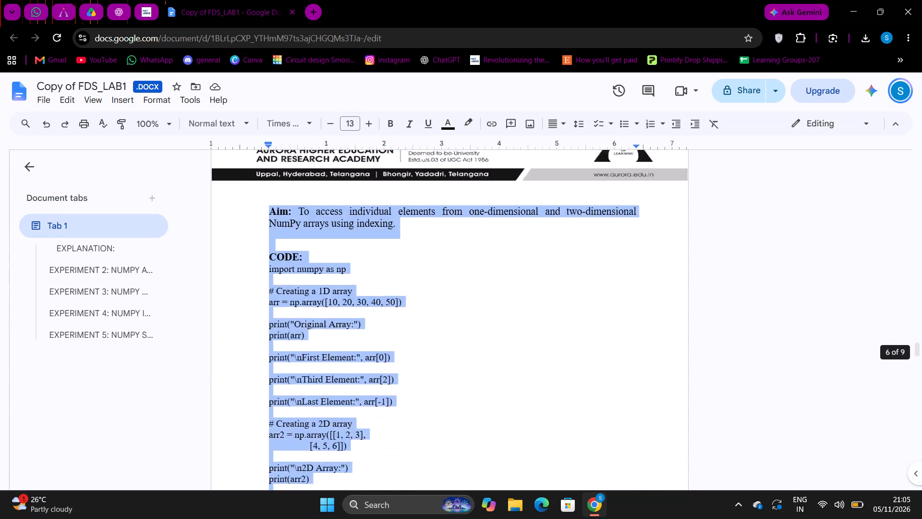
pyautogui.moveTo(363, 518); pyautogui.dragTo(362, 518)
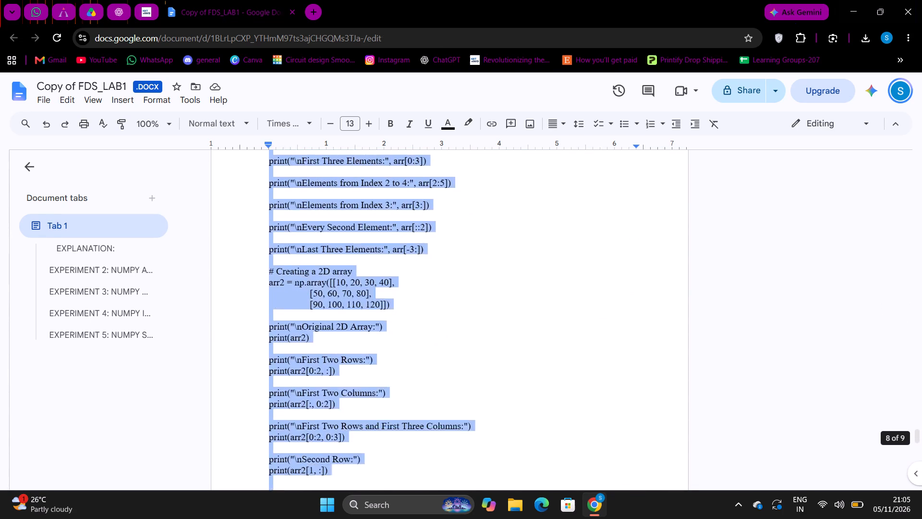
pyautogui.moveTo(362, 518); pyautogui.dragTo(355, 510)
pyautogui.press('BackSpace')
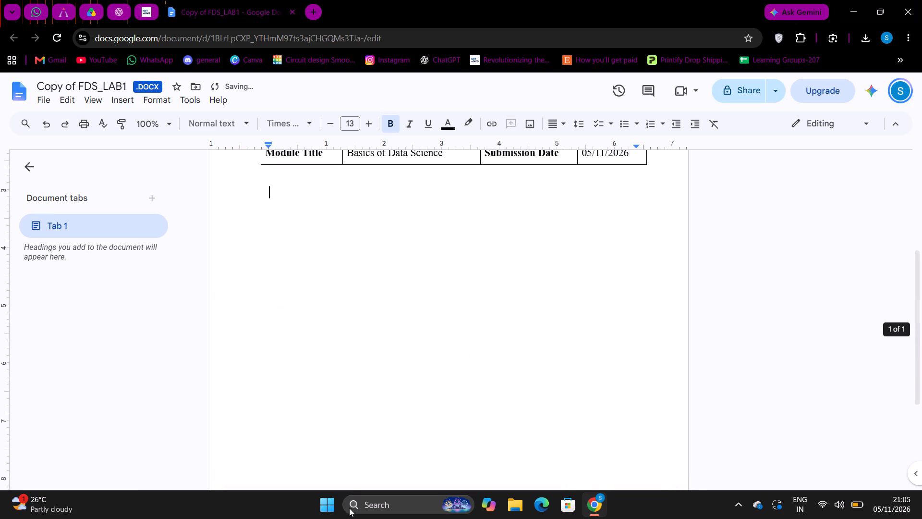
# Rename the document as FDS_LAB2.
pyautogui.scroll(2, 327, 336)
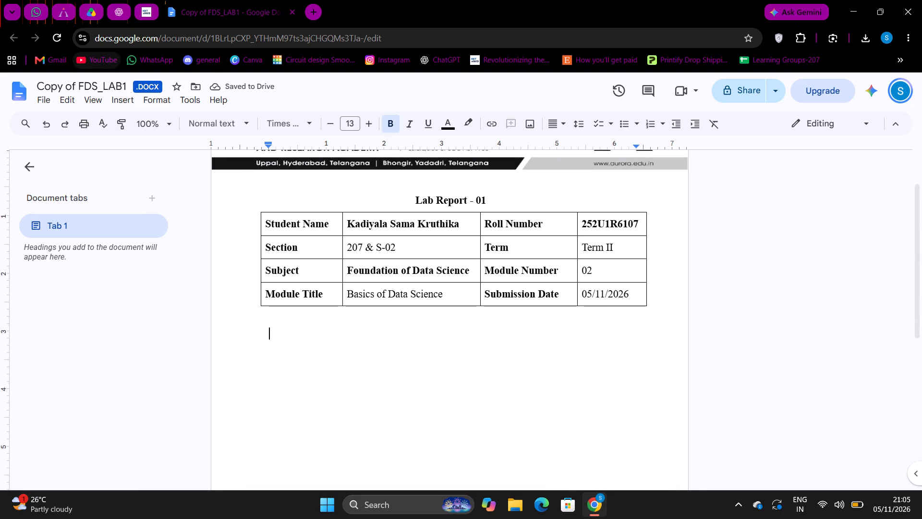
pyautogui.click(81, 89)
pyautogui.click(78, 86)
pyautogui.press('BackSpace')
pyautogui.press('BackSpace')
pyautogui.press('BackSpace')
pyautogui.press('BackSpace')
pyautogui.press('BackSpace')
pyautogui.press('BackSpace')
pyautogui.press('BackSpace')
pyautogui.press('BackSpace')
pyautogui.press('BackSpace')
pyautogui.press('BackSpace')
pyautogui.press('BackSpace')
pyautogui.press('BackSpace')
pyautogui.press('BackSpace')
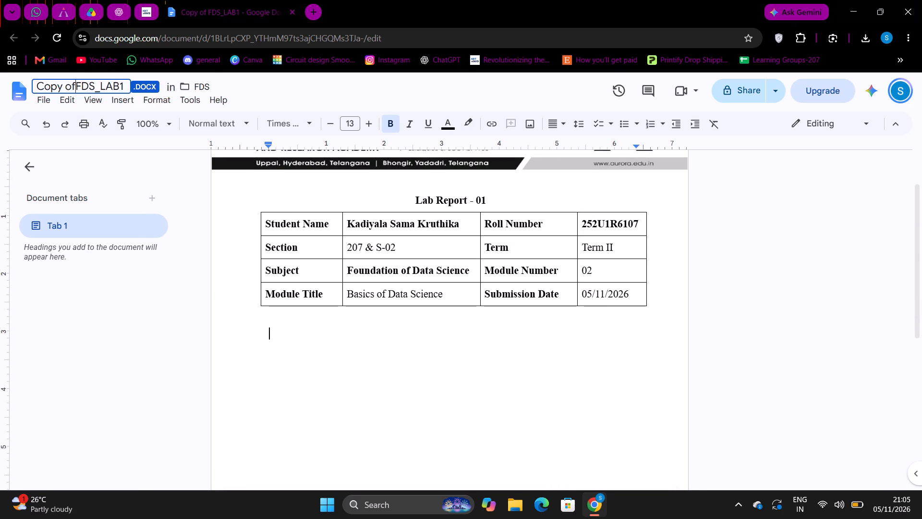
pyautogui.press('Right')
pyautogui.press('Right')
pyautogui.press('Right')
pyautogui.press('Right')
pyautogui.press('Right')
pyautogui.press('Right')
pyautogui.press('Right')
pyautogui.press('Right')
pyautogui.press('Right')
pyautogui.press('Right')
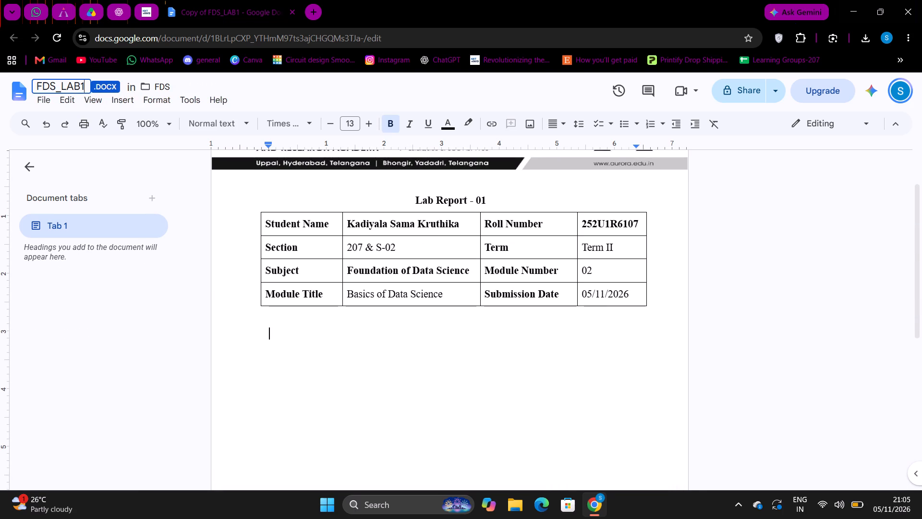
pyautogui.press('BackSpace')
pyautogui.press('2')
pyautogui.press('Return')
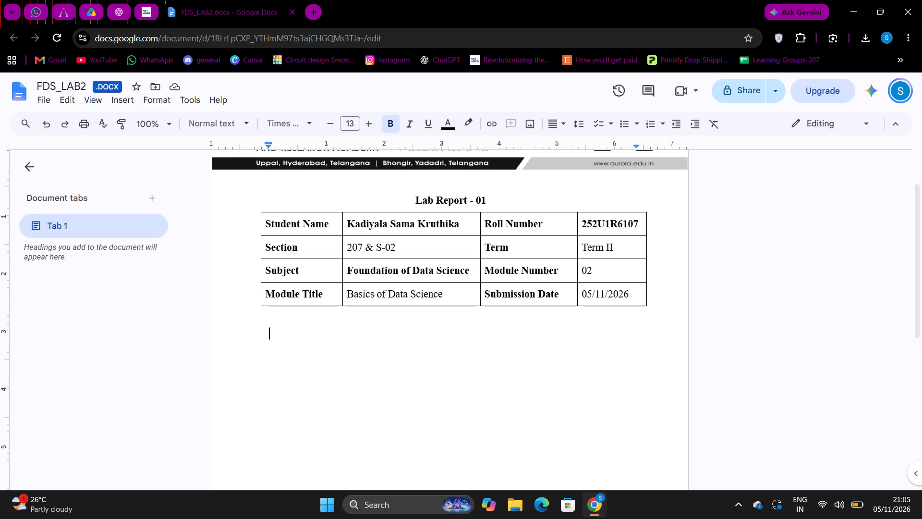
# Open the recently downloaded FDS_LAB2.pdf and examine its Reading Data section at a larger zoom.
pyautogui.click(113, 1)
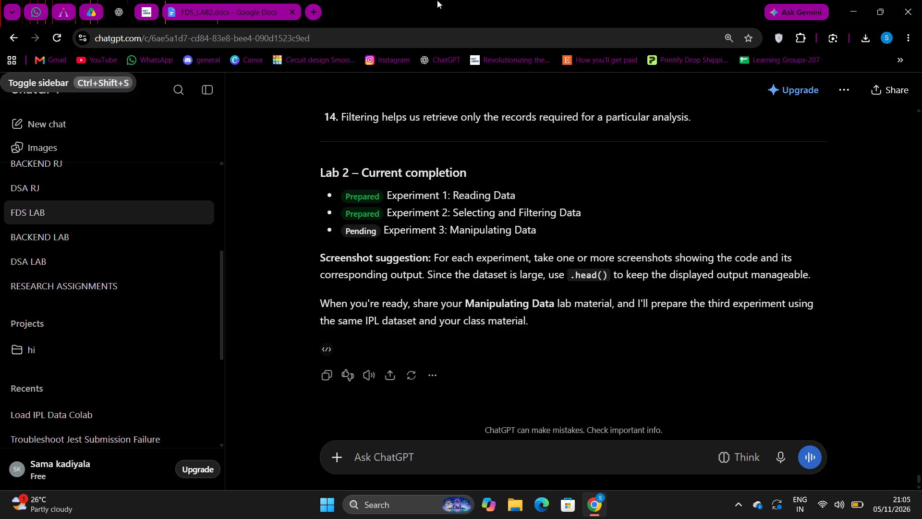
pyautogui.click(871, 43)
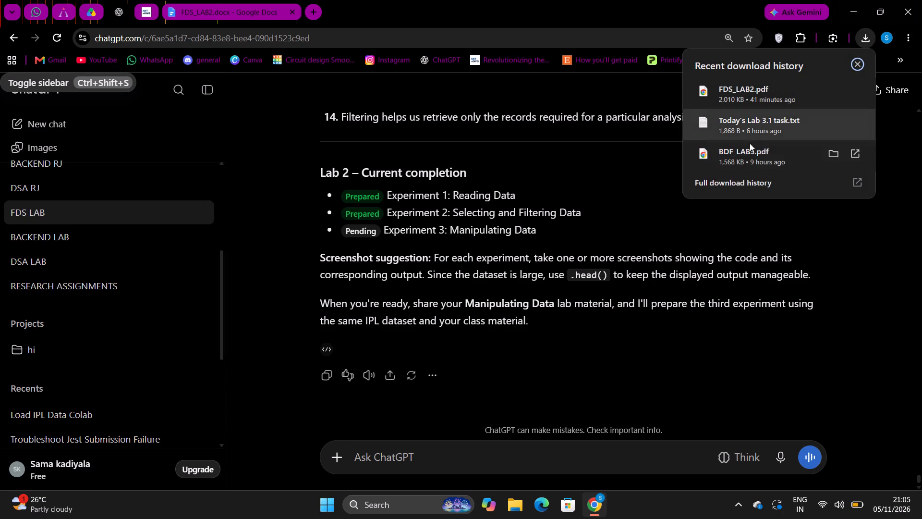
pyautogui.click(758, 95)
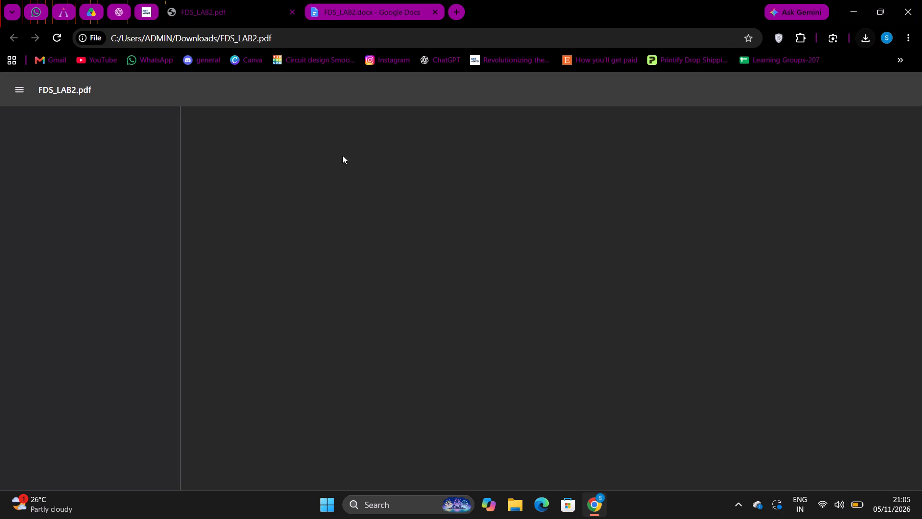
pyautogui.scroll(-2, 447, 283)
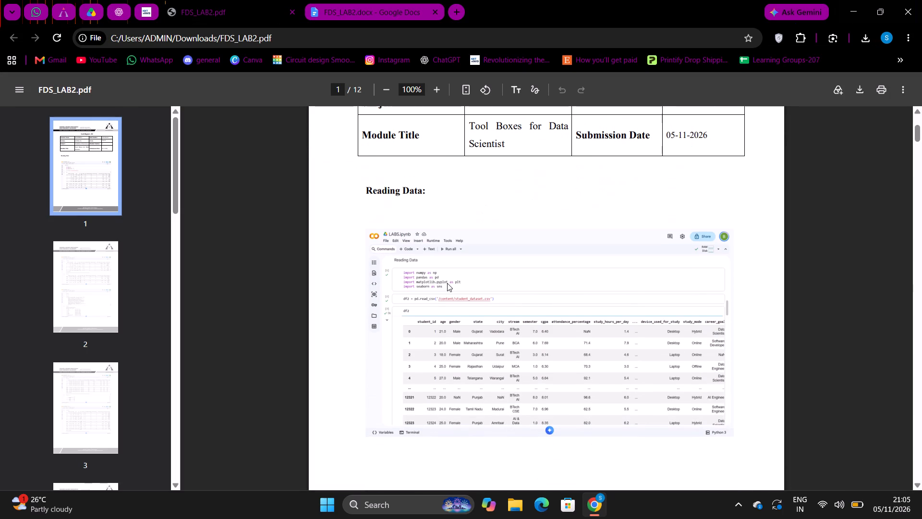
pyautogui.scroll(-1, 447, 283)
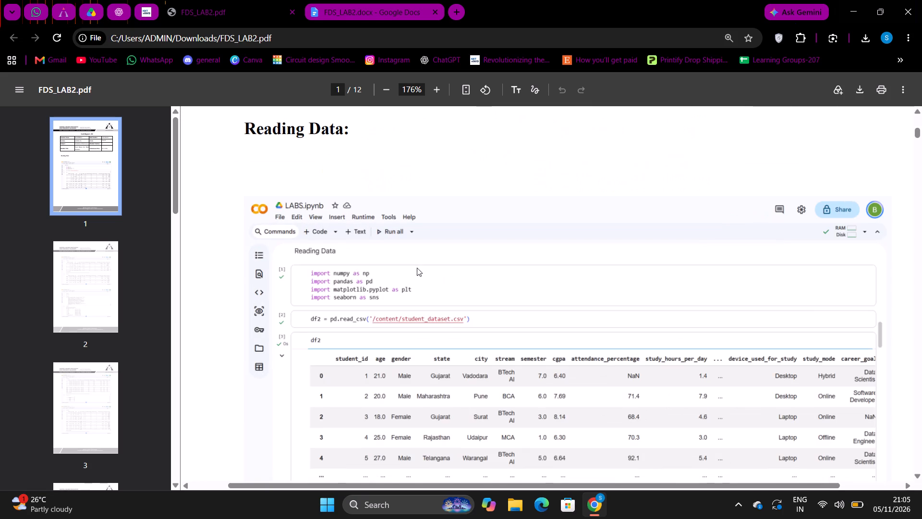
# Search the web for collab in a new tab, open Google Colab, and review the student's own LAB-03 IPL notebook.
pyautogui.click(451, 12)
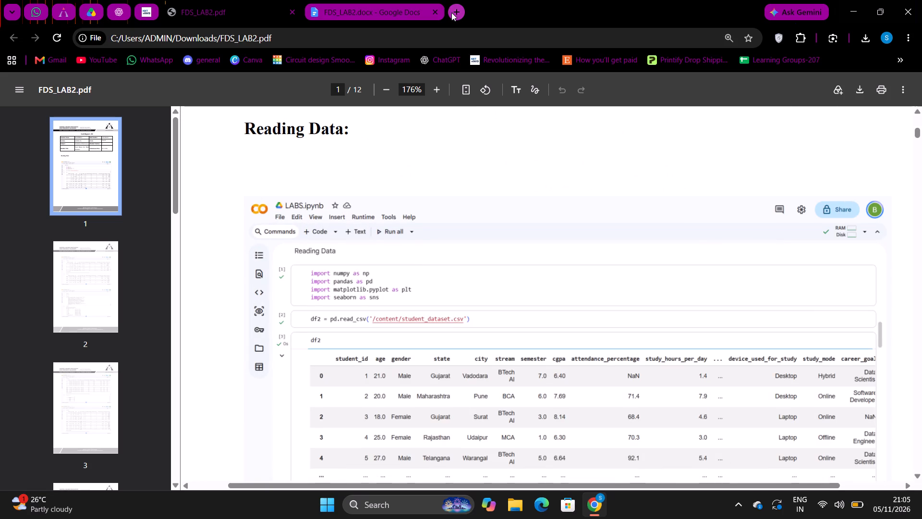
pyautogui.write('collab')
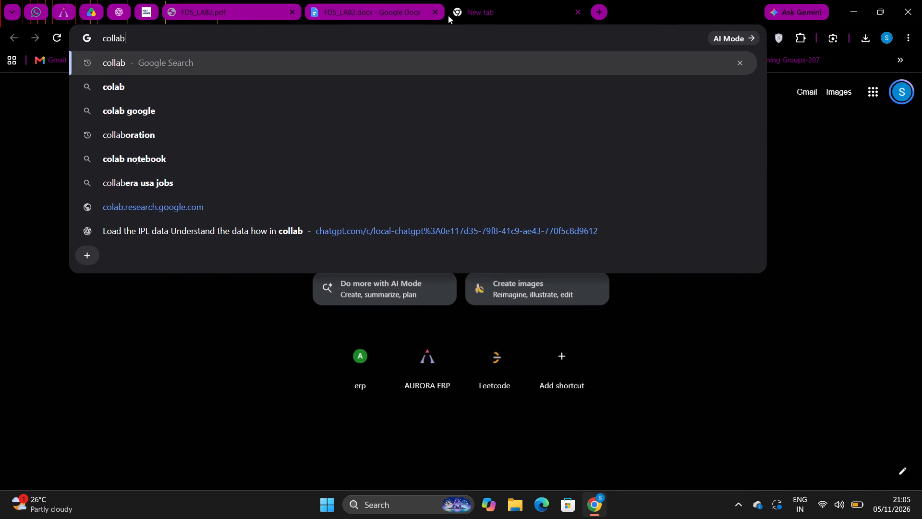
pyautogui.press('Return')
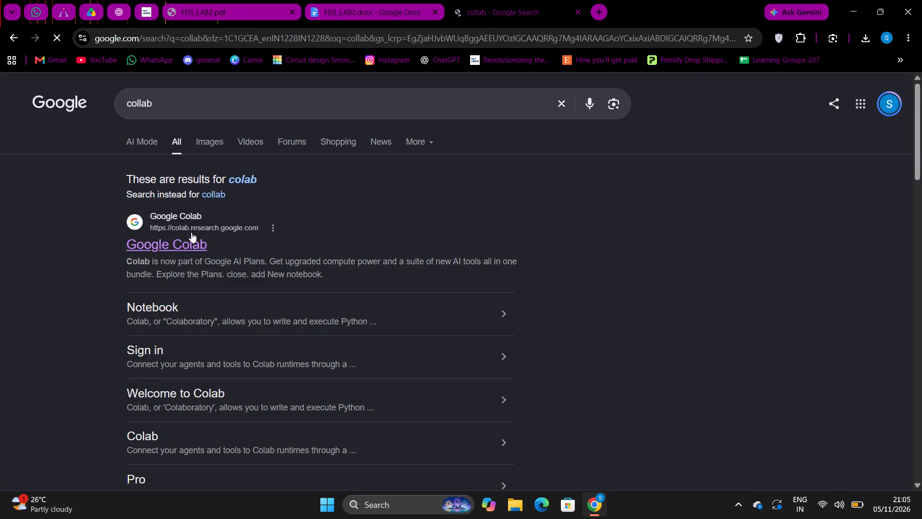
pyautogui.click(191, 232)
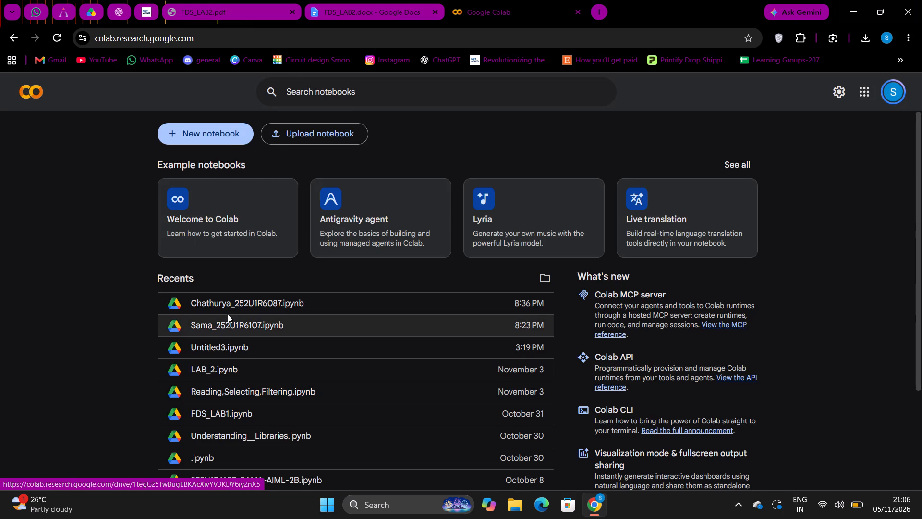
pyautogui.click(237, 324)
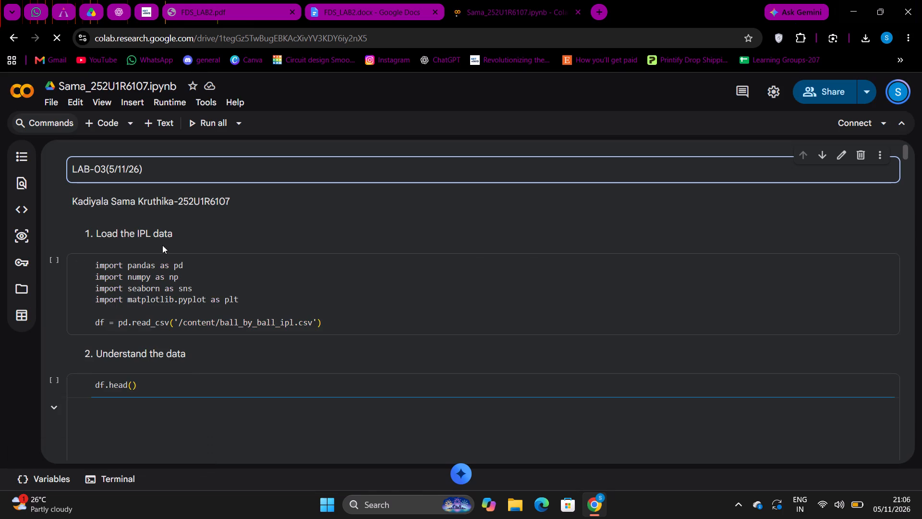
pyautogui.click(120, 146)
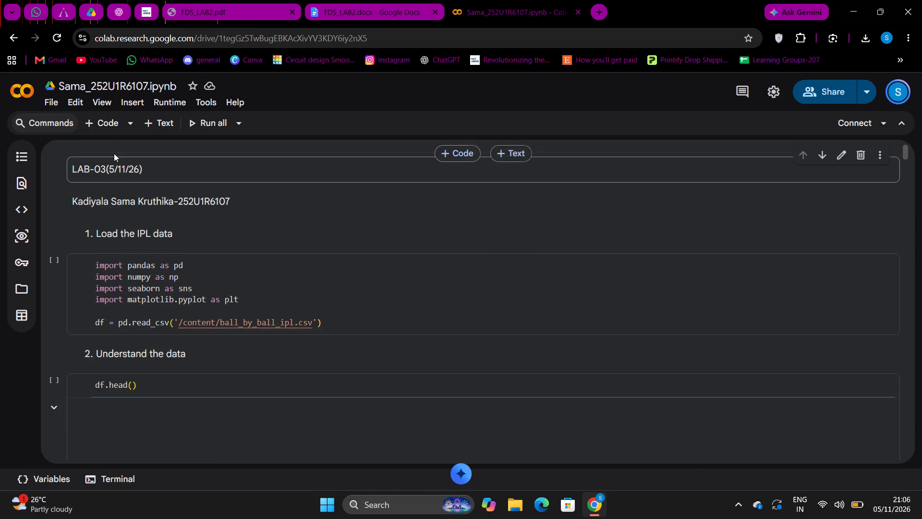
pyautogui.scroll(-2, 114, 153)
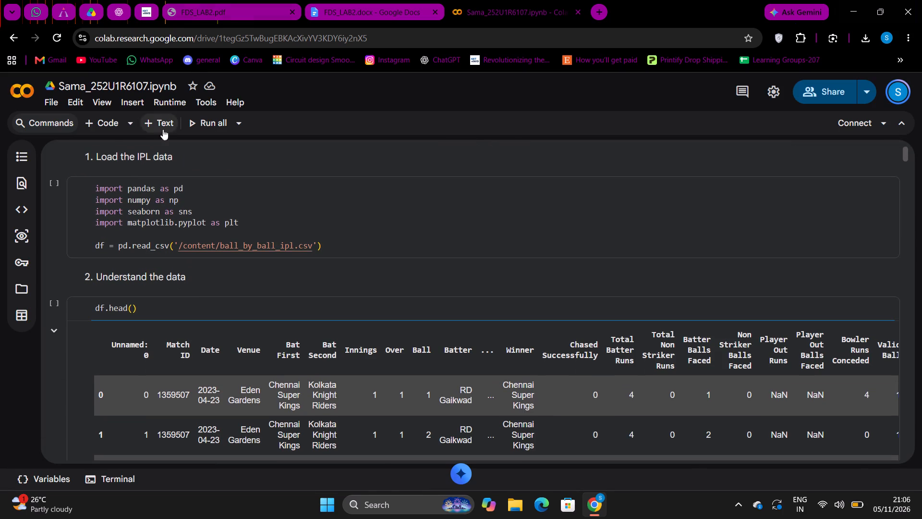
# Compare the sample PDF's Reading Data section and its df2.head() page with the opening cells of the IPL notebook.
pyautogui.click(390, 0)
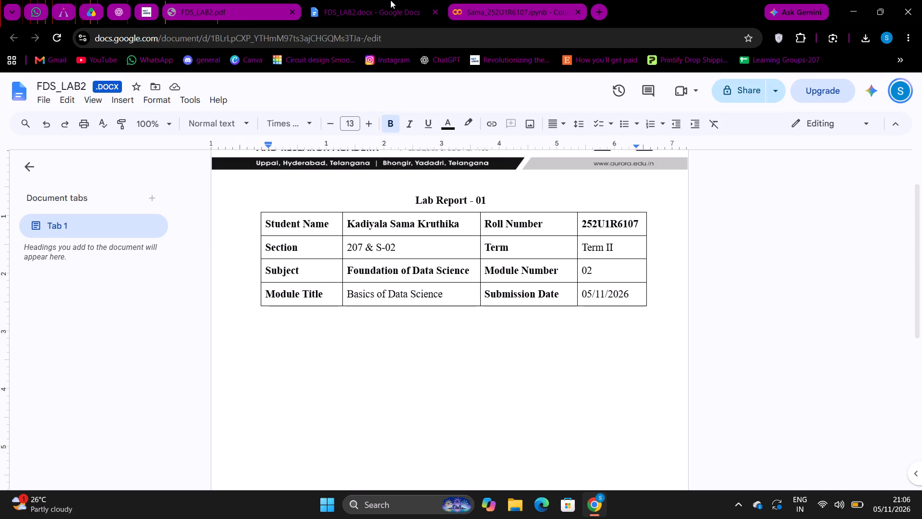
pyautogui.click(208, 0)
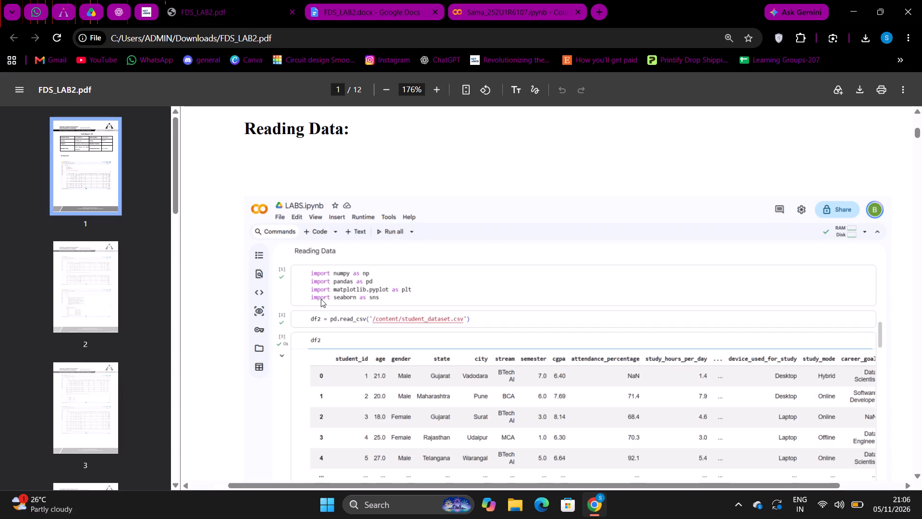
pyautogui.scroll(-1, 321, 299)
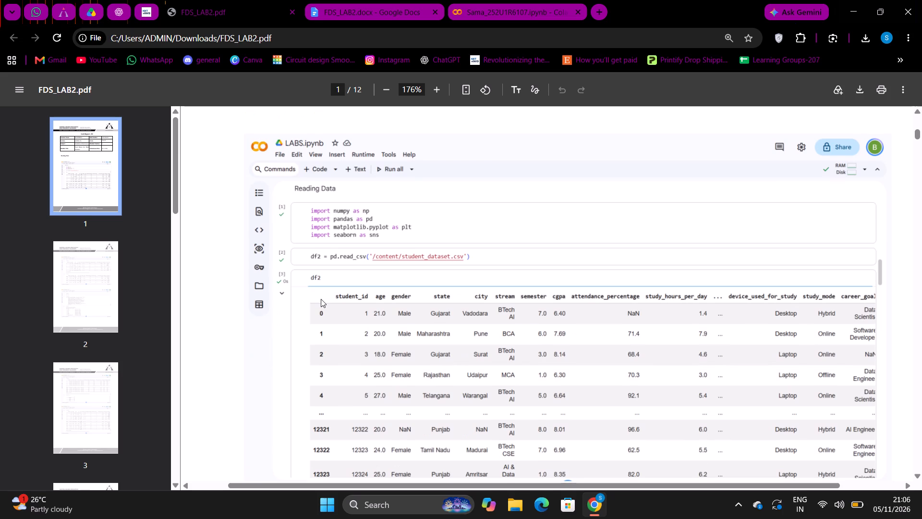
pyautogui.scroll(1, 336, 309)
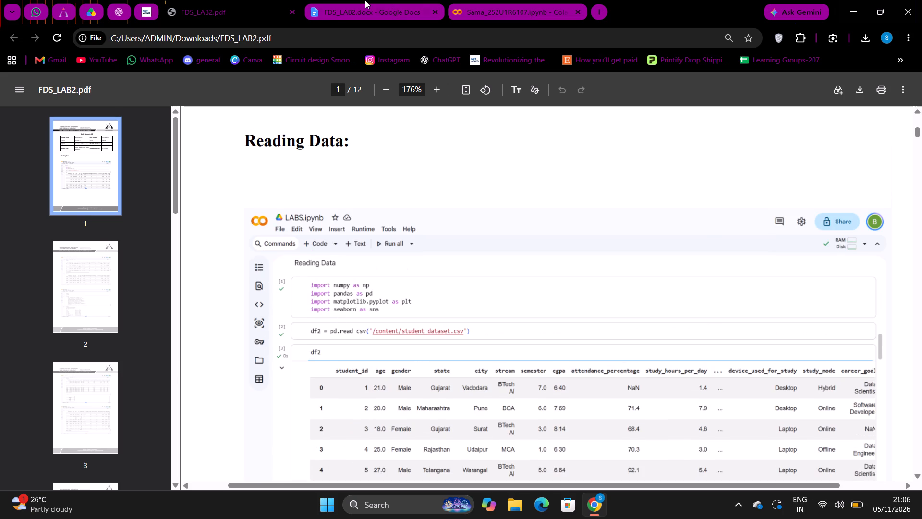
pyautogui.click(365, 0)
pyautogui.click(471, 0)
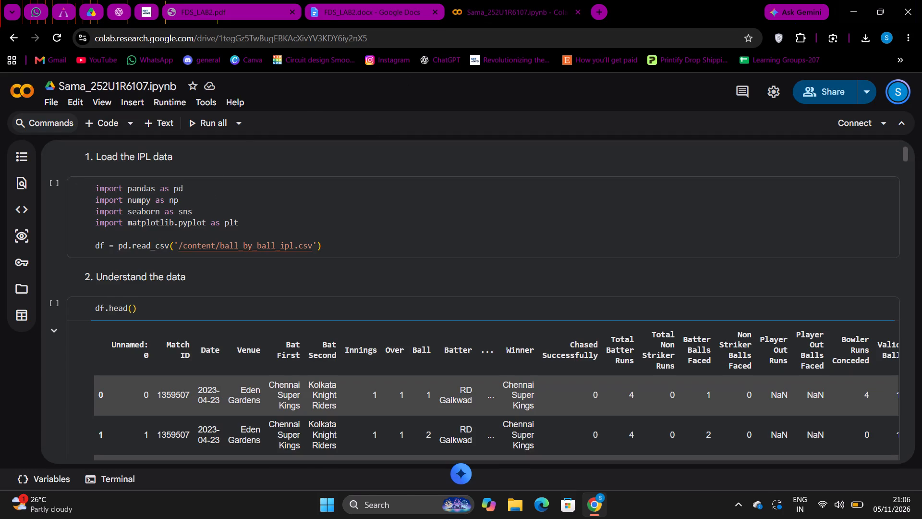
pyautogui.scroll(-1, 208, 226)
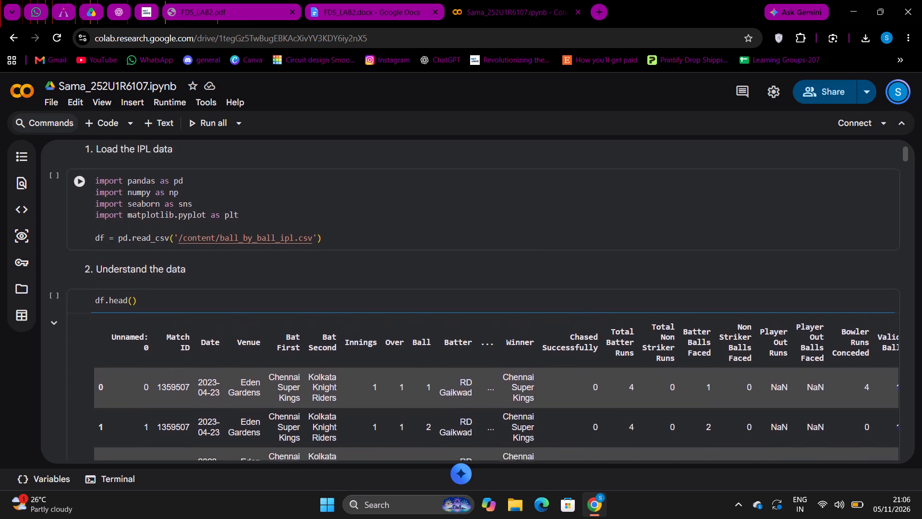
pyautogui.scroll(4, 191, 198)
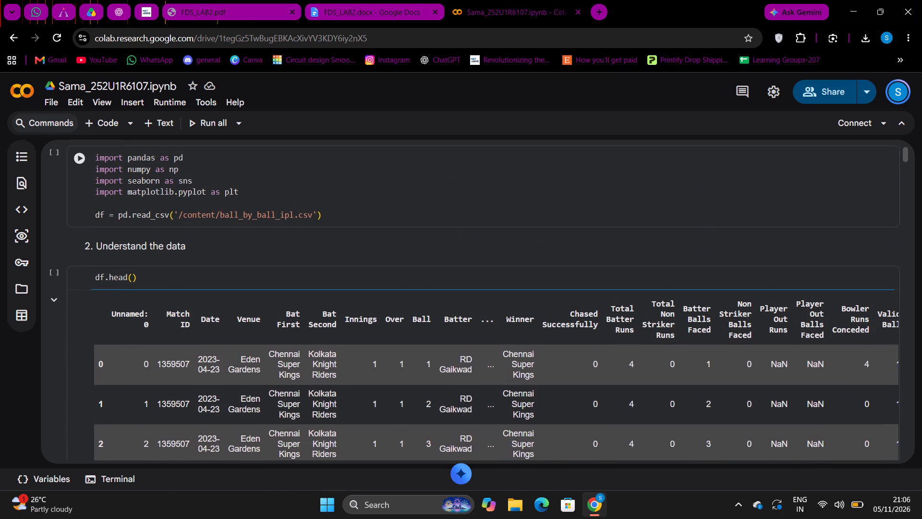
pyautogui.scroll(1, 191, 198)
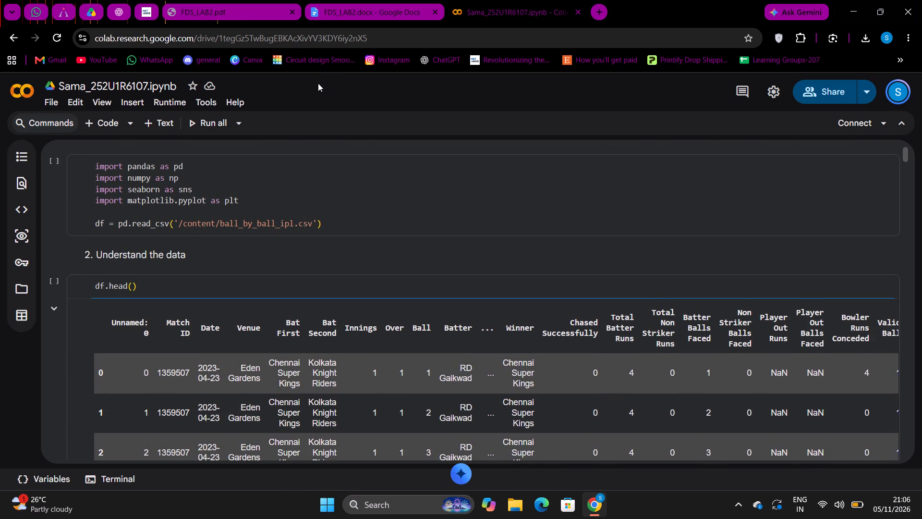
pyautogui.click(252, 0)
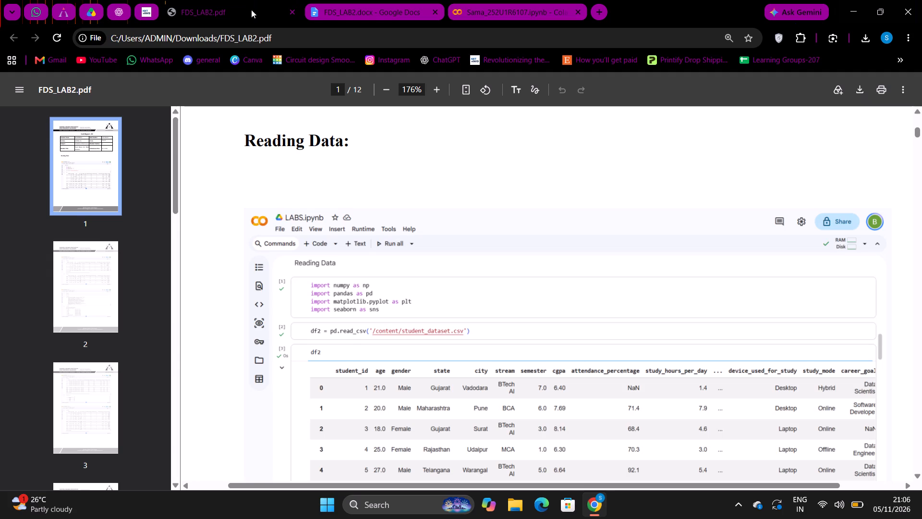
pyautogui.scroll(-7, 354, 344)
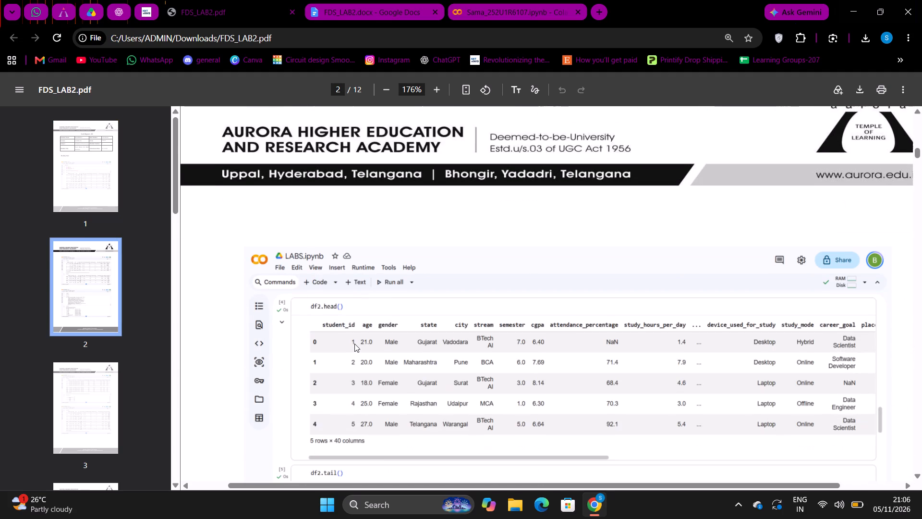
pyautogui.scroll(-1, 354, 344)
pyautogui.scroll(4, 354, 344)
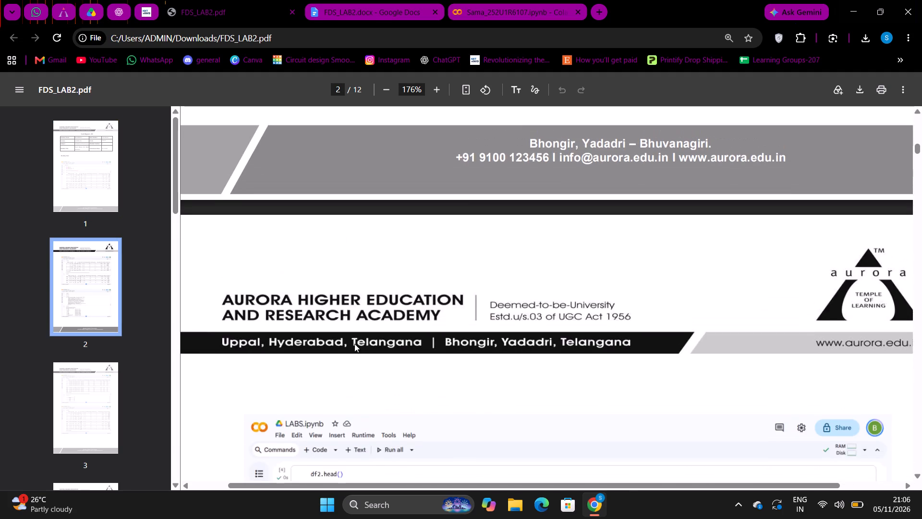
pyautogui.scroll(6, 354, 344)
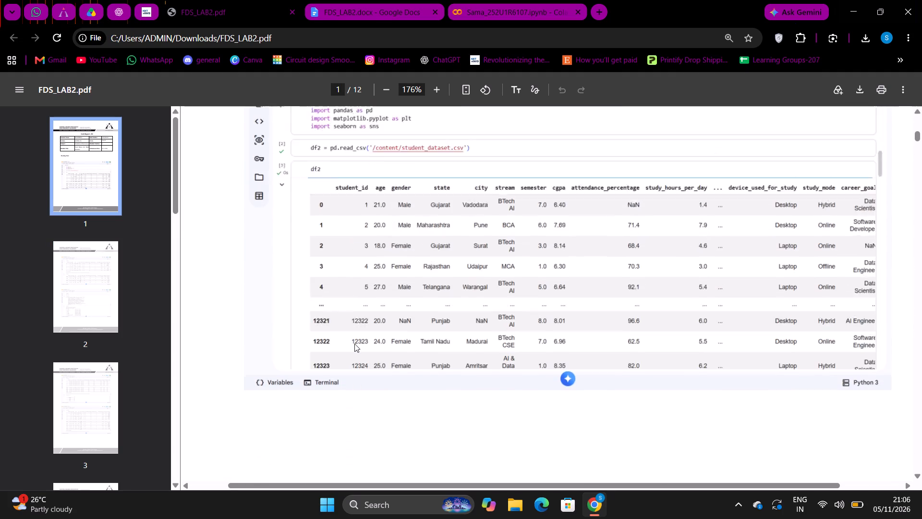
pyautogui.scroll(2, 354, 344)
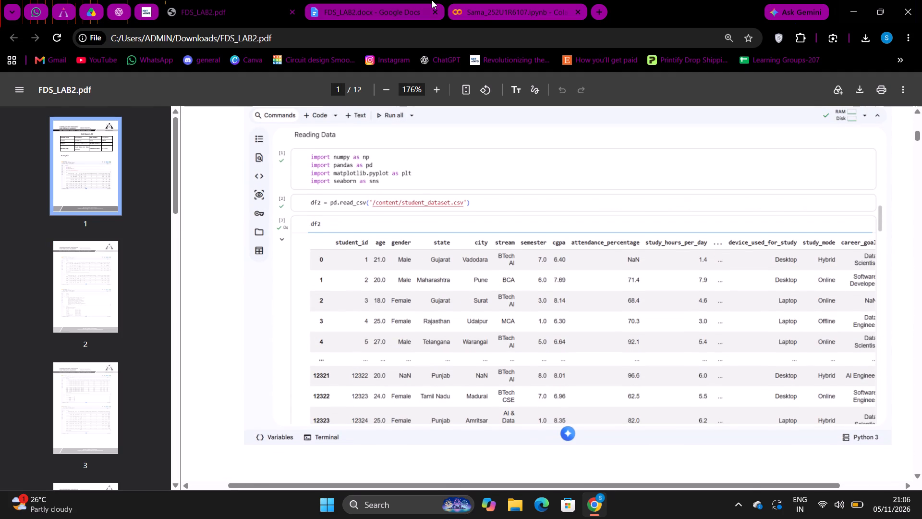
# Capture a screenshot of the Colab notebook page showing the Load the IPL data and Understand the data cells.
pyautogui.click(468, 0)
pyautogui.scroll(1, 231, 282)
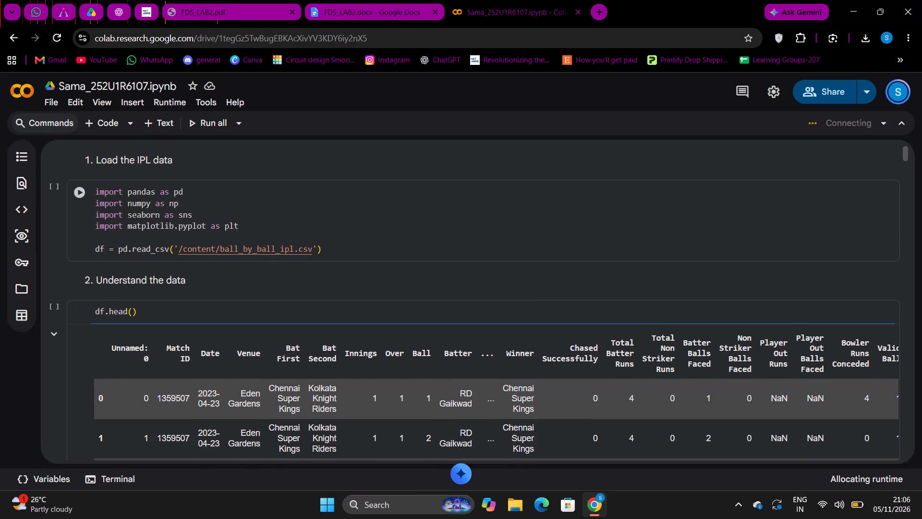
pyautogui.scroll(-1, 191, 225)
pyautogui.scroll(1, 225, 202)
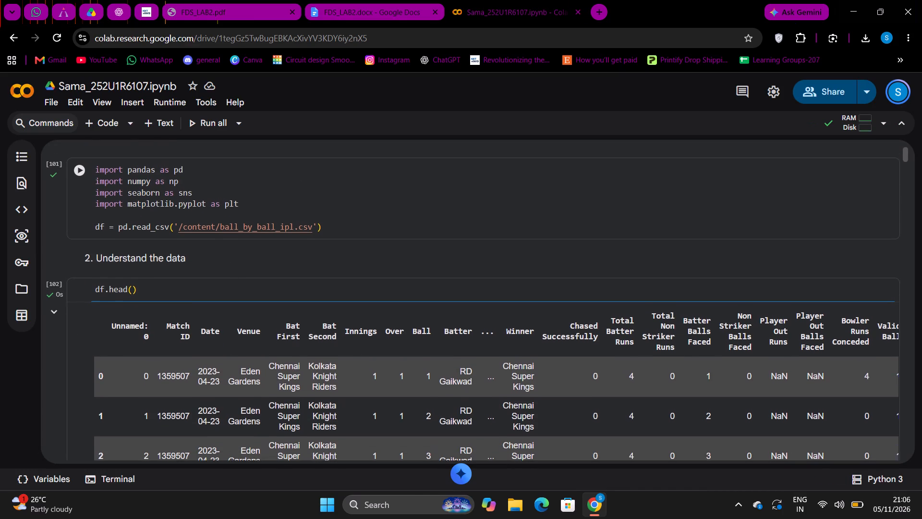
pyautogui.scroll(1, 227, 230)
pyautogui.click(291, 88)
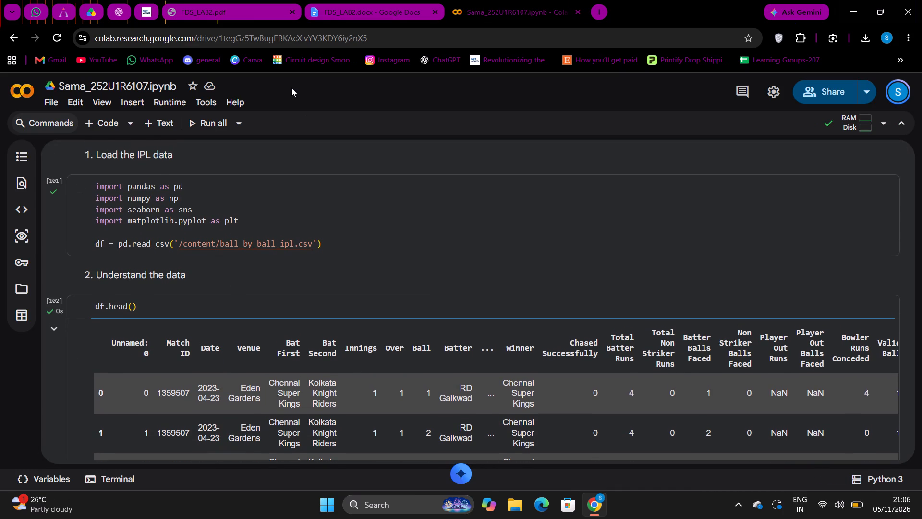
pyautogui.press('shift+super+s')
pyautogui.moveTo(0, 72); pyautogui.dragTo(906, 509)
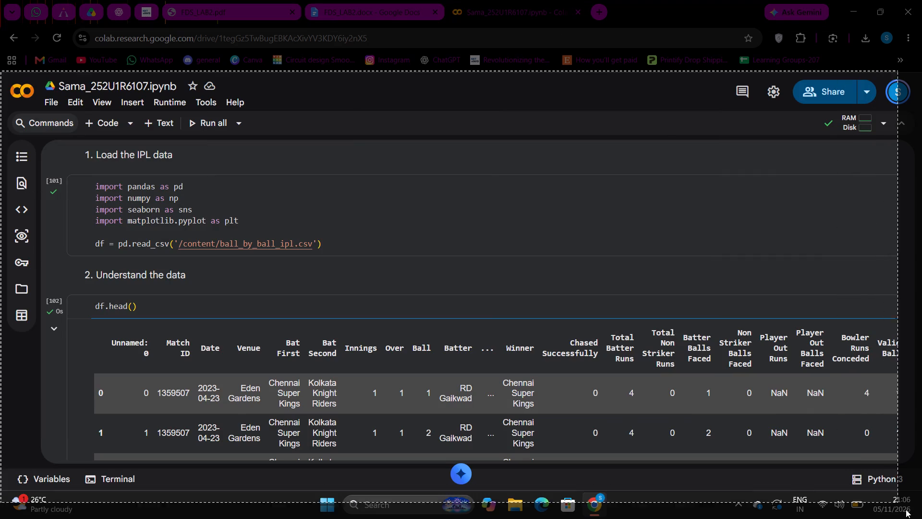
pyautogui.moveTo(906, 509); pyautogui.dragTo(921, 491)
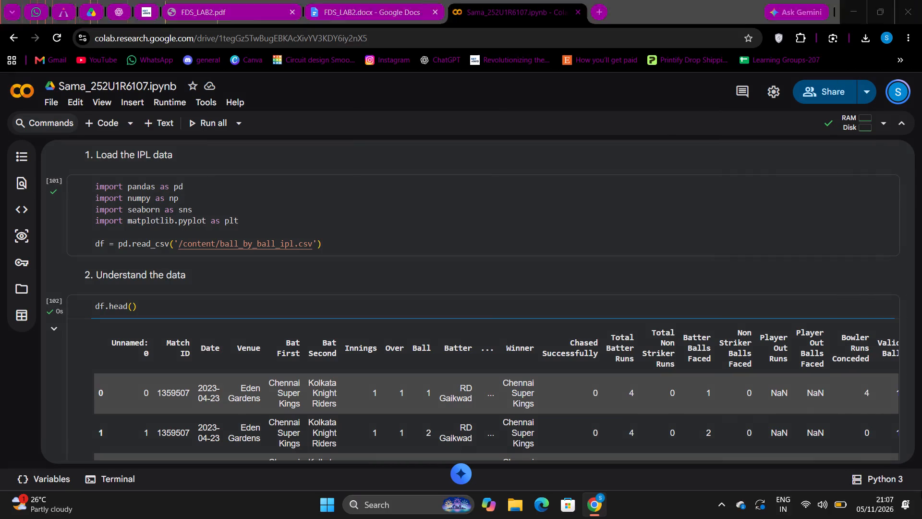
# Paste the notebook screenshot below the header table in the FDS_LAB2 document and add blank lines after it.
pyautogui.click(252, 0)
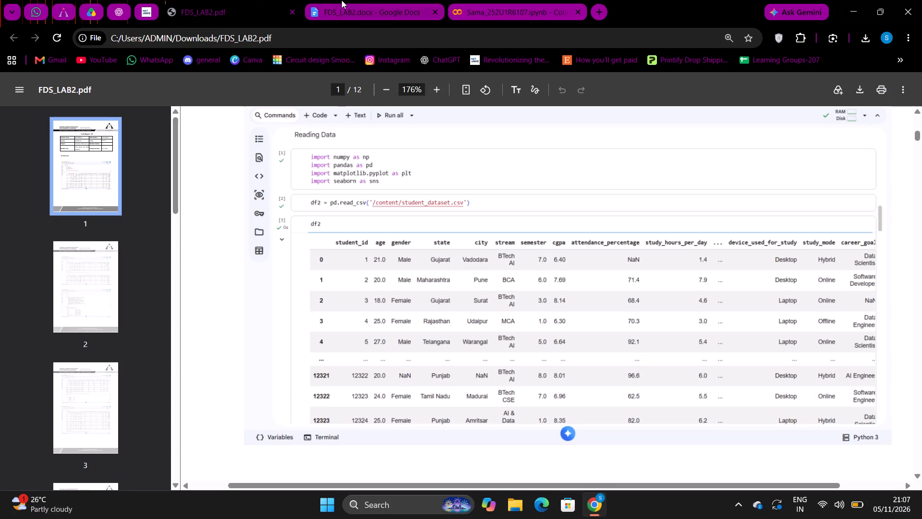
pyautogui.click(341, 0)
pyautogui.hotkey('ctrl', 'v')
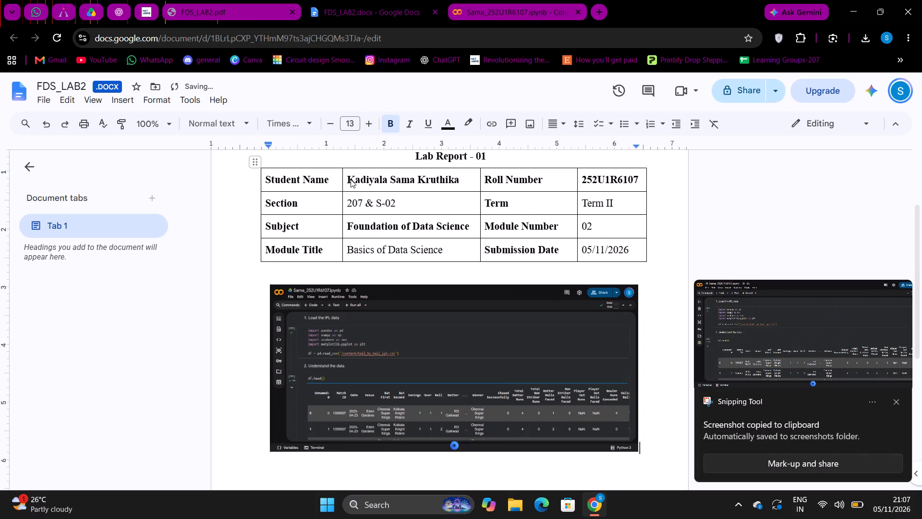
pyautogui.press('Return')
pyautogui.press('Return')
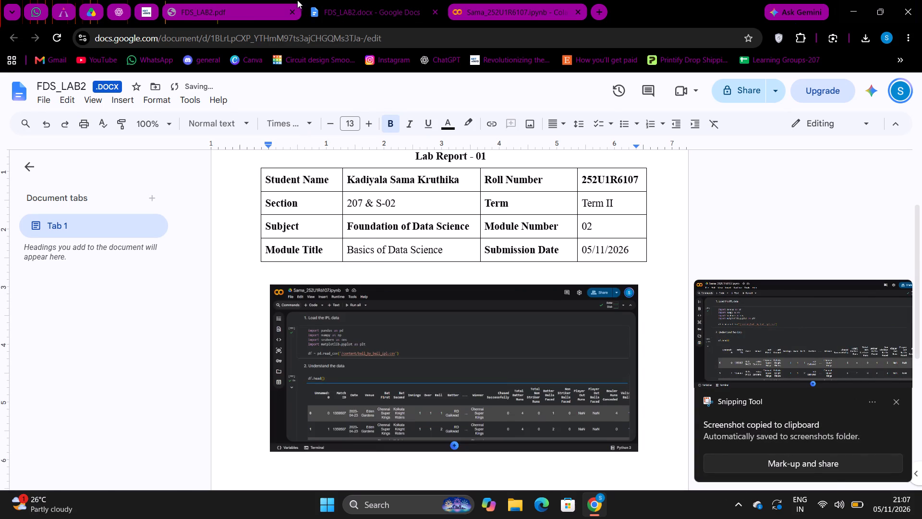
# Add the bold heading "Reading Data:" above the pasted screenshot, matching the sample PDF.
pyautogui.click(296, 0)
pyautogui.scroll(1, 320, 411)
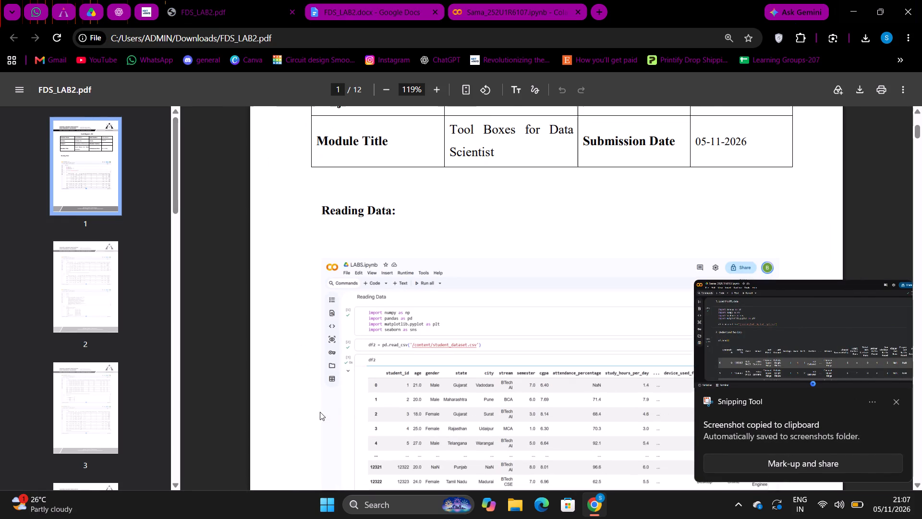
pyautogui.click(373, 0)
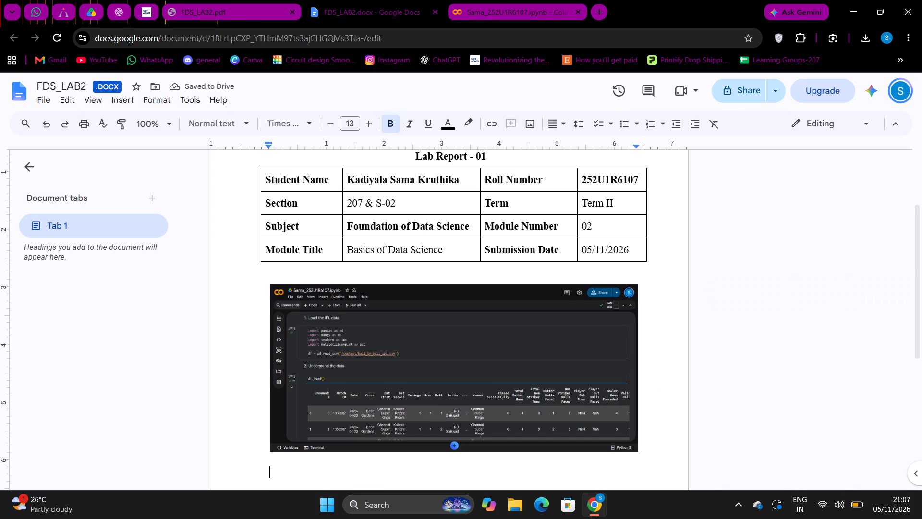
pyautogui.click(327, 272)
pyautogui.press('Return')
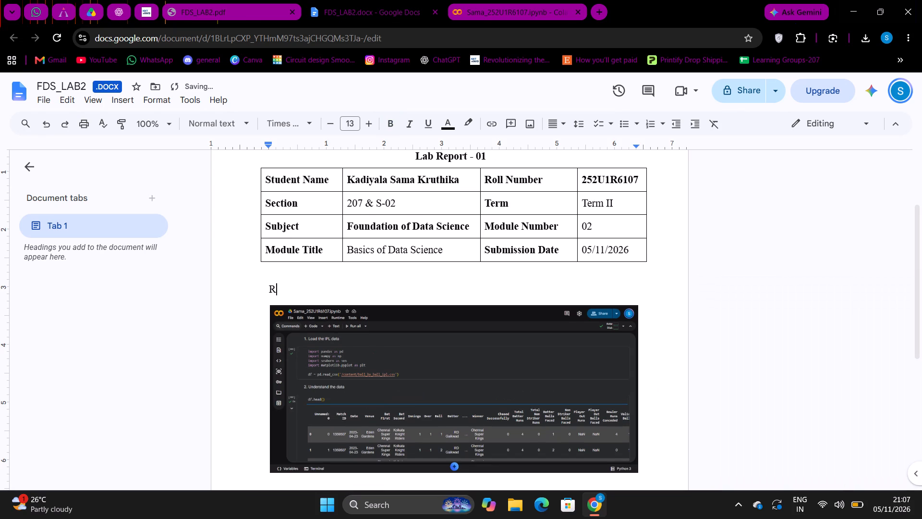
pyautogui.press('BackSpace')
pyautogui.hotkey('ctrl', 'b')
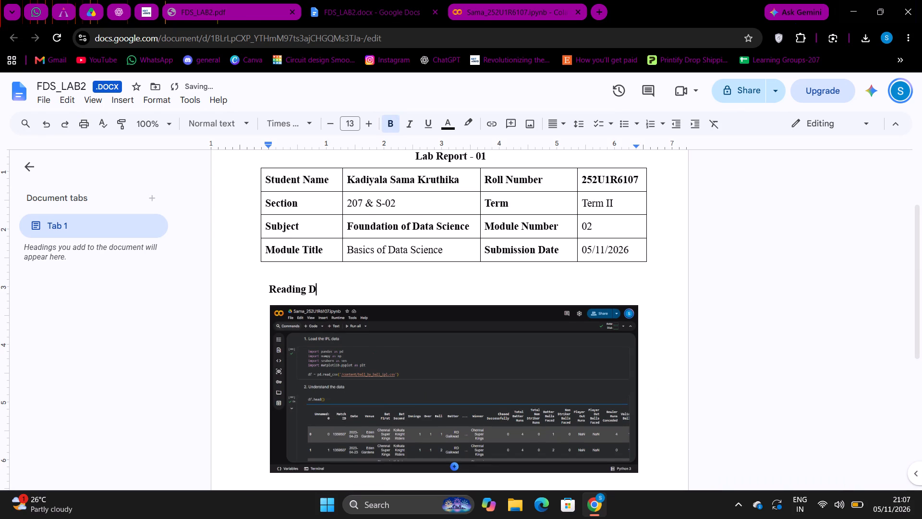
pyautogui.write('ata:')
# Place the cursor below the report's screenshot and examine what follows the Reading Data screenshot in the sample PDF.
pyautogui.scroll(-3, 327, 272)
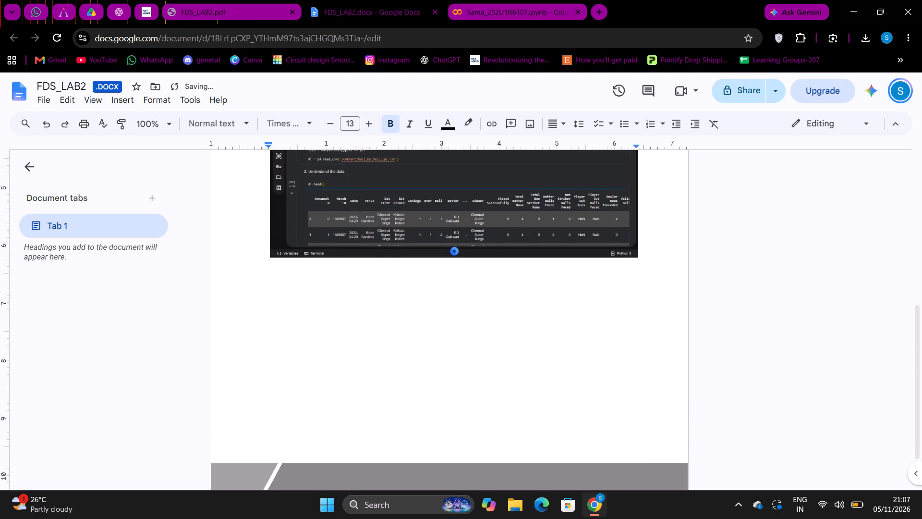
pyautogui.click(367, 336)
pyautogui.click(221, 0)
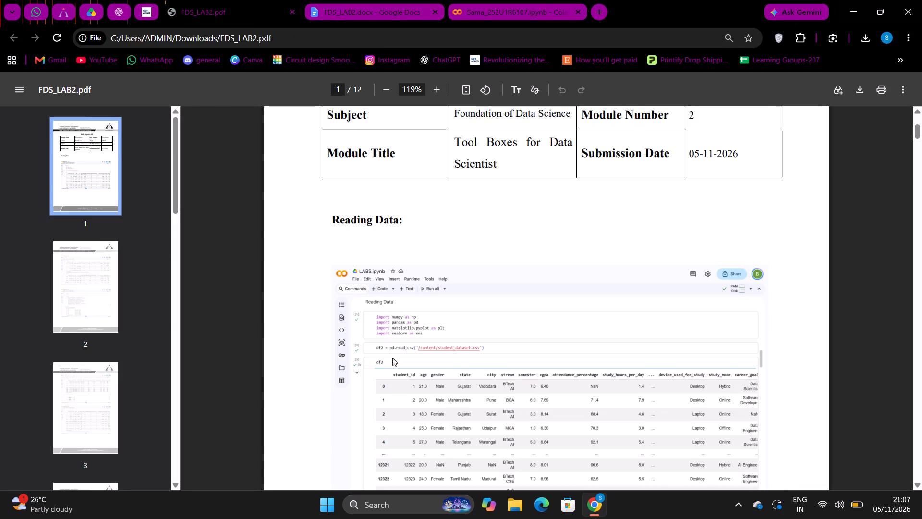
pyautogui.scroll(-9, 392, 358)
# Switch to the Colab notebook and reduce the page zoom so the whole df.head() output fits in view.
pyautogui.click(510, 0)
pyautogui.scroll(-3, 329, 321)
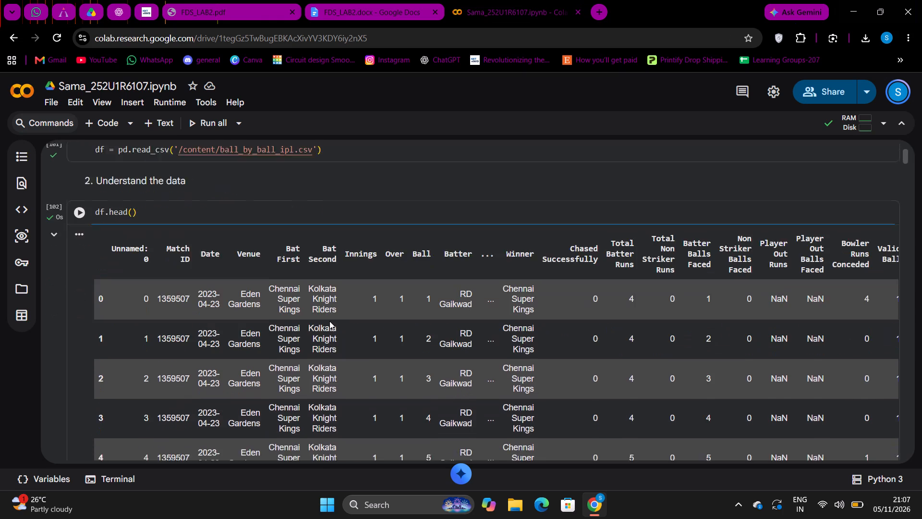
pyautogui.scroll(-2, 329, 321)
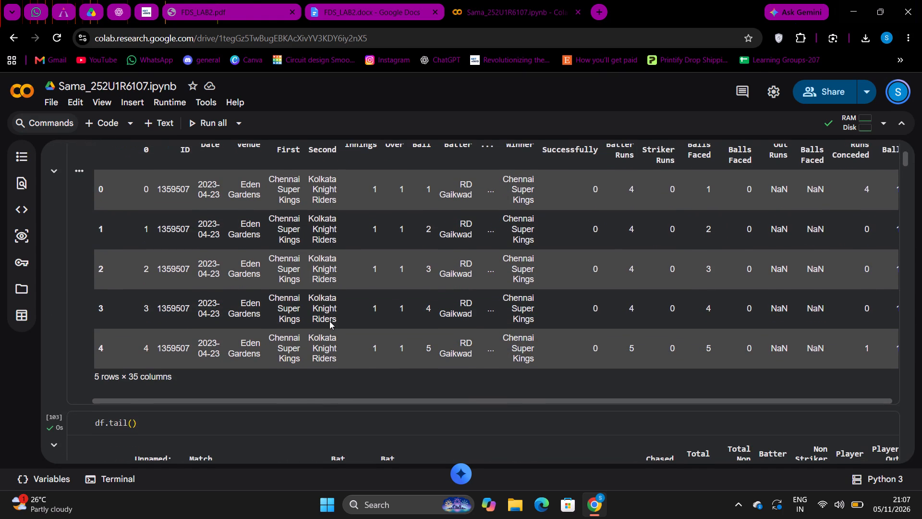
pyautogui.hotkey('ctrl', '-')
pyautogui.hotkey('ctrl', '-')
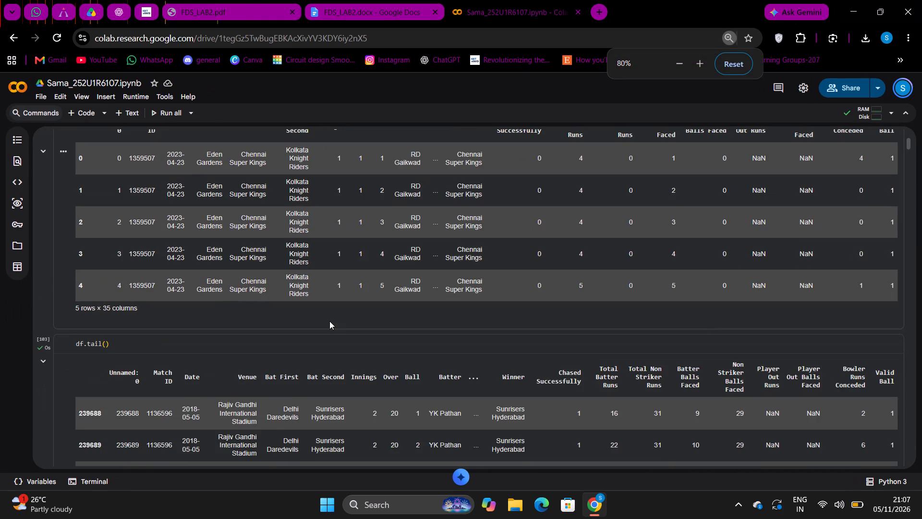
pyautogui.scroll(2, 343, 236)
pyautogui.scroll(-1, 343, 236)
pyautogui.hotkey('ctrl', '+')
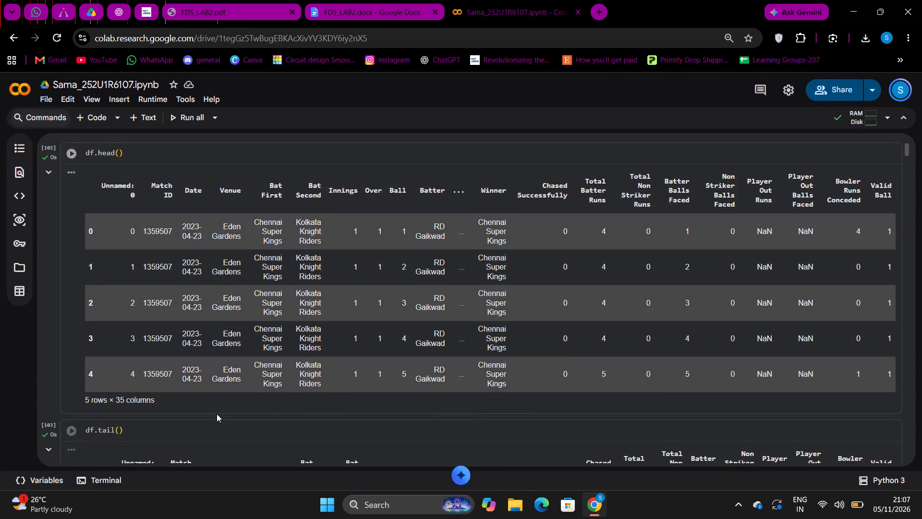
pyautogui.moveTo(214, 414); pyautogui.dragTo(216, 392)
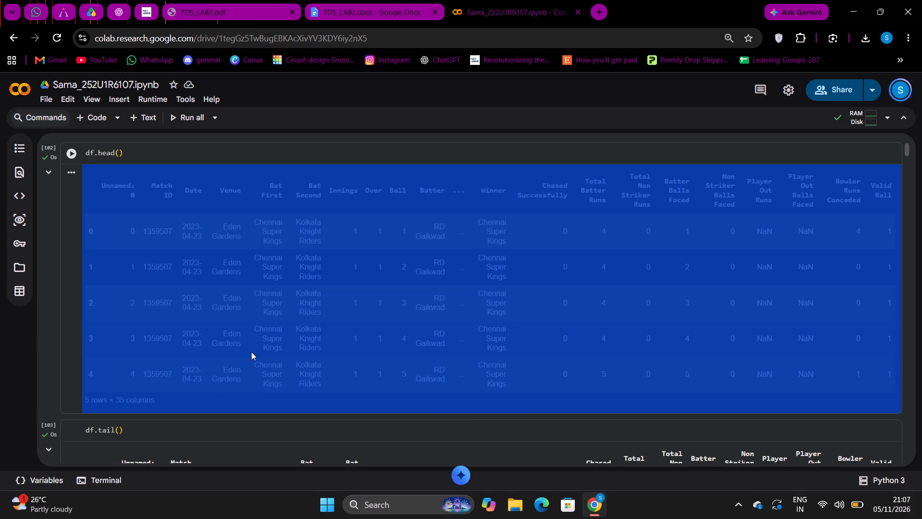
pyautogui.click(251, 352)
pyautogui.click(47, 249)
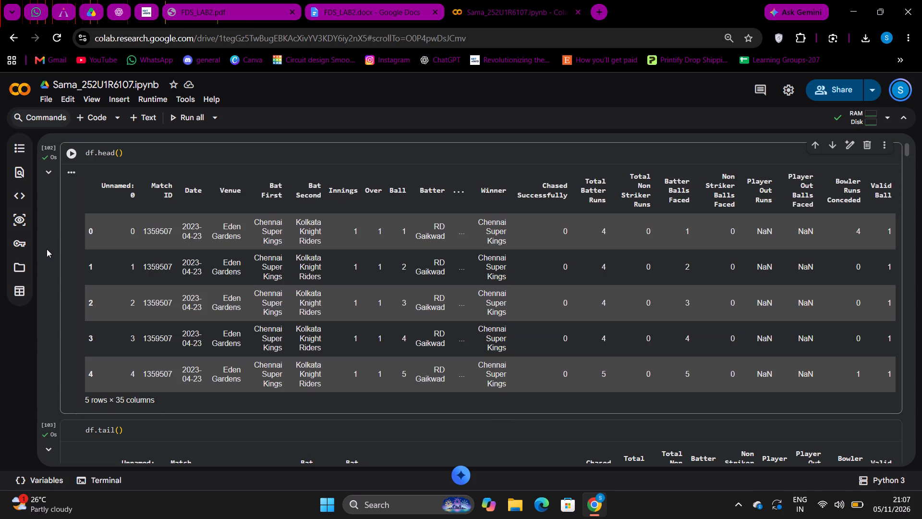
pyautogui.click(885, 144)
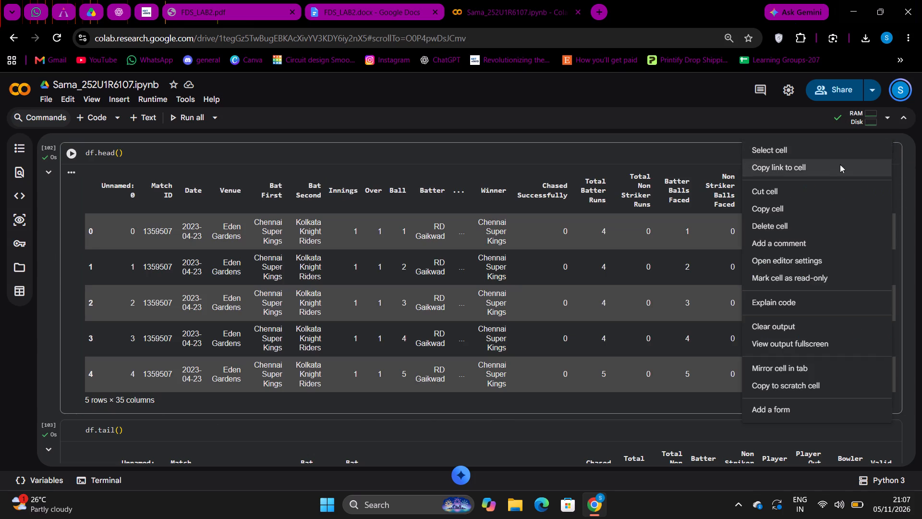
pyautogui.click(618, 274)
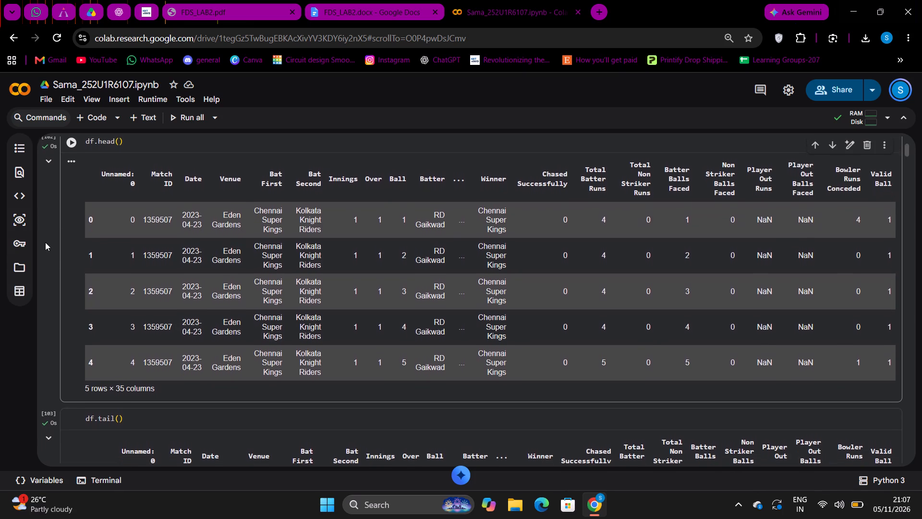
# Capture a screenshot of the Colab notebook page showing the full df.head() output and the start of df.tail().
pyautogui.press('shift+super+s')
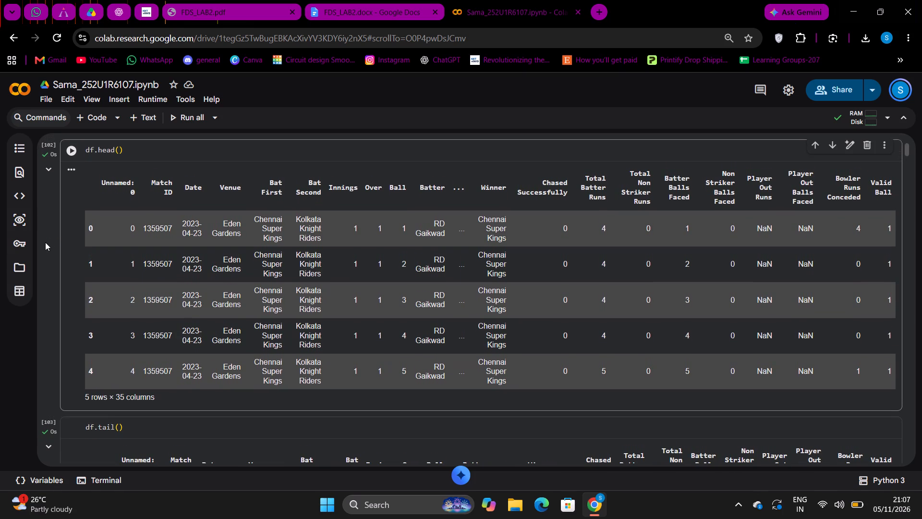
pyautogui.moveTo(0, 74); pyautogui.dragTo(193, 201)
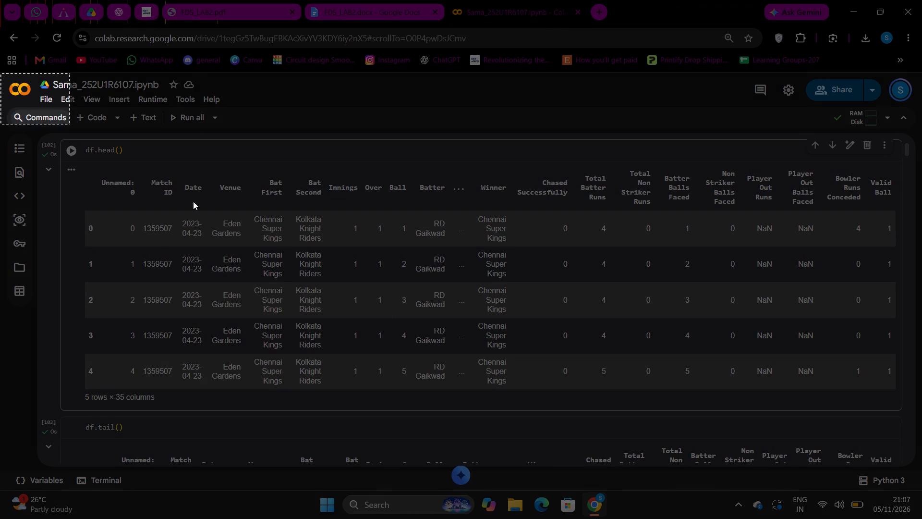
pyautogui.moveTo(193, 201); pyautogui.dragTo(921, 494)
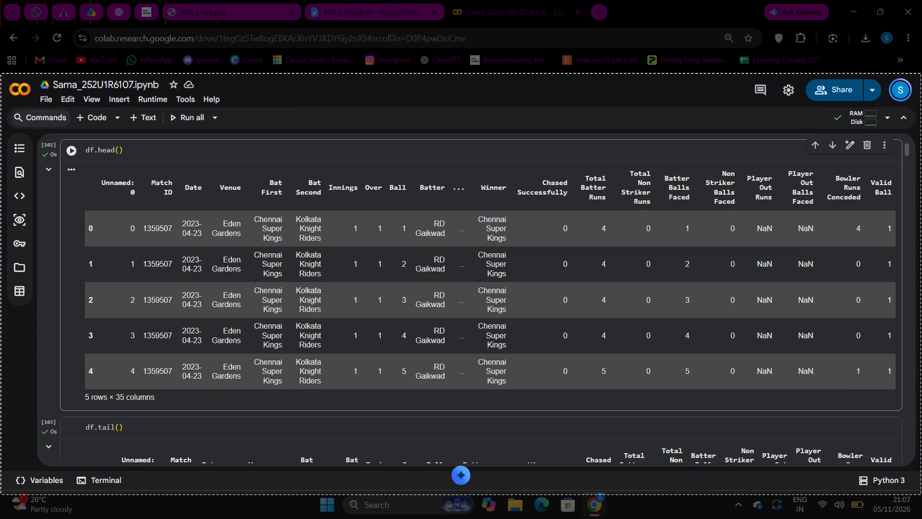
pyautogui.moveTo(921, 494); pyautogui.dragTo(921, 491)
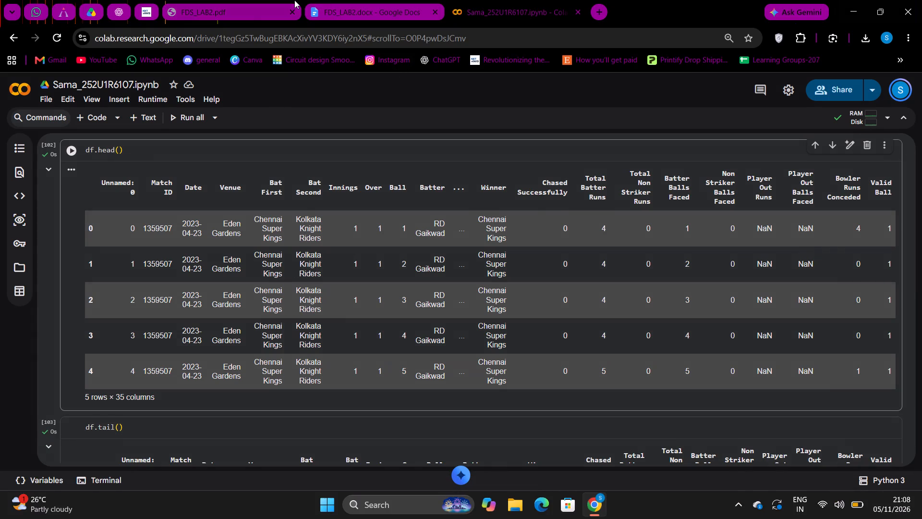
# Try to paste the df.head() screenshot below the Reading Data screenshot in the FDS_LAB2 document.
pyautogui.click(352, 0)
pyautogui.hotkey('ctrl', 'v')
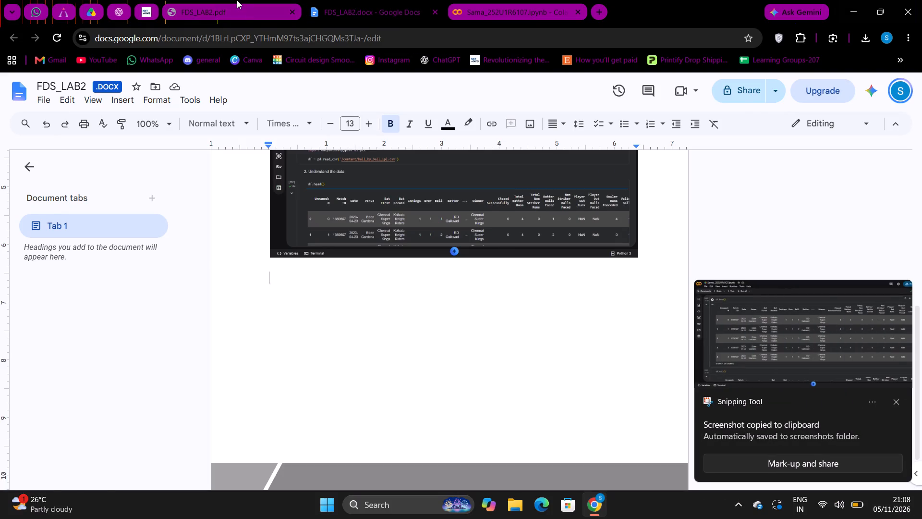
# Examine page 2 of the sample PDF for the notebook outputs its screenshots include.
pyautogui.click(237, 0)
pyautogui.scroll(-2, 428, 336)
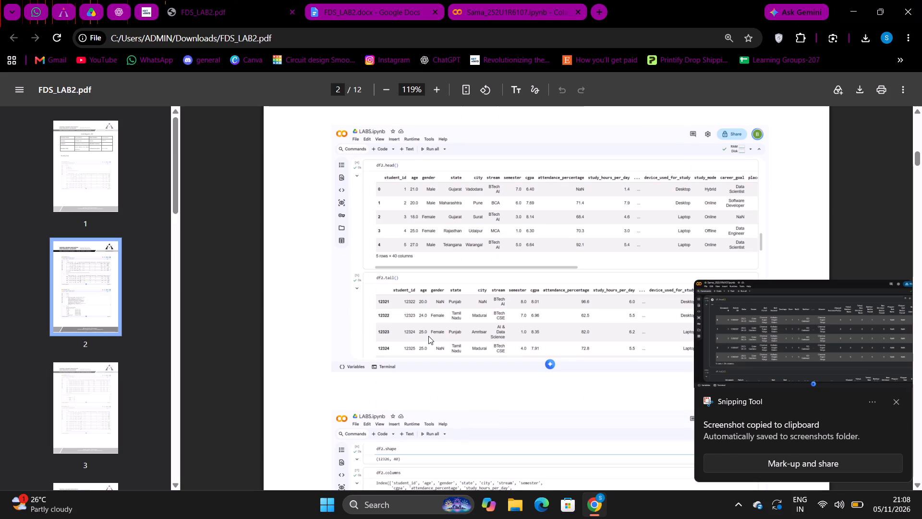
pyautogui.scroll(-3, 428, 336)
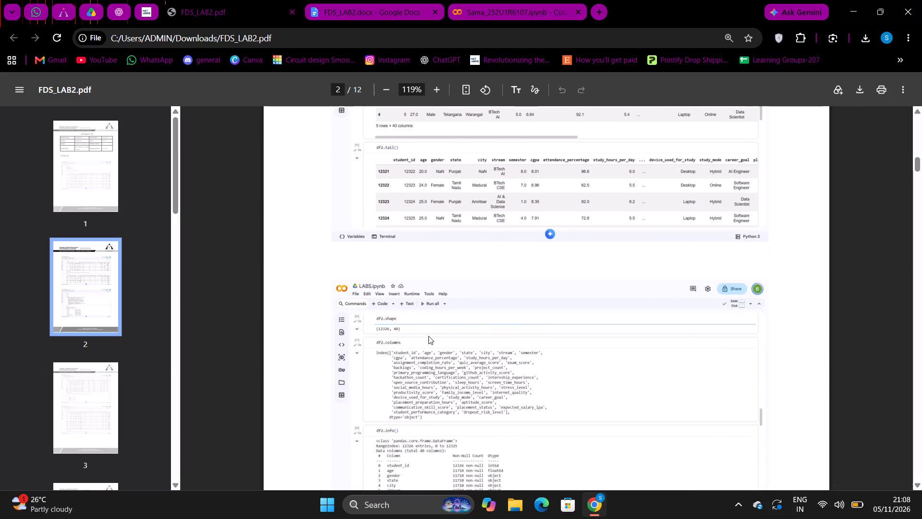
pyautogui.scroll(-2, 428, 336)
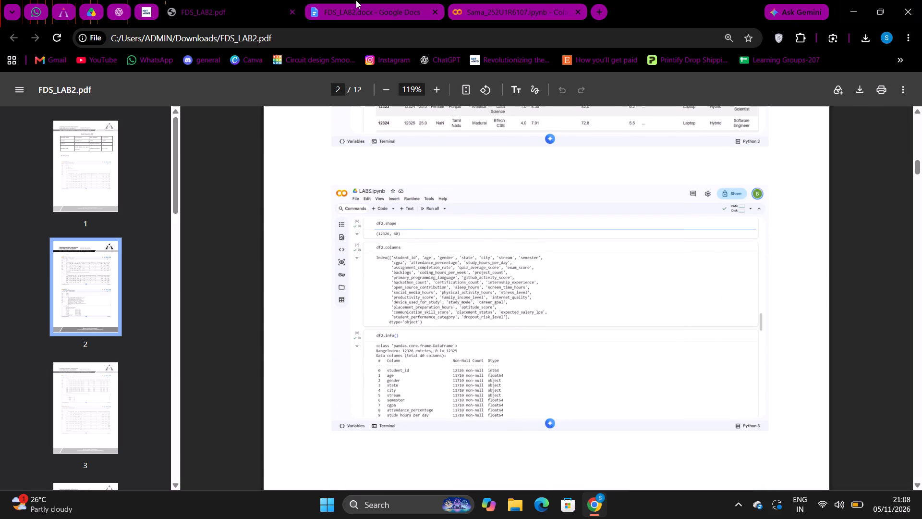
# Capture a screenshot of the Colab notebook page showing the df.shape, df.columns and df.dtypes cells.
pyautogui.click(356, 0)
pyautogui.click(454, 0)
pyautogui.scroll(-8, 396, 350)
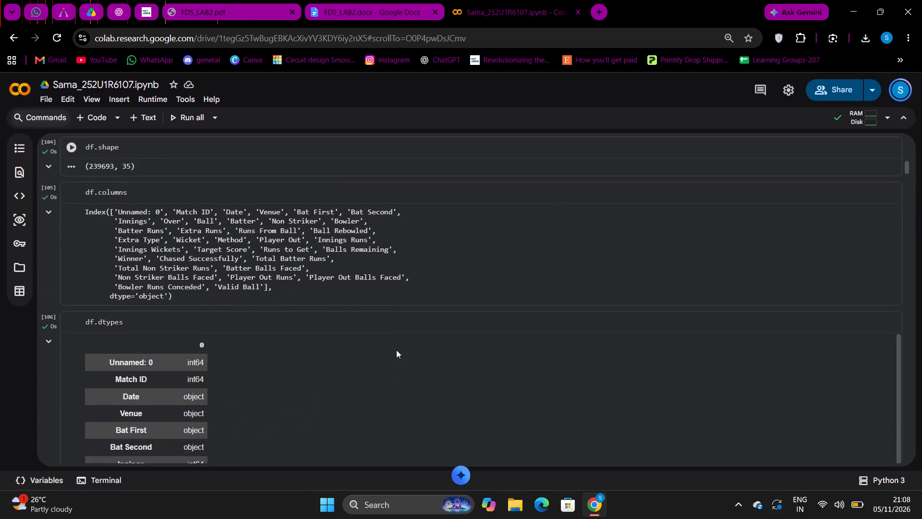
pyautogui.scroll(-1, 396, 350)
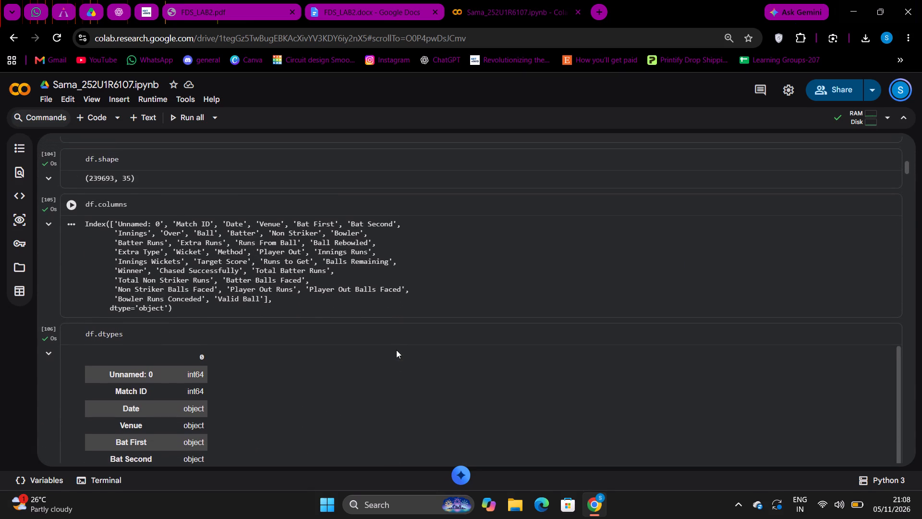
pyautogui.press('shift+super+s')
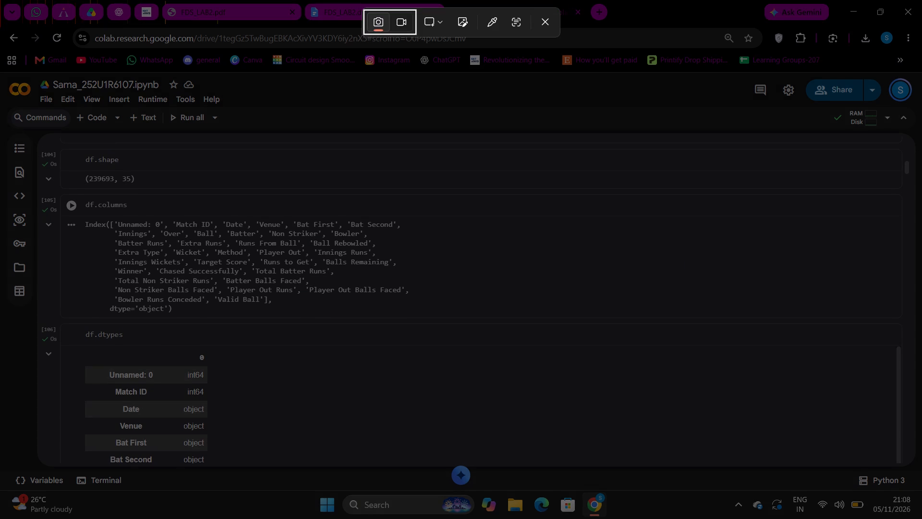
pyautogui.moveTo(0, 74); pyautogui.dragTo(921, 369)
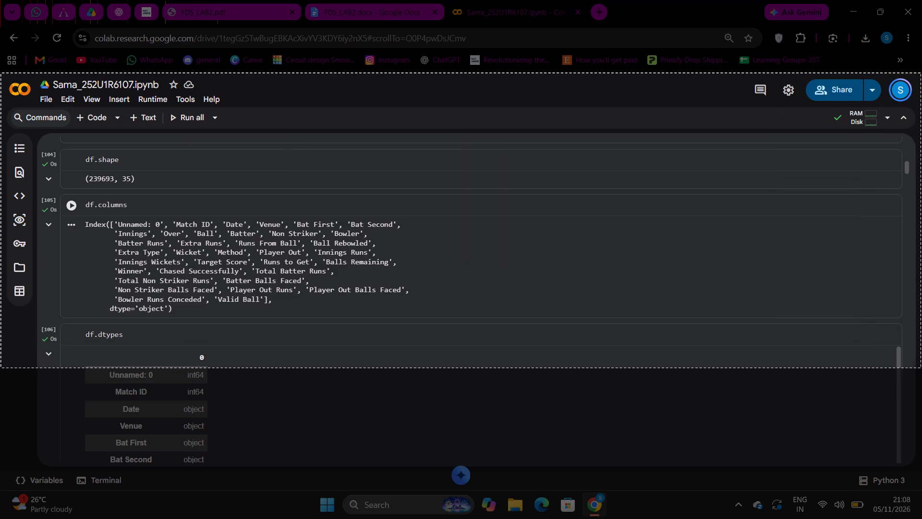
pyautogui.moveTo(921, 369); pyautogui.dragTo(921, 487)
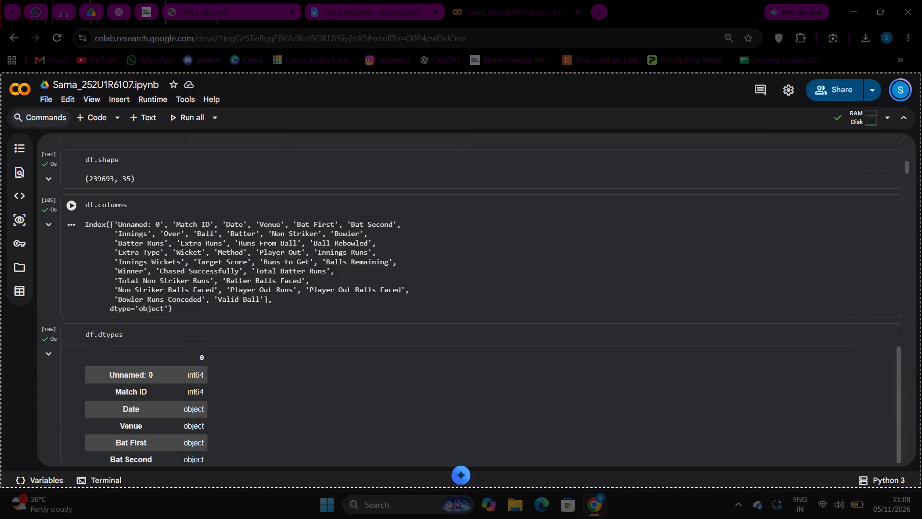
pyautogui.moveTo(921, 487); pyautogui.dragTo(921, 486)
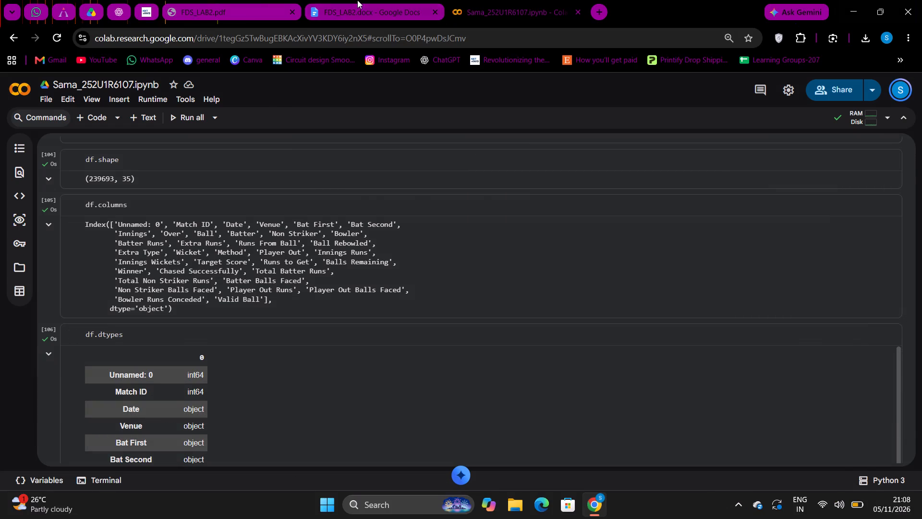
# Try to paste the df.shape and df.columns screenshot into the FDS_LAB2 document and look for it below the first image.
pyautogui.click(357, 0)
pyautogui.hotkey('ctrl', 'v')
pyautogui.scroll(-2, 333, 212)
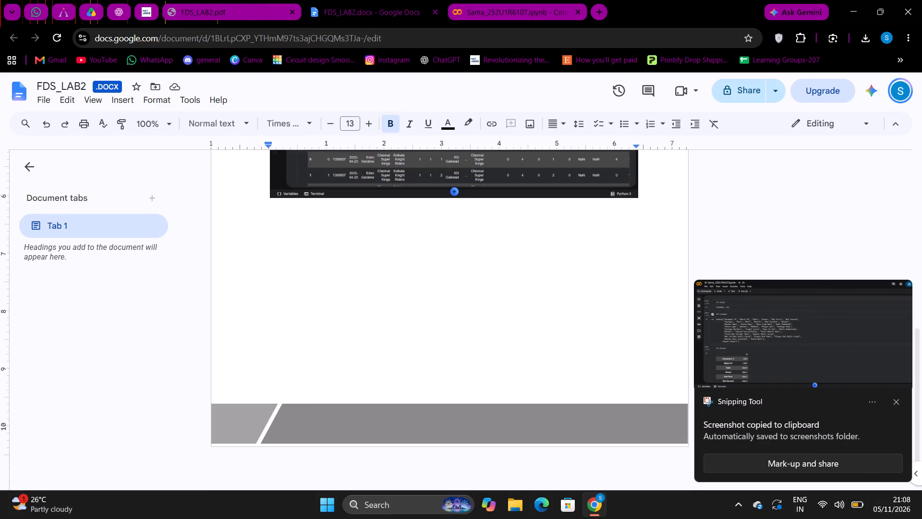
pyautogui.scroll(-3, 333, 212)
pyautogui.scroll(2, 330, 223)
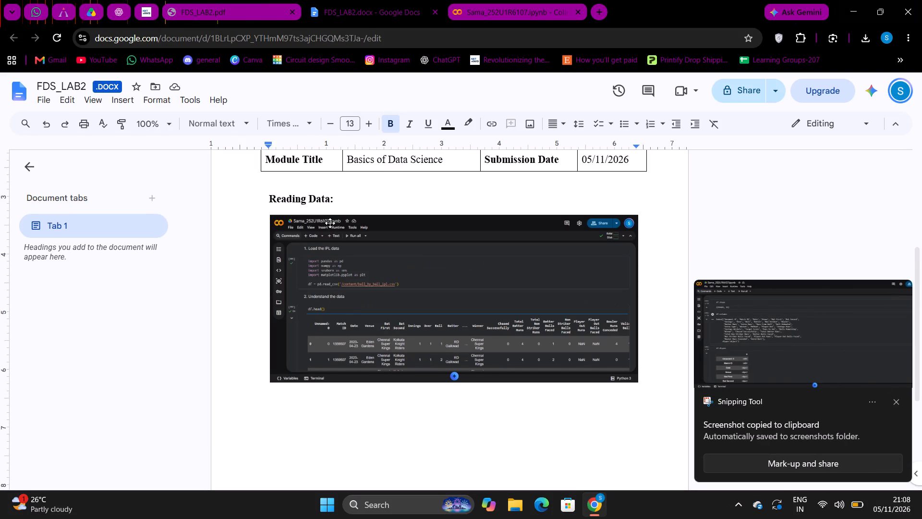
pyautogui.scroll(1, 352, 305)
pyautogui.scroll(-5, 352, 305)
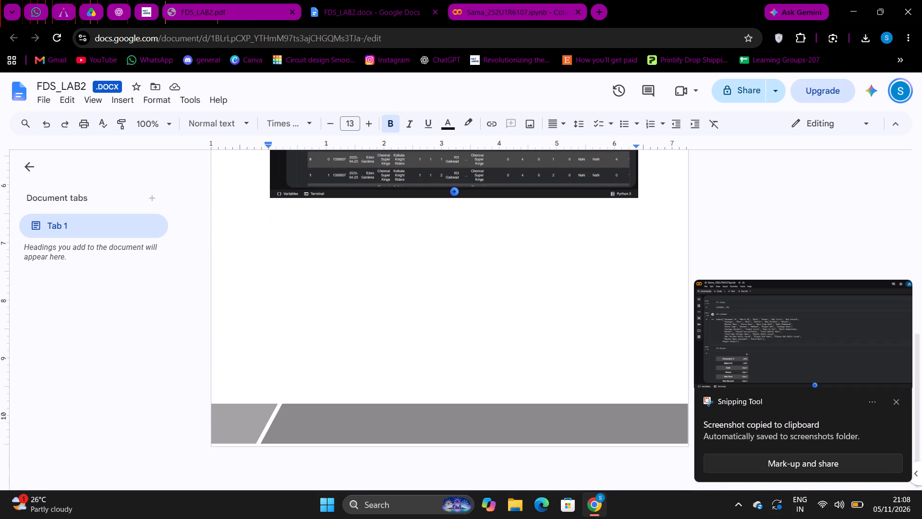
# Add blank lines below the Reading Data screenshot until the document continues onto a second page.
pyautogui.press('Return')
pyautogui.press('Return')
pyautogui.press('Return')
pyautogui.press('Return')
pyautogui.press('Return')
pyautogui.press('Return')
pyautogui.press('Return')
pyautogui.press('Return')
pyautogui.press('Return')
pyautogui.press('Return')
pyautogui.press('Return')
pyautogui.press('Return')
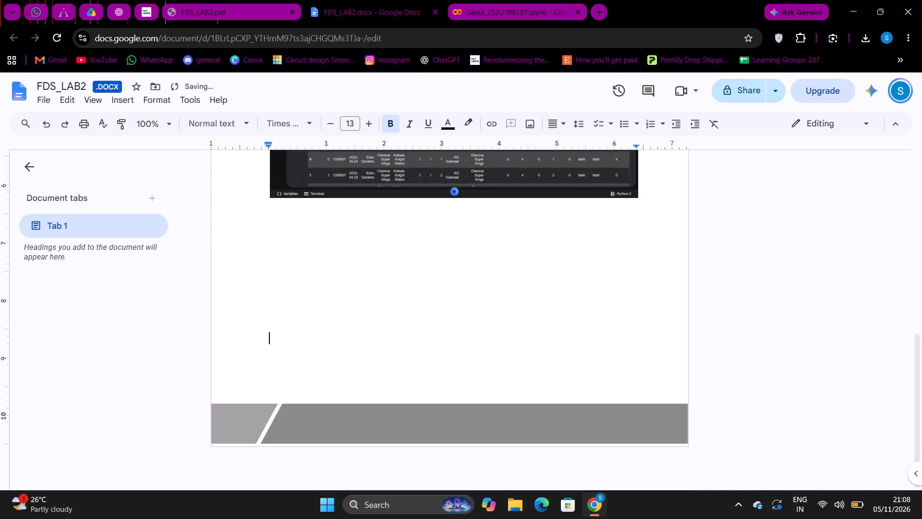
pyautogui.press('Return')
pyautogui.press('Return')
pyautogui.press('Return')
pyautogui.press('Return')
pyautogui.press('Return')
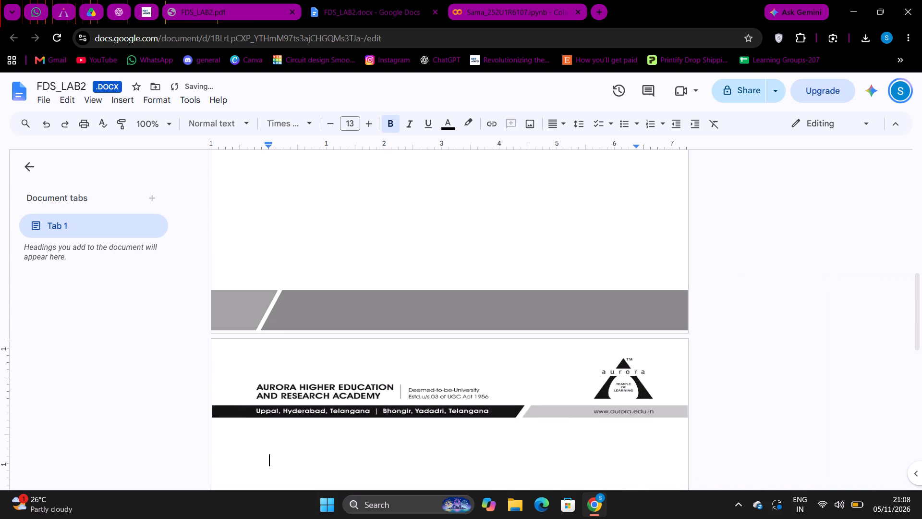
# Paste the df.shape, df.columns and df.dtypes screenshot into the blank space below the Reading Data screenshot.
pyautogui.scroll(2, 262, 172)
pyautogui.click(306, 330)
pyautogui.hotkey('ctrl', 'v')
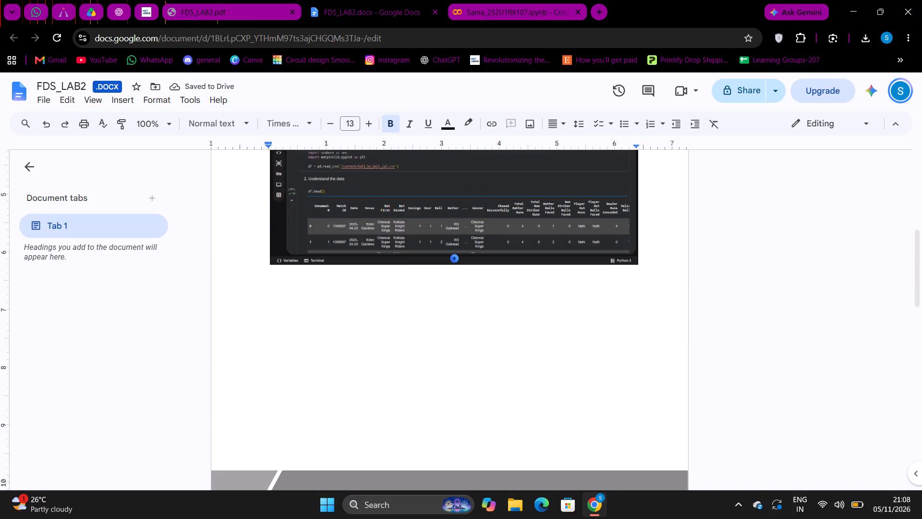
pyautogui.scroll(2, 360, 283)
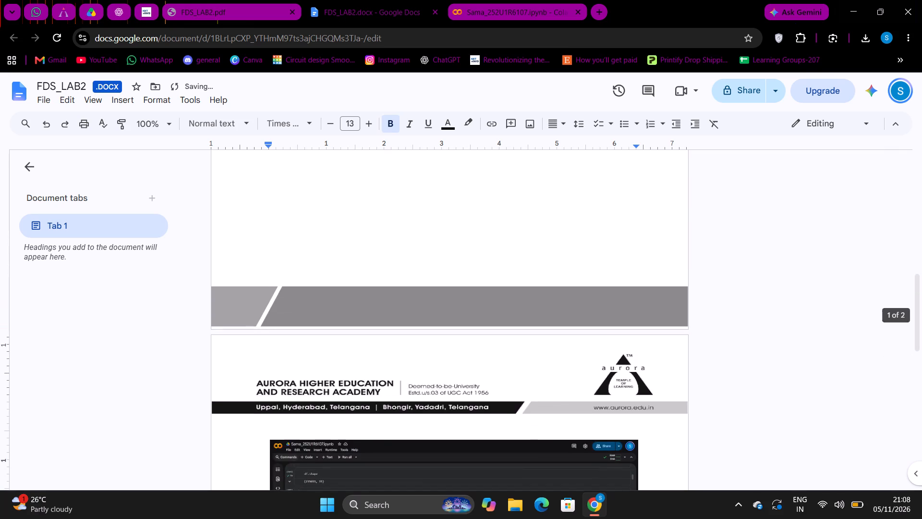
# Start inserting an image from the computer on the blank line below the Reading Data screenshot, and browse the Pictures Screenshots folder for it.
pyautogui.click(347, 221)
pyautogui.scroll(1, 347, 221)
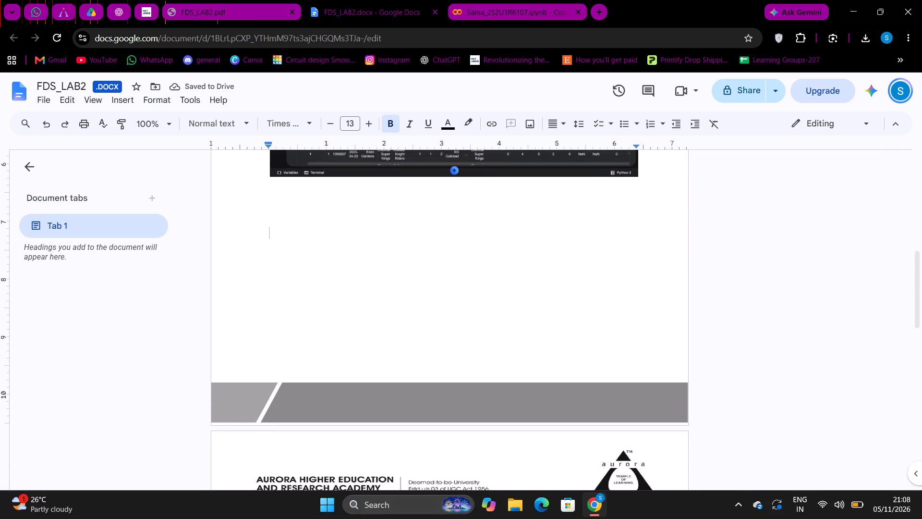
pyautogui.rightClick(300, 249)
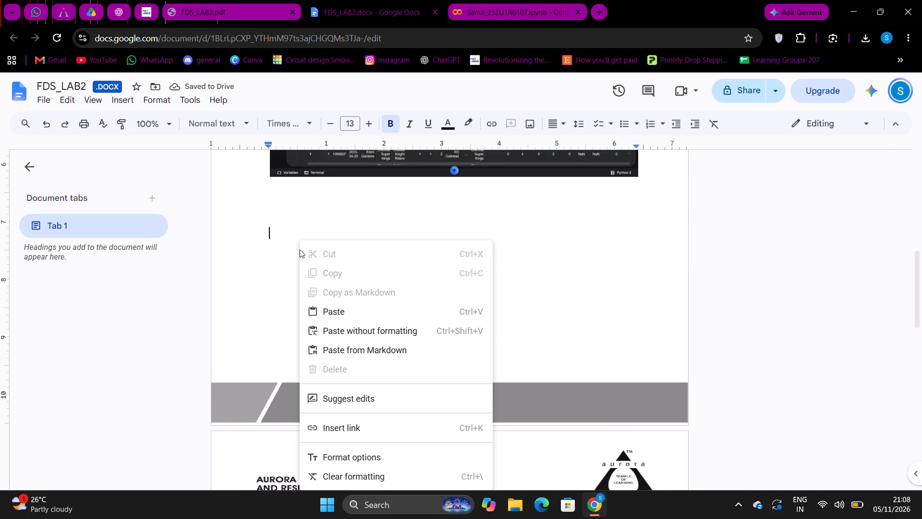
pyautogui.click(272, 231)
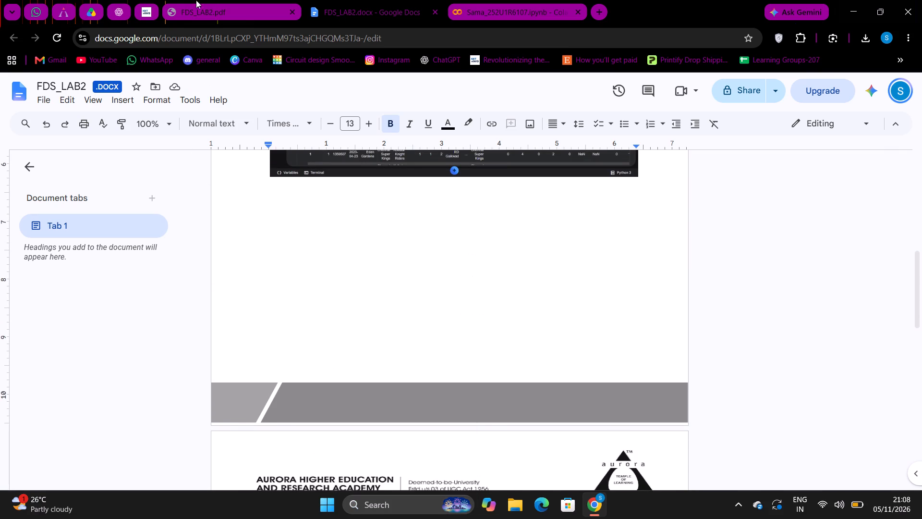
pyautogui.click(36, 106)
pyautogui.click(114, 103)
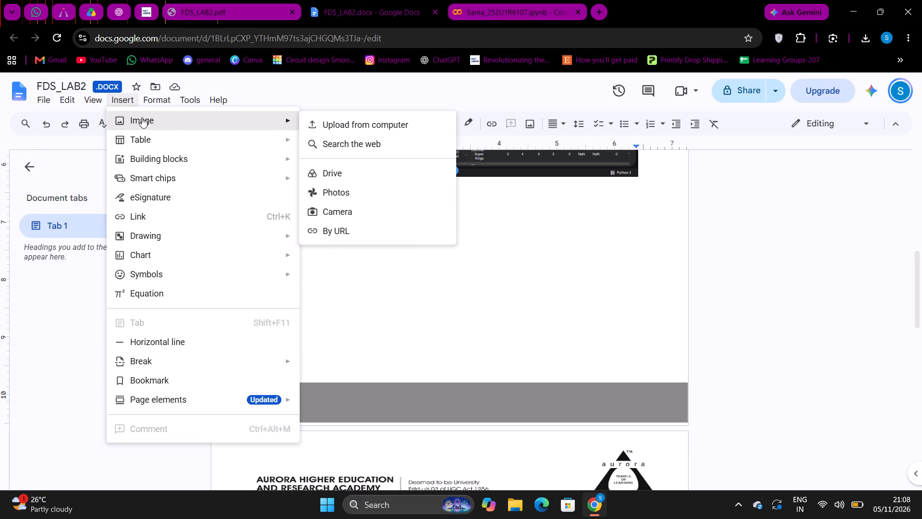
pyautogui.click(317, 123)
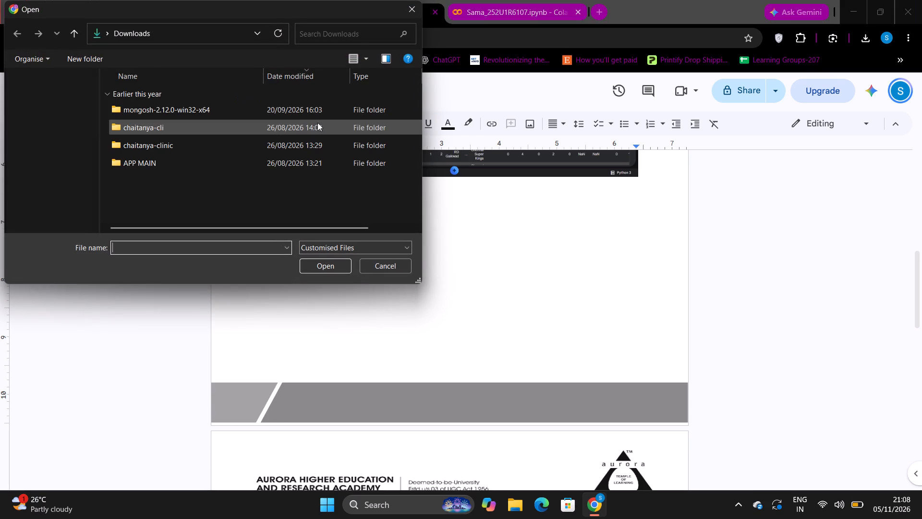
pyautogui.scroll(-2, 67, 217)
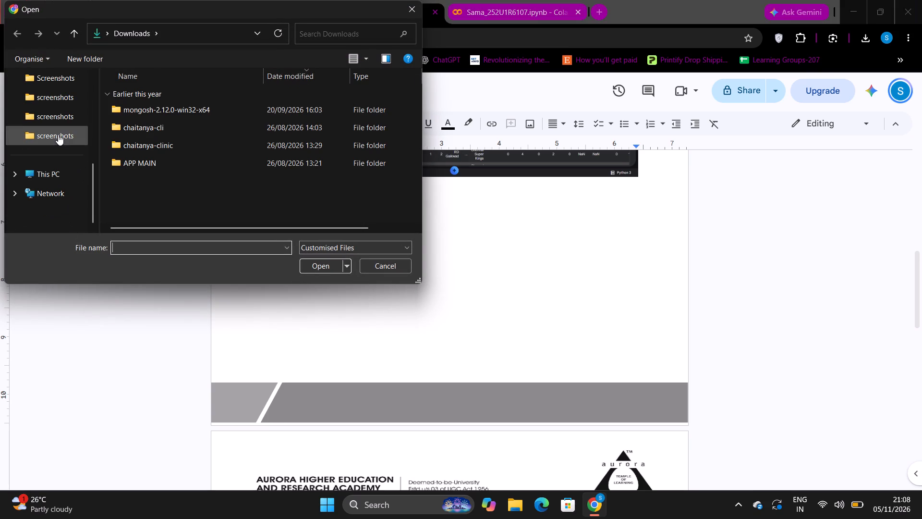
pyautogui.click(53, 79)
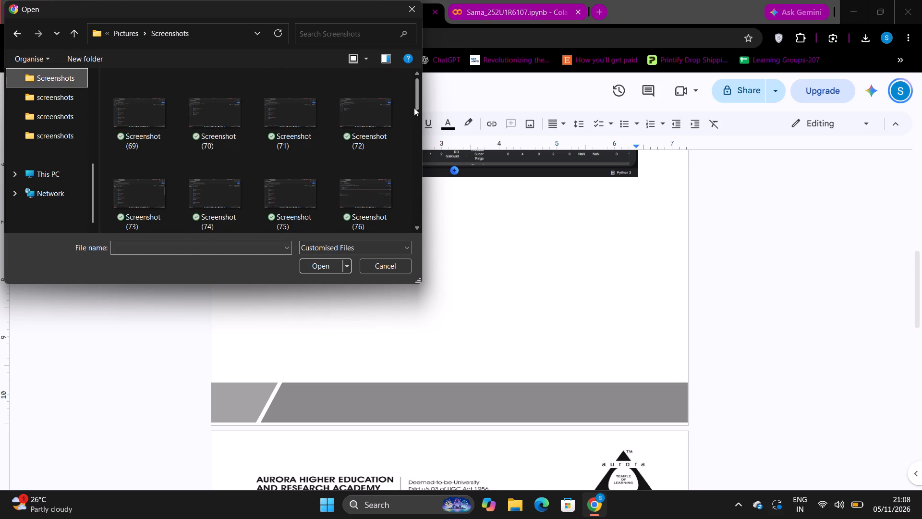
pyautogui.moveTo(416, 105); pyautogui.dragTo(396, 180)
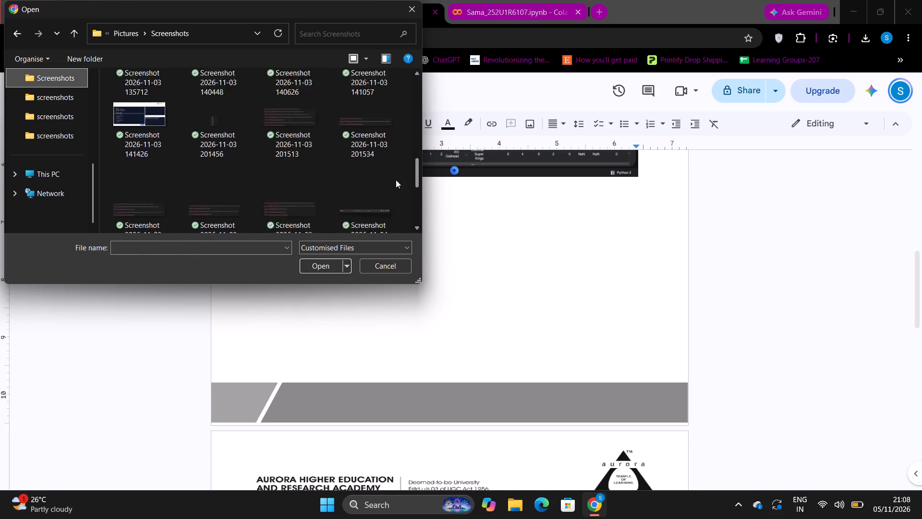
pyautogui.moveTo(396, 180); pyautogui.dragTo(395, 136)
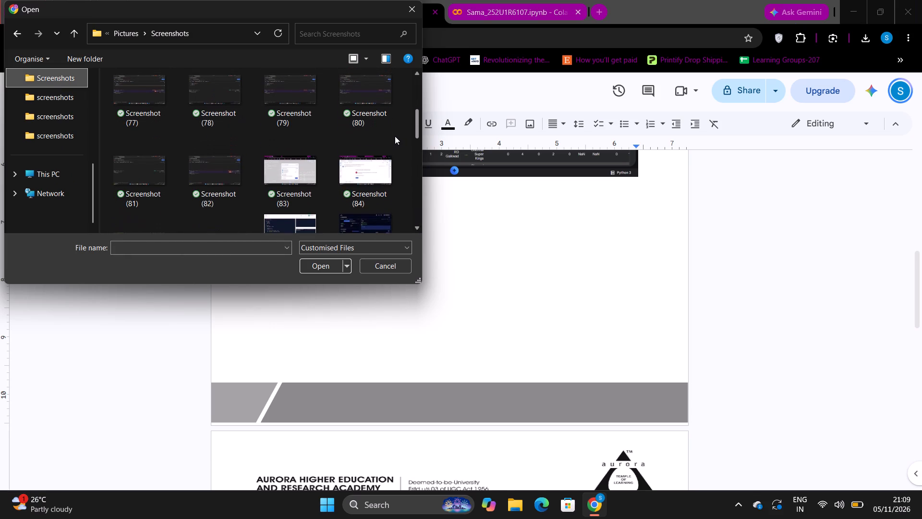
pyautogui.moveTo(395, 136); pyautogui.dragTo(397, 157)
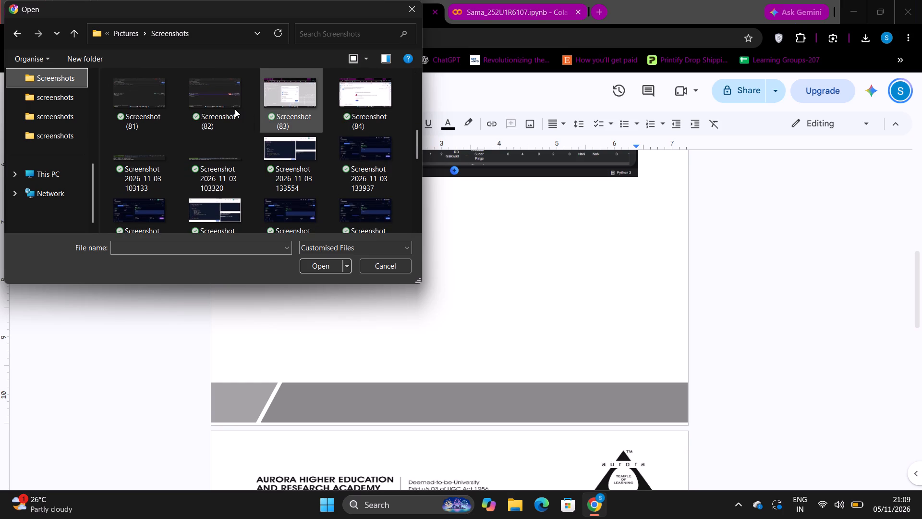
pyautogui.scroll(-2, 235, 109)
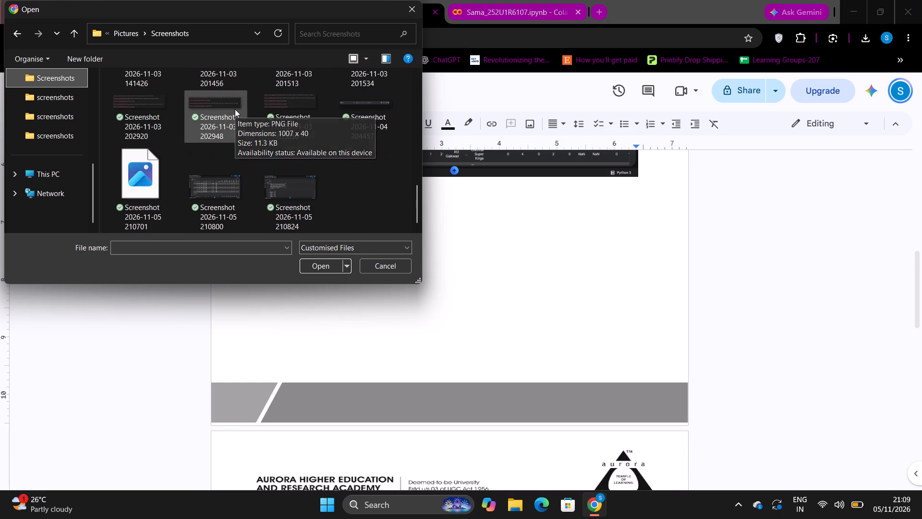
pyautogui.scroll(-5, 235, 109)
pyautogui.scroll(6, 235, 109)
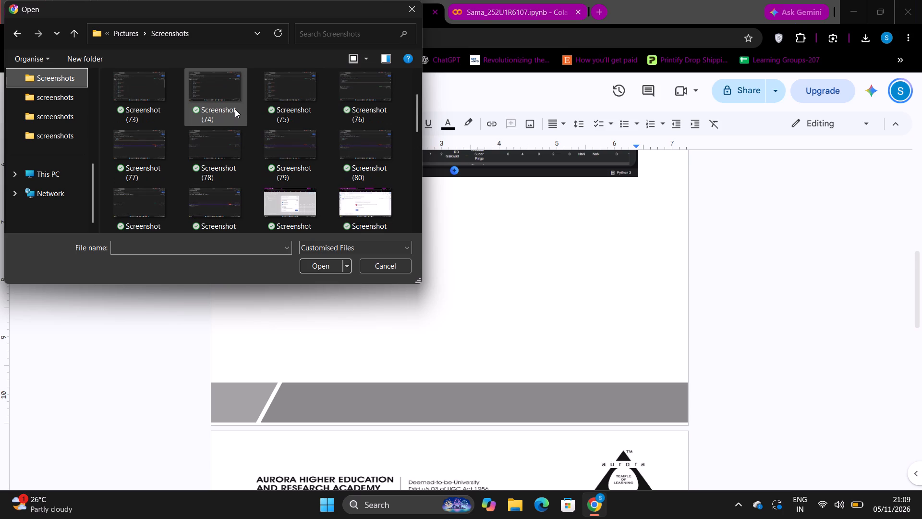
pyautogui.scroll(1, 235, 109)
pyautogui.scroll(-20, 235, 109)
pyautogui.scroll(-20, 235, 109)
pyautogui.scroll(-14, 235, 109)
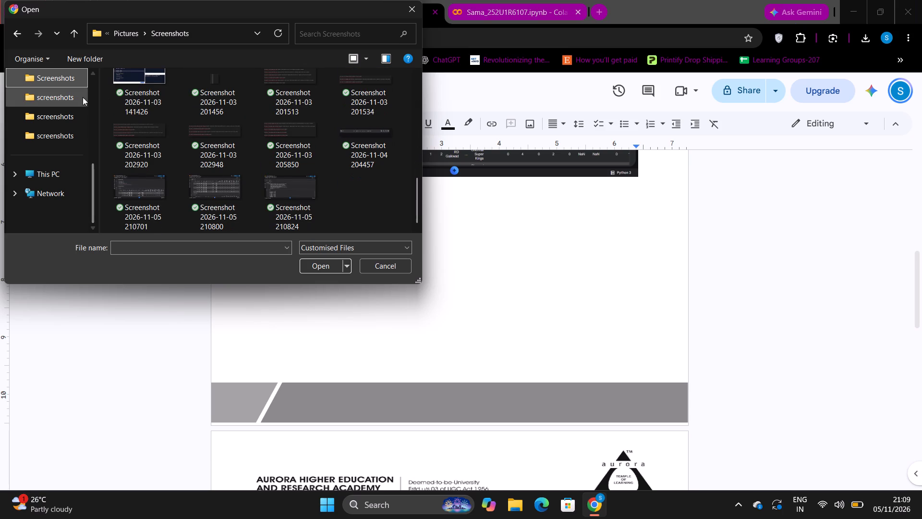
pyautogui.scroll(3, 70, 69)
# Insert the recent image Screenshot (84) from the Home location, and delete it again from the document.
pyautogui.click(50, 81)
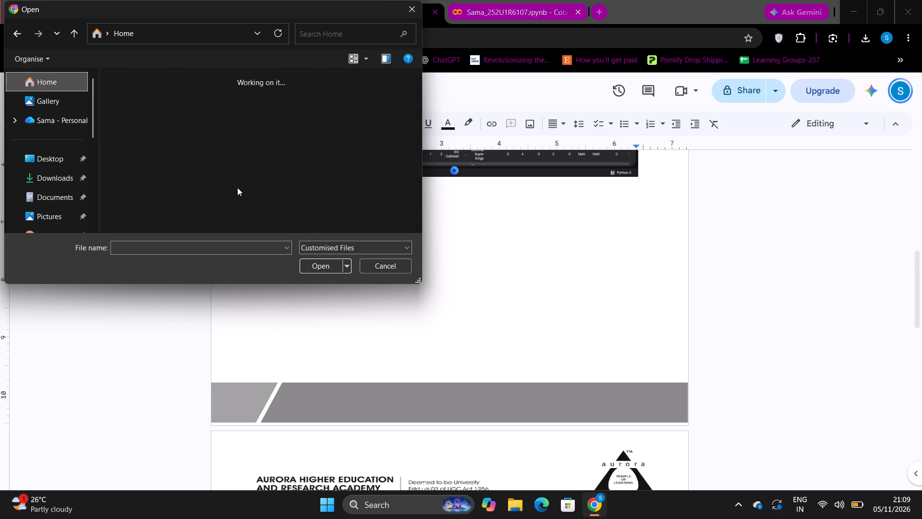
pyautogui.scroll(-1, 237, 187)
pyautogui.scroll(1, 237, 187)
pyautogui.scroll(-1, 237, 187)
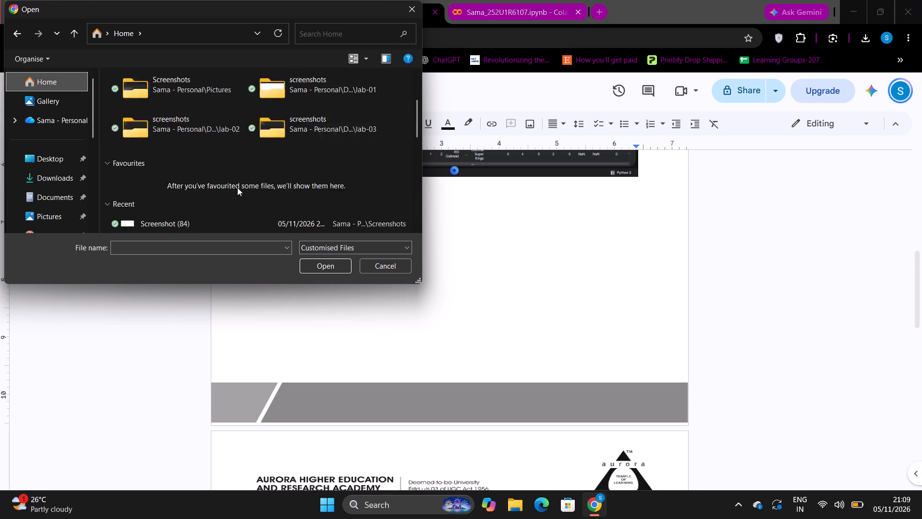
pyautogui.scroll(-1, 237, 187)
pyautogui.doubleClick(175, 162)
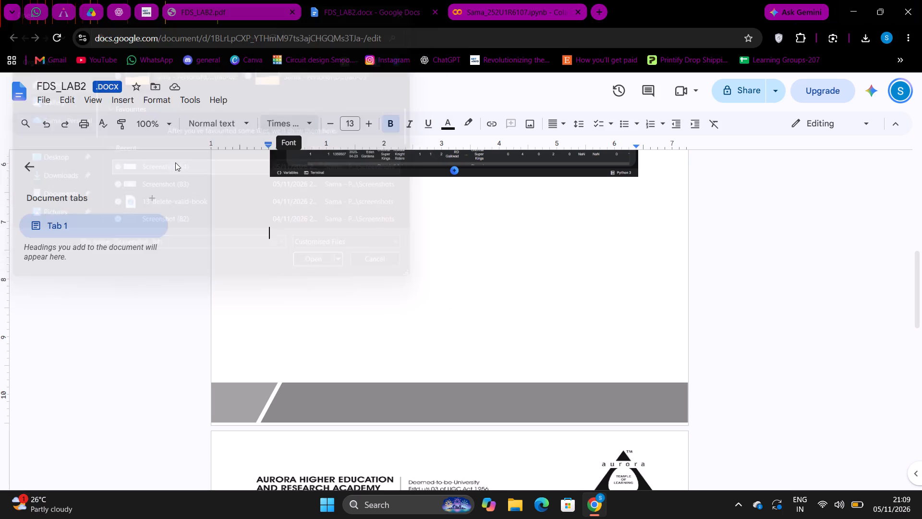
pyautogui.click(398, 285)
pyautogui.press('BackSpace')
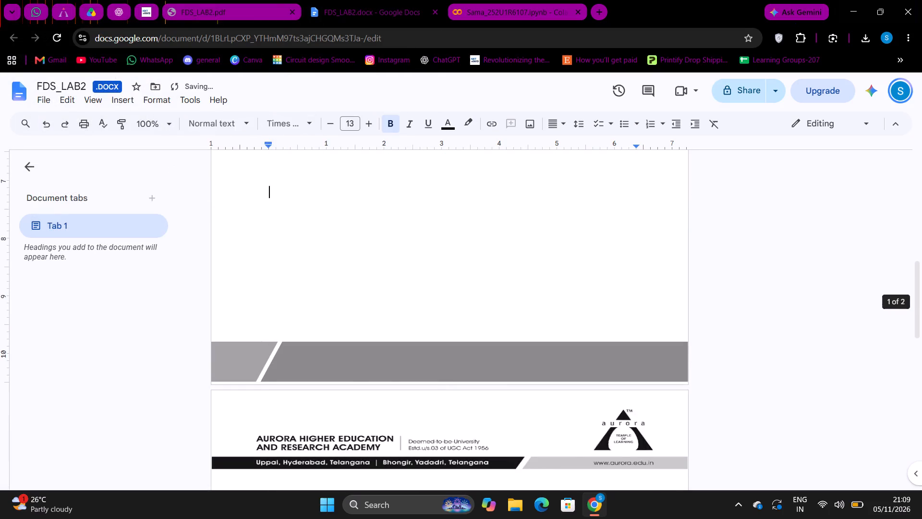
# Capture a screenshot of the Colab notebook page showing the df.head() cell with its full output and the start of df.tail().
pyautogui.click(231, 0)
pyautogui.click(463, 0)
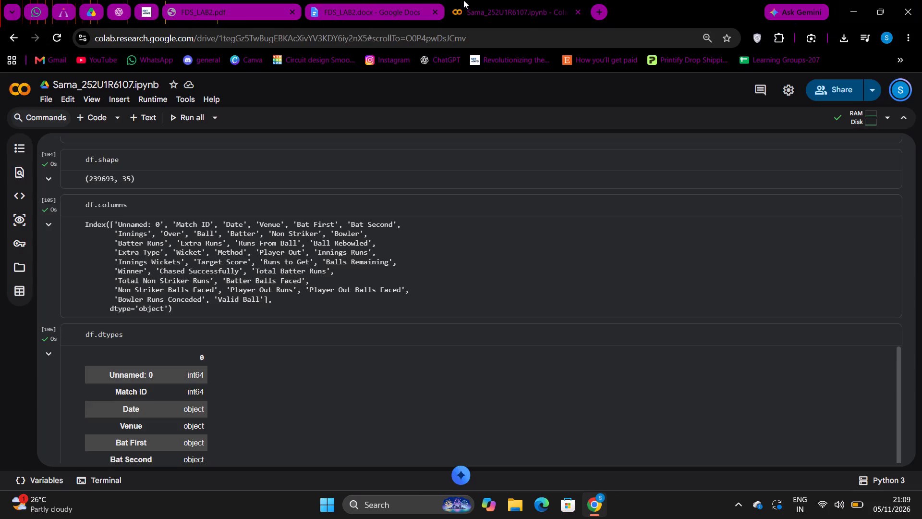
pyautogui.scroll(5, 223, 249)
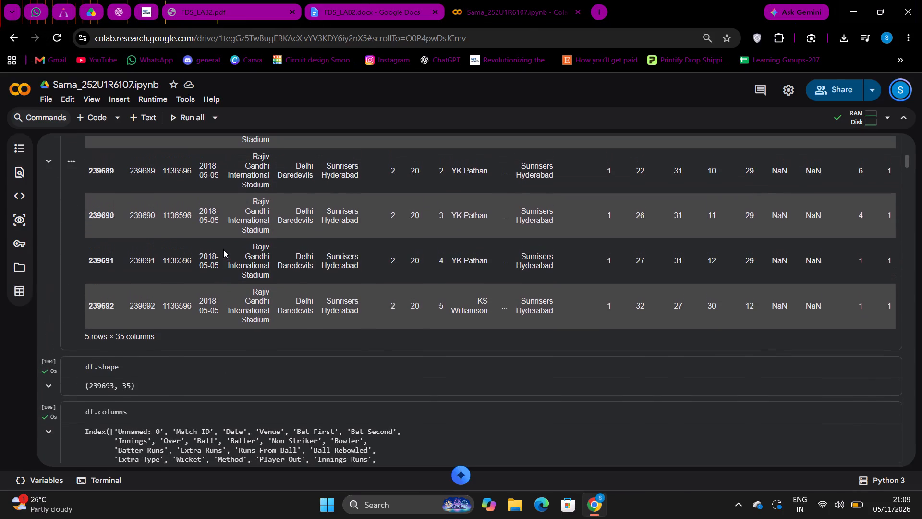
pyautogui.scroll(4, 223, 249)
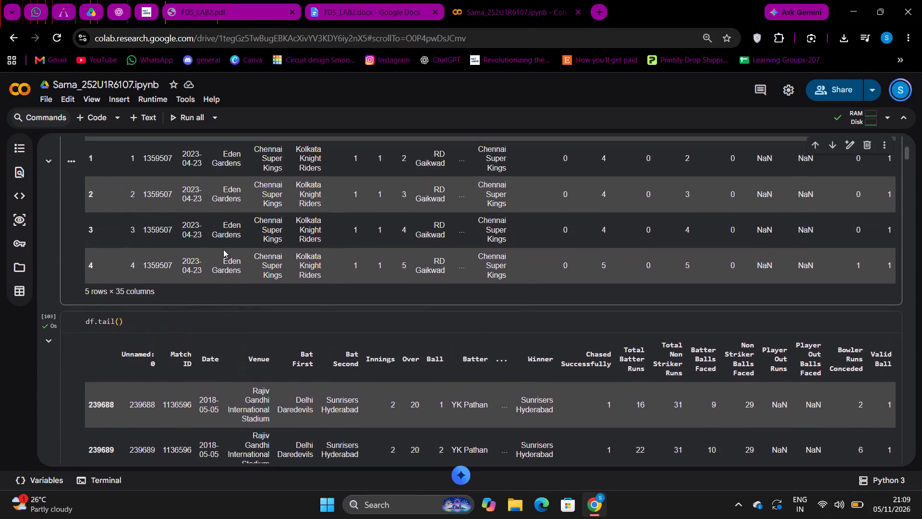
pyautogui.scroll(3, 223, 249)
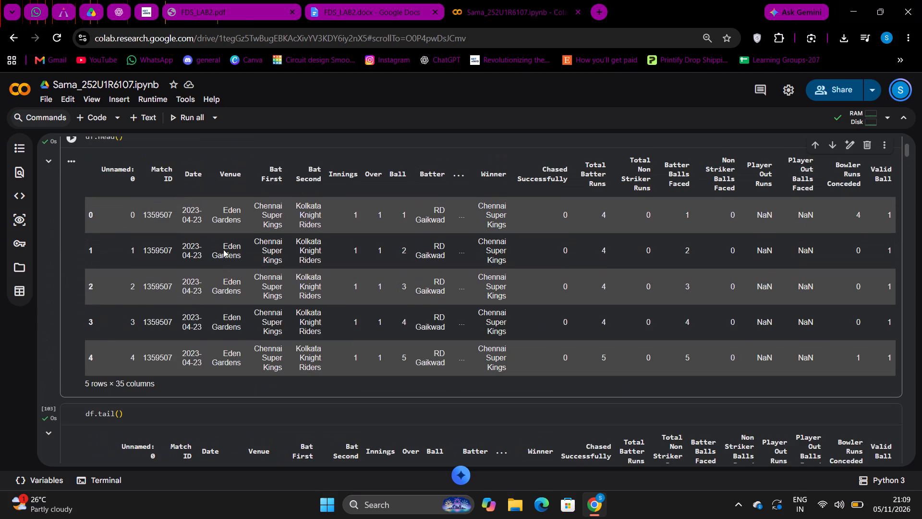
pyautogui.scroll(1, 223, 249)
pyautogui.press('shift+super+s')
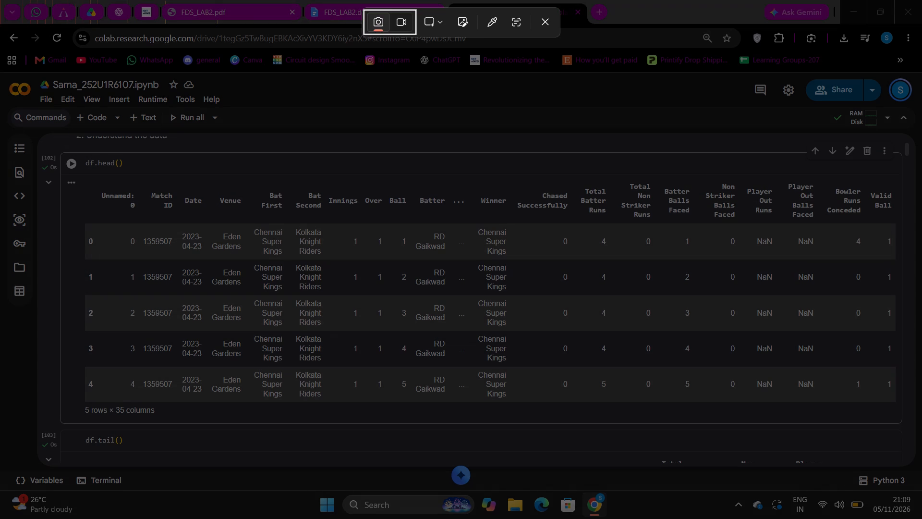
pyautogui.press('Escape')
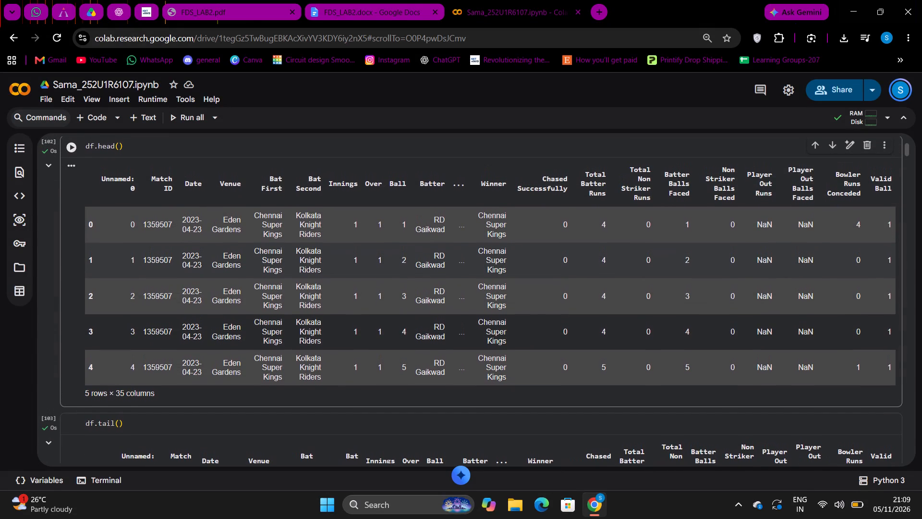
pyautogui.press('shift+super+s')
pyautogui.moveTo(0, 72); pyautogui.dragTo(921, 479)
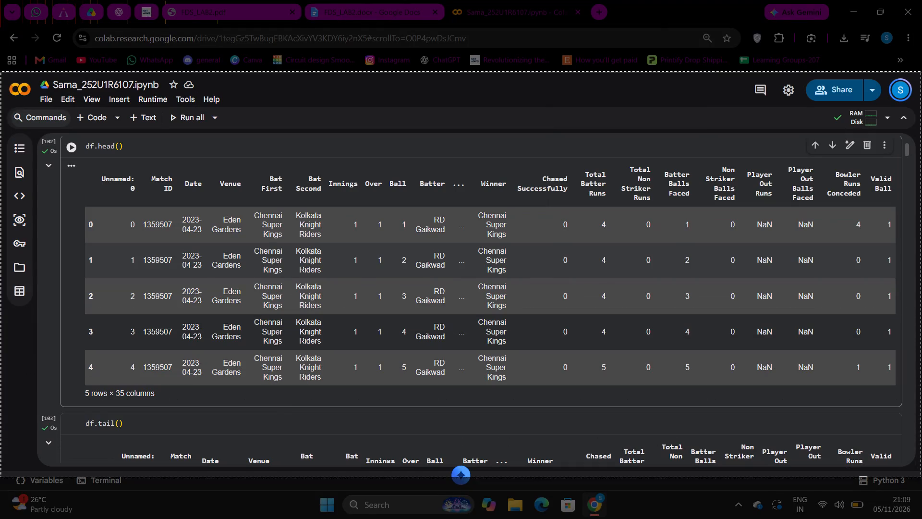
pyautogui.moveTo(921, 479); pyautogui.dragTo(921, 486)
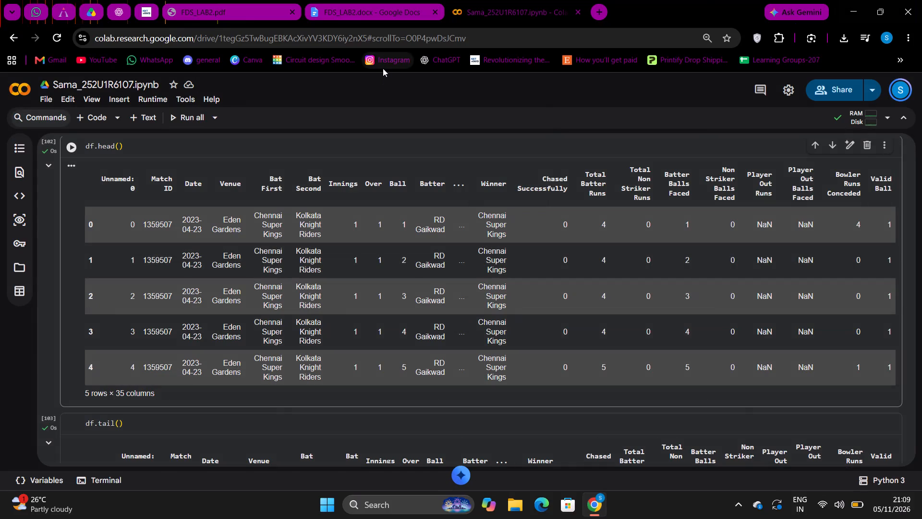
# Paste the df.head() screenshot into the blank space below the Reading Data screenshot, and place the cursor below the df.shape screenshot on the following page.
pyautogui.click(352, 0)
pyautogui.scroll(1, 309, 352)
pyautogui.hotkey('ctrl', 'v')
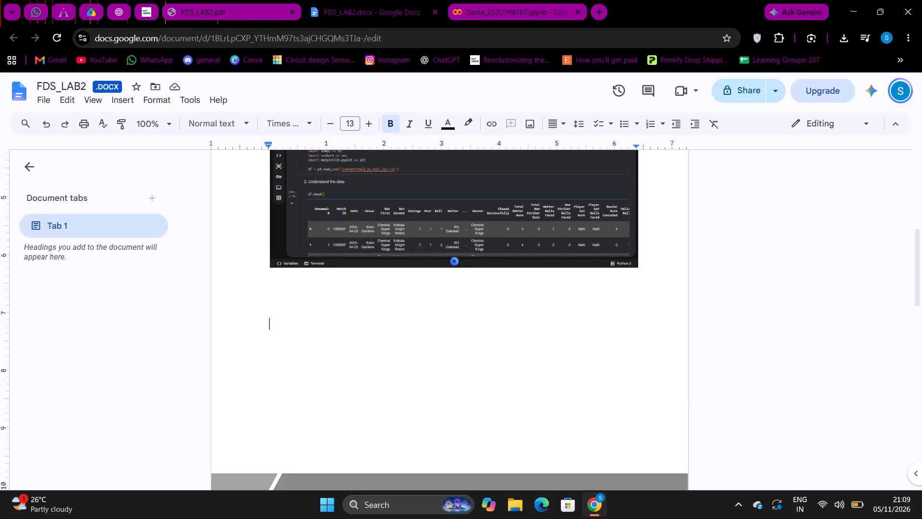
pyautogui.scroll(1, 416, 299)
pyautogui.scroll(-1, 416, 299)
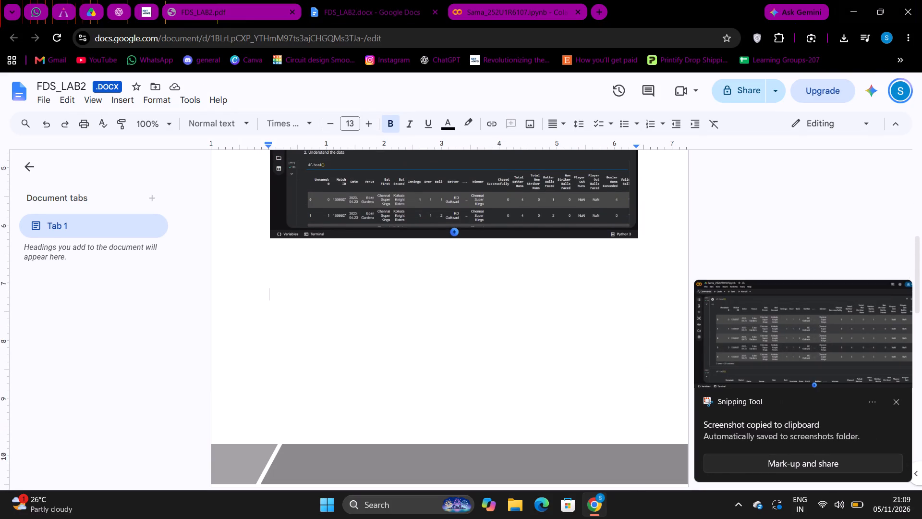
pyautogui.hotkey('ctrl', 'v')
pyautogui.scroll(-5, 416, 299)
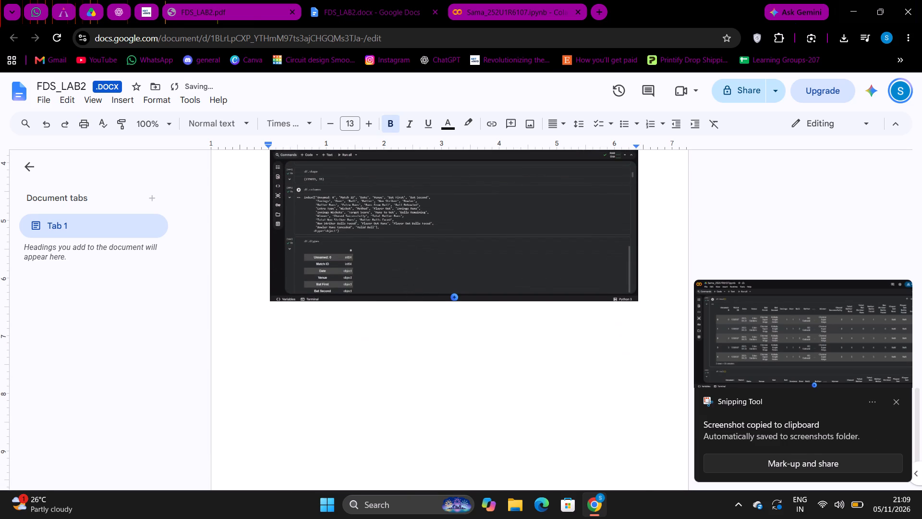
pyautogui.click(407, 366)
pyautogui.click(364, 327)
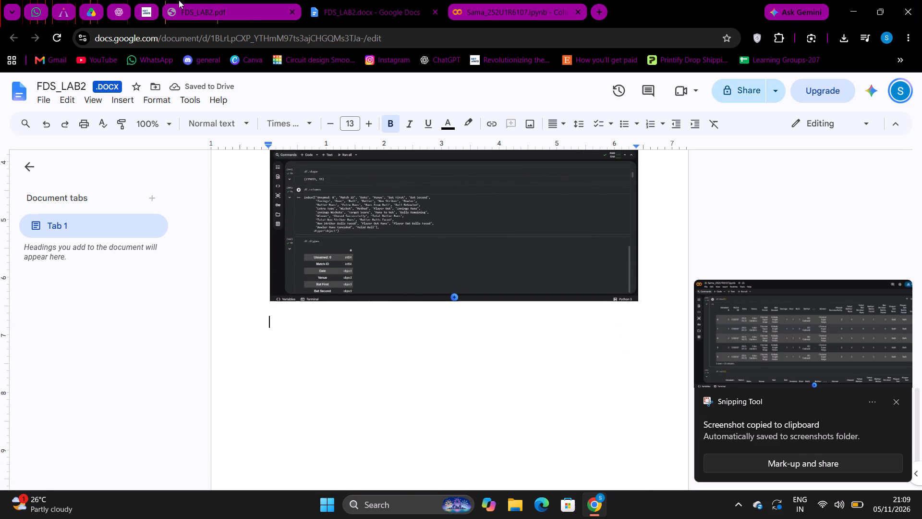
# Examine pages 2 and 3 of the sample FDS_LAB2 PDF for the notebook cells that follow the shape and columns screenshot.
pyautogui.click(179, 0)
pyautogui.scroll(-3, 427, 298)
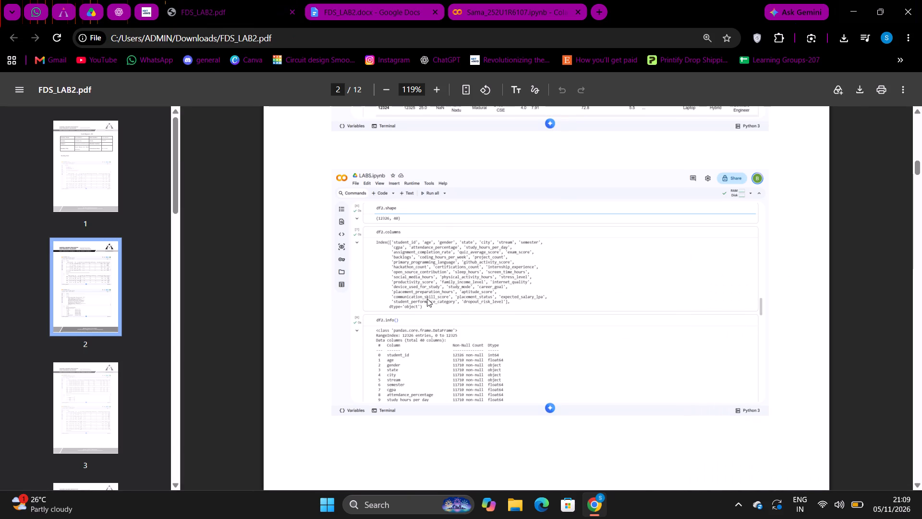
pyautogui.scroll(-5, 427, 298)
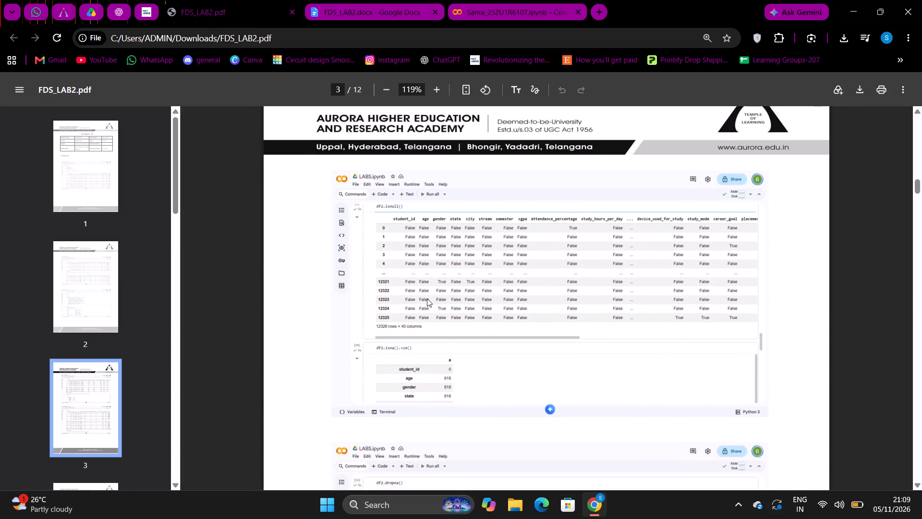
pyautogui.scroll(-3, 427, 298)
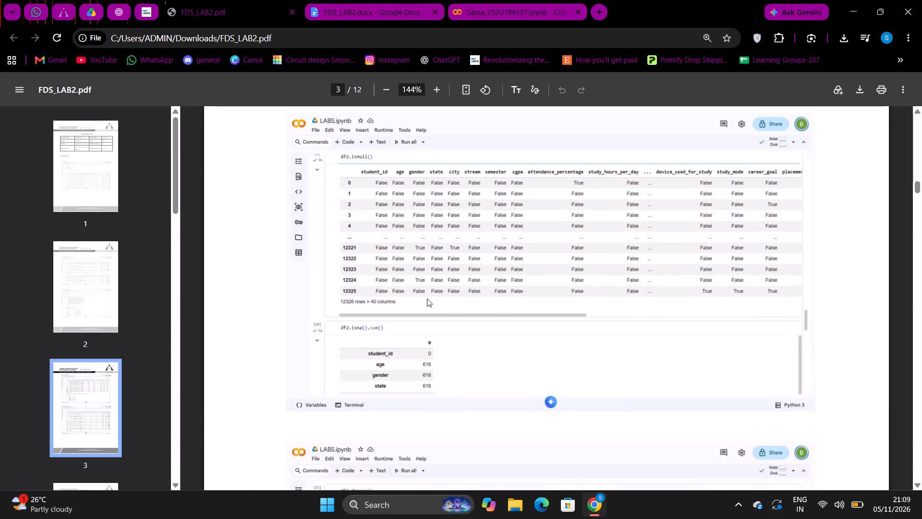
pyautogui.scroll(-2, 427, 298)
# Compare the Colab notebook cells from df.dtypes through df.info() with the df2.isnull() and df2.dropna() screenshots on page 3 of the sample PDF.
pyautogui.click(479, 0)
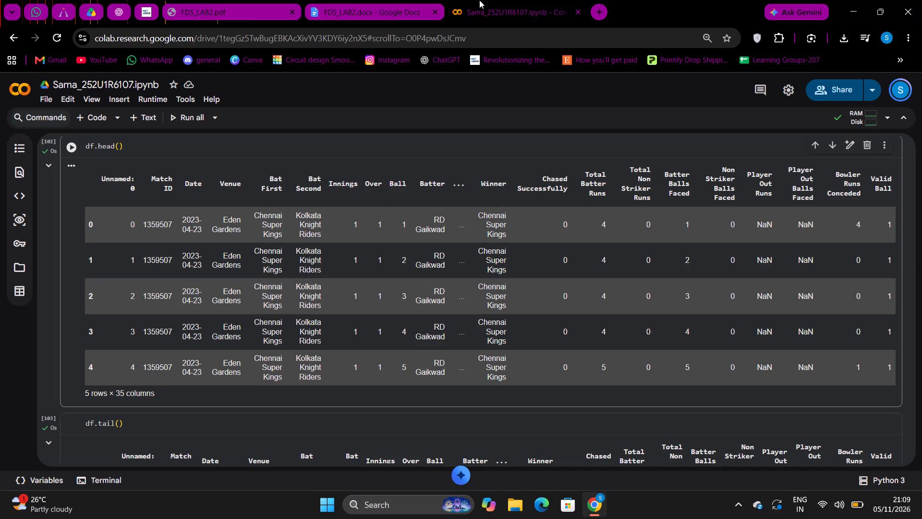
pyautogui.scroll(-8, 280, 244)
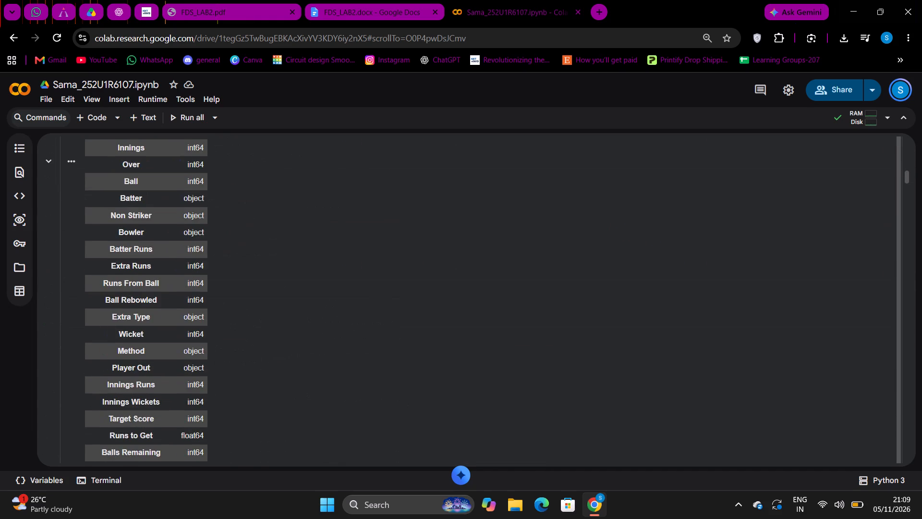
pyautogui.scroll(-5, 280, 244)
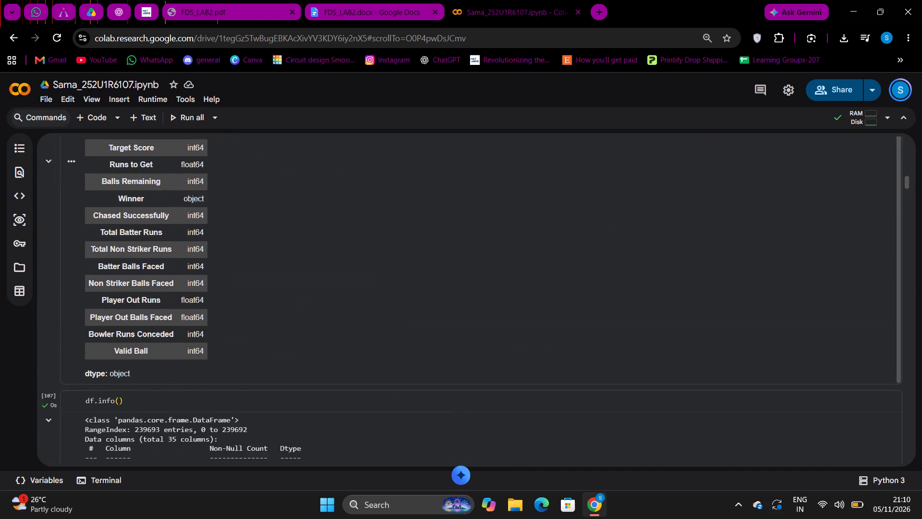
pyautogui.scroll(-4, 280, 244)
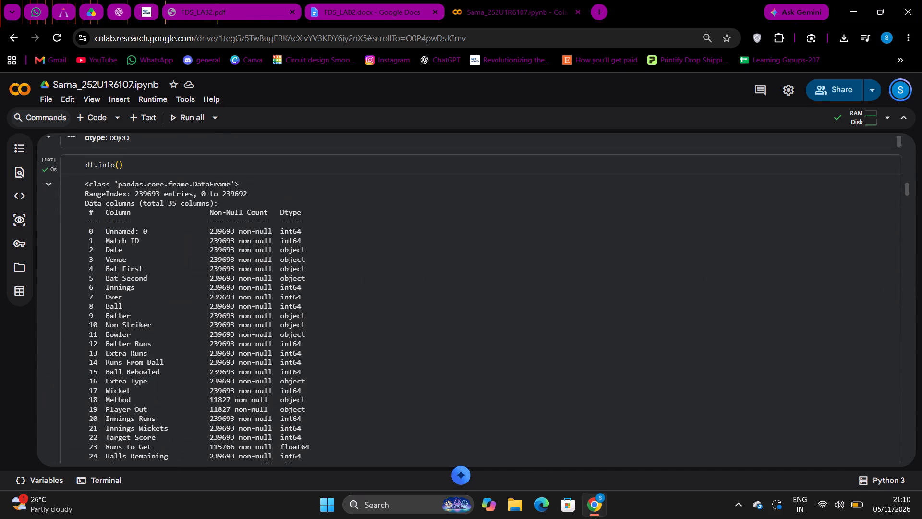
pyautogui.scroll(-1, 280, 244)
pyautogui.click(196, 0)
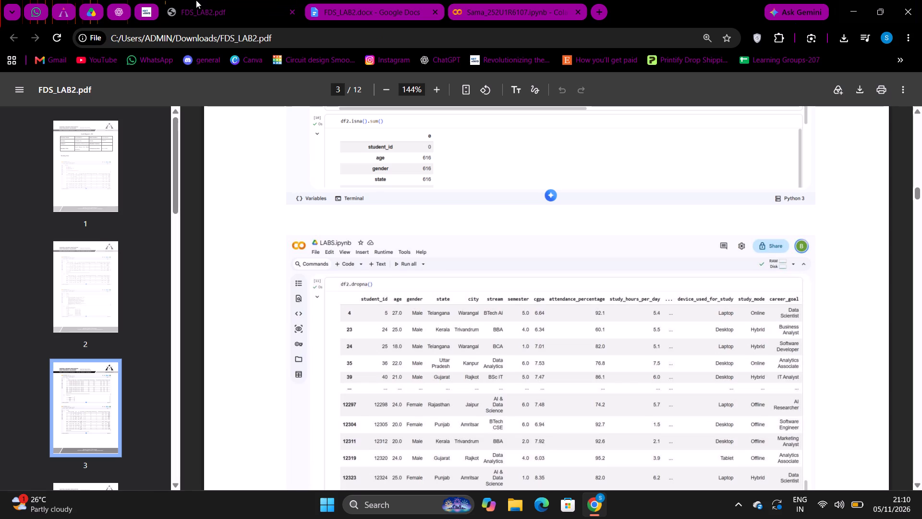
pyautogui.scroll(3, 358, 192)
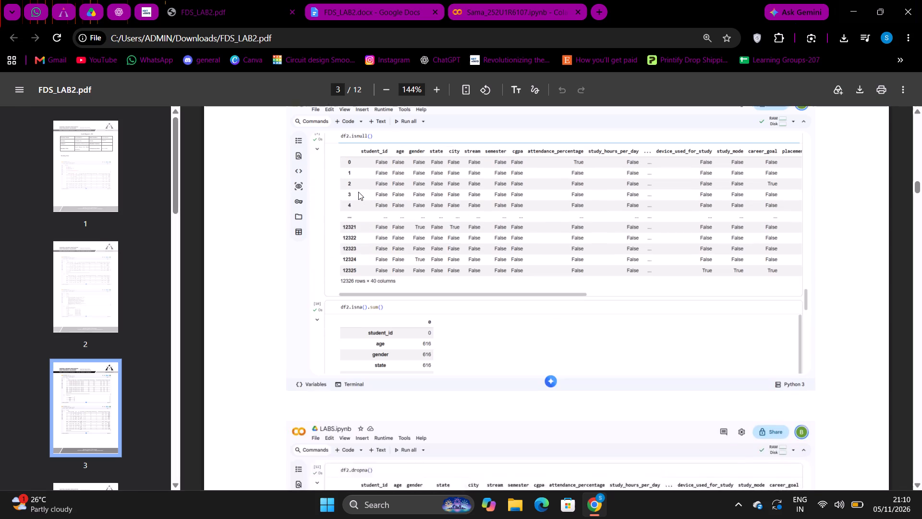
pyautogui.scroll(1, 358, 192)
pyautogui.scroll(-1, 358, 192)
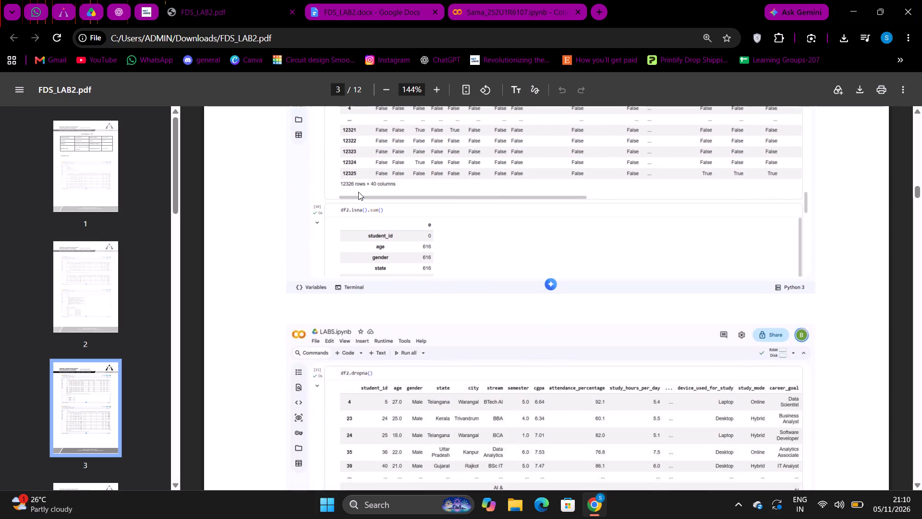
pyautogui.scroll(-1, 358, 192)
# Capture a screenshot of the Colab notebook page showing the df.info() cell and its column listing.
pyautogui.click(511, 0)
pyautogui.scroll(-1, 261, 295)
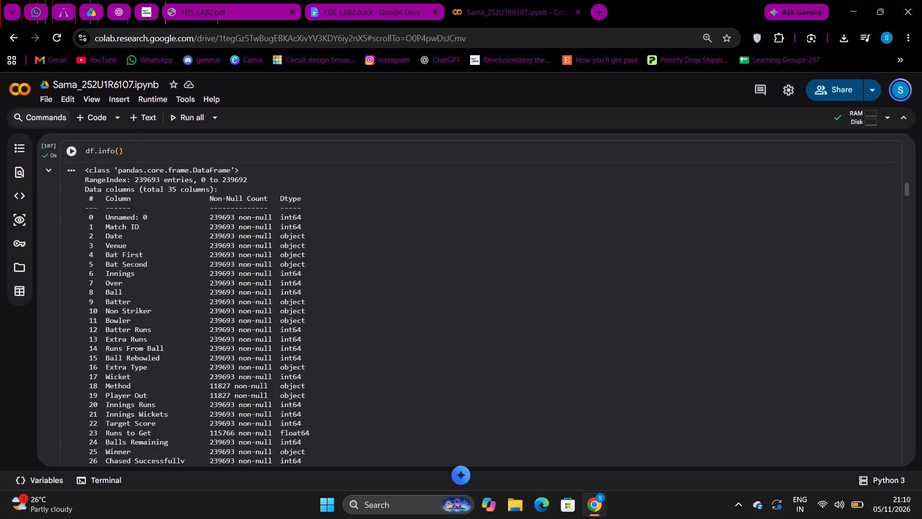
pyautogui.scroll(-1, 261, 295)
pyautogui.press('shift+super+s')
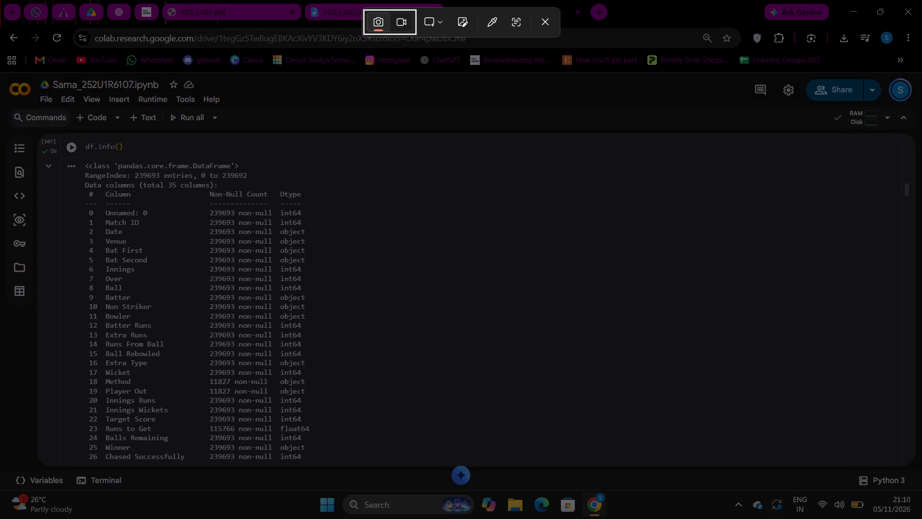
pyautogui.moveTo(0, 72); pyautogui.dragTo(921, 466)
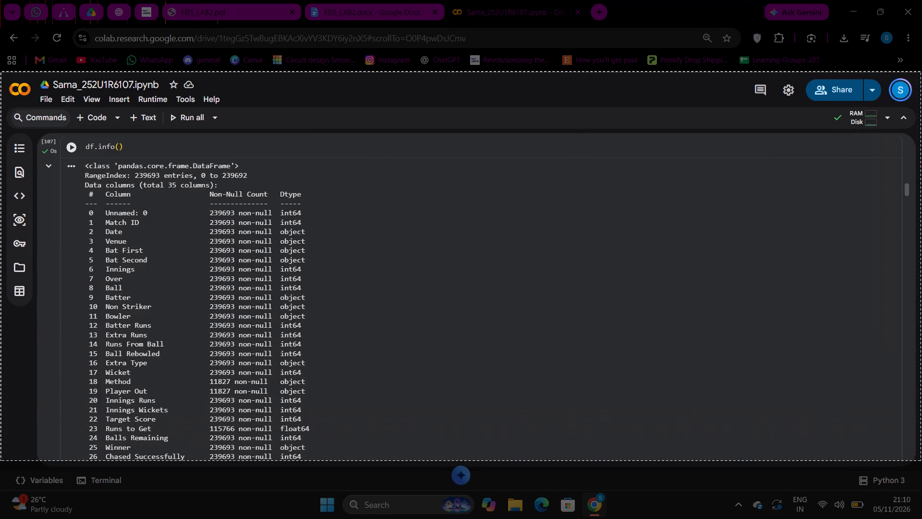
pyautogui.moveTo(921, 466); pyautogui.dragTo(921, 488)
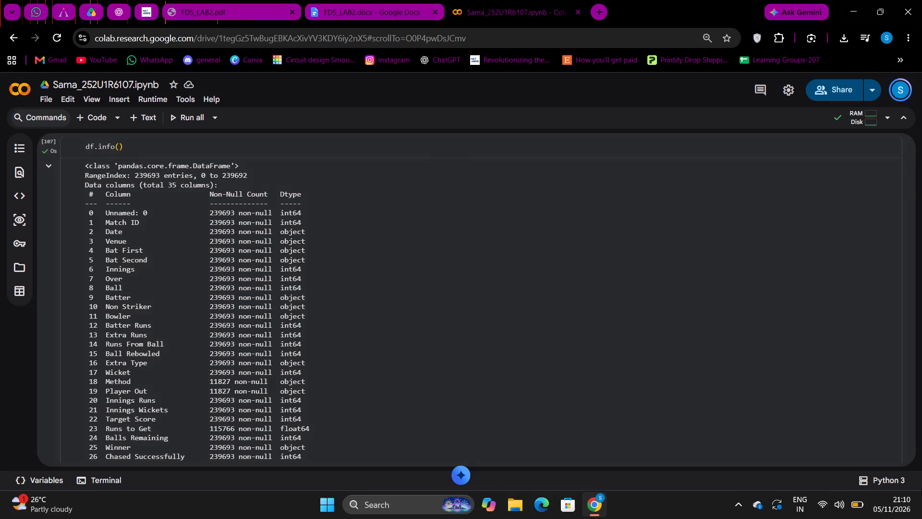
# Paste the df.info() screenshot below the df.shape screenshot in the FDS_LAB2 document, and add line breaks to reach the following page.
pyautogui.click(345, 0)
pyautogui.hotkey('ctrl', 'v')
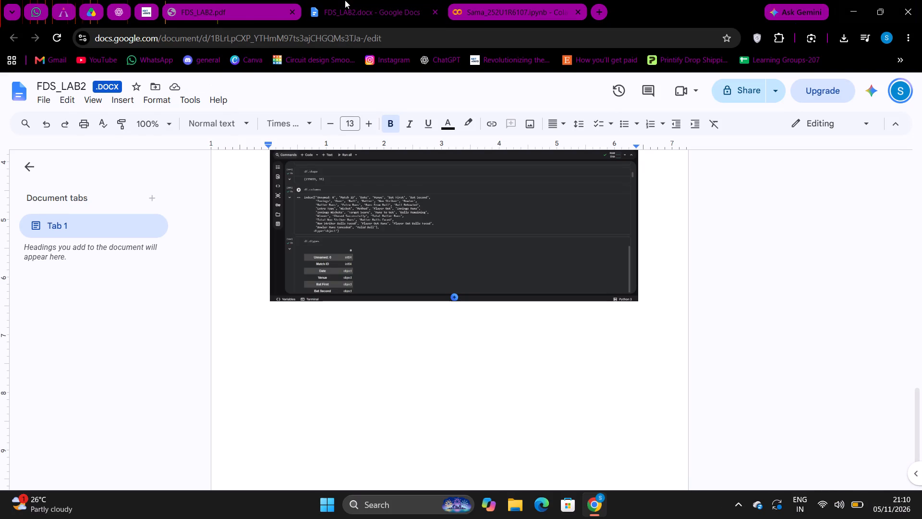
pyautogui.hotkey('ctrl', 'v')
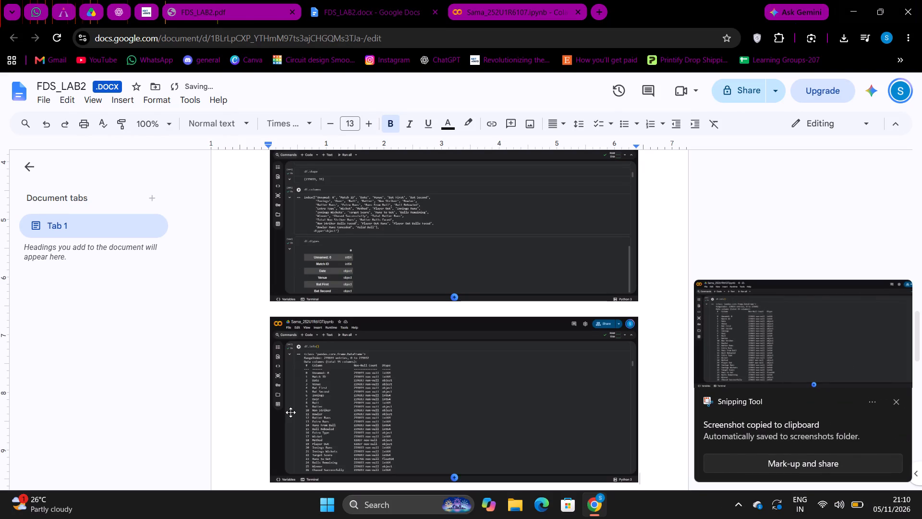
pyautogui.scroll(-1, 291, 412)
pyautogui.press('Return')
pyautogui.press('Return')
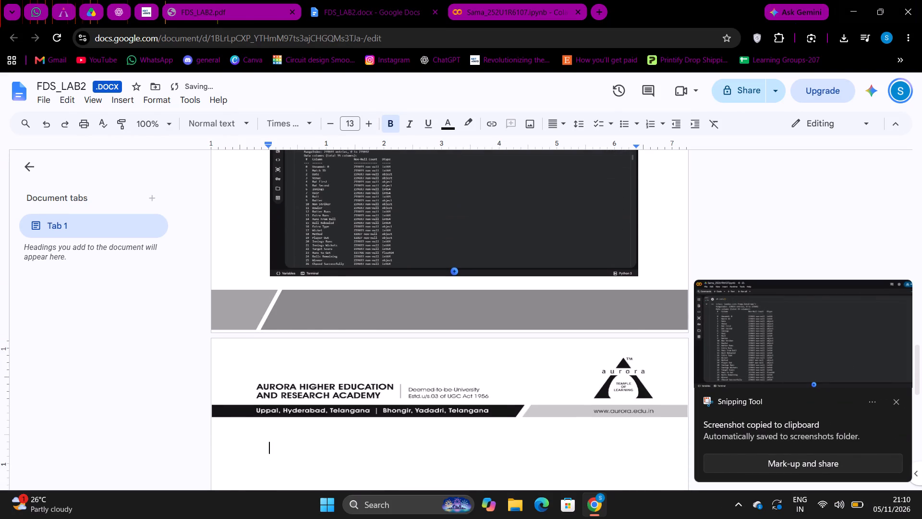
pyautogui.scroll(-1, 291, 412)
# Capture a screenshot of the Colab notebook page showing the df.describe() cell with its output and the start of df.isnull().sum().
pyautogui.click(507, 0)
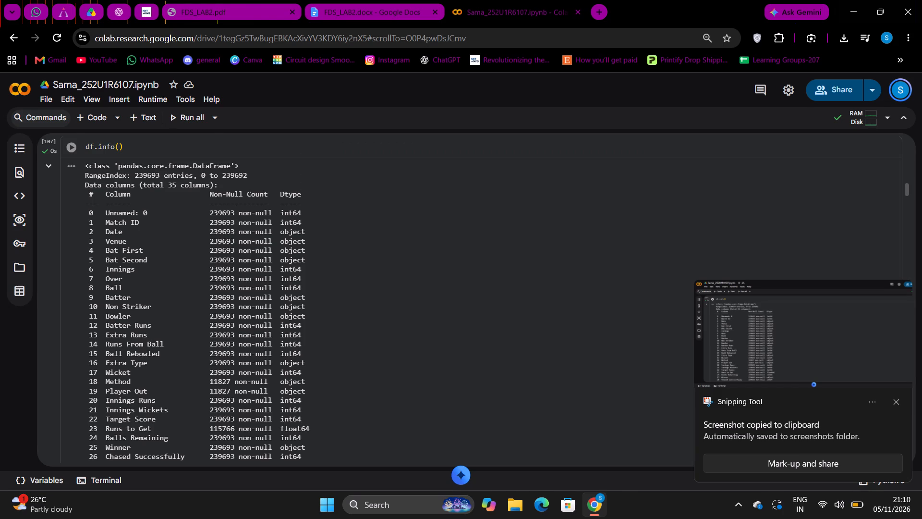
pyautogui.scroll(-4, 238, 271)
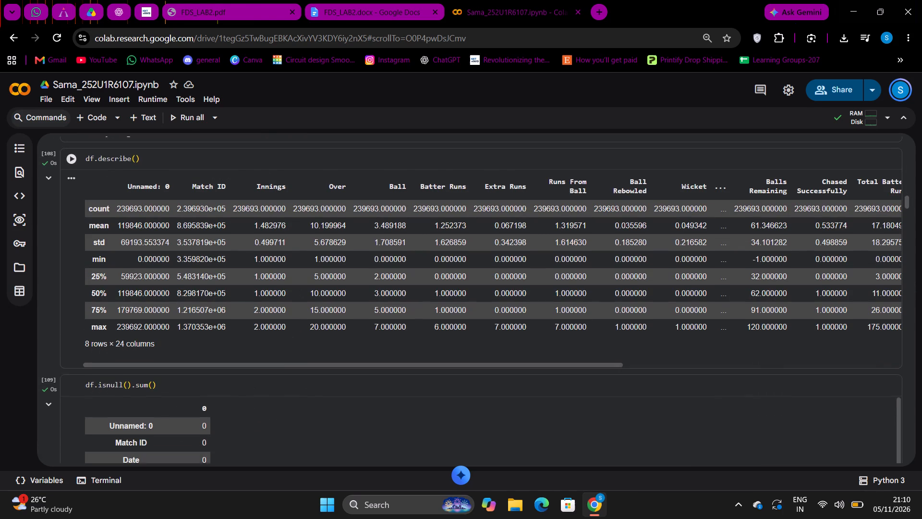
pyautogui.scroll(-1, 238, 271)
pyautogui.press('shift+super+s')
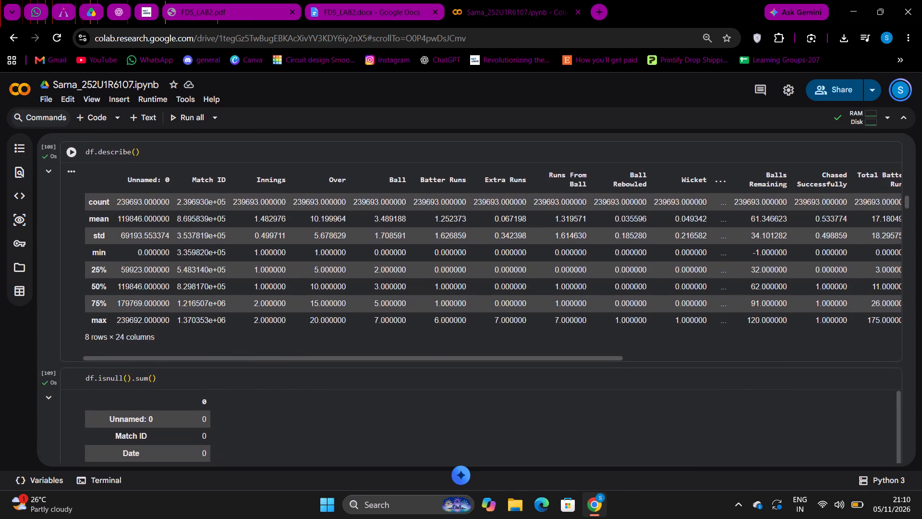
pyautogui.moveTo(0, 74); pyautogui.dragTo(921, 479)
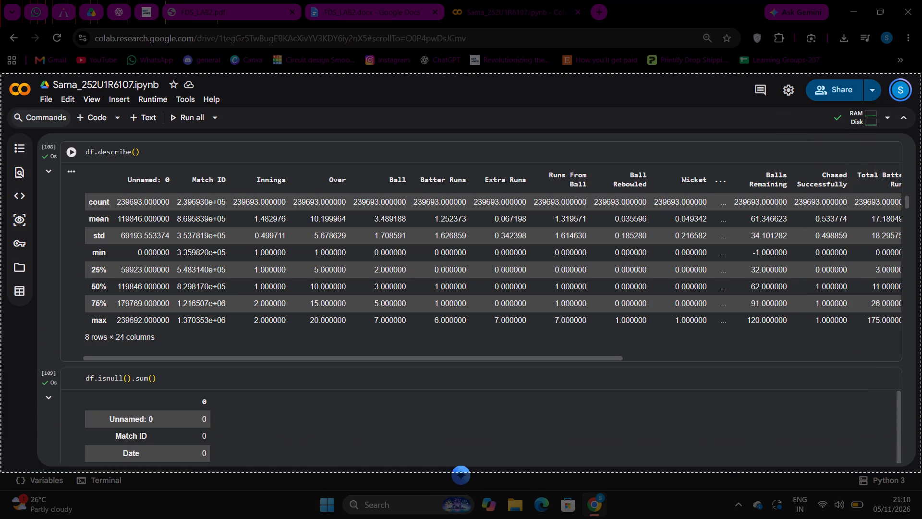
pyautogui.moveTo(921, 479); pyautogui.dragTo(921, 484)
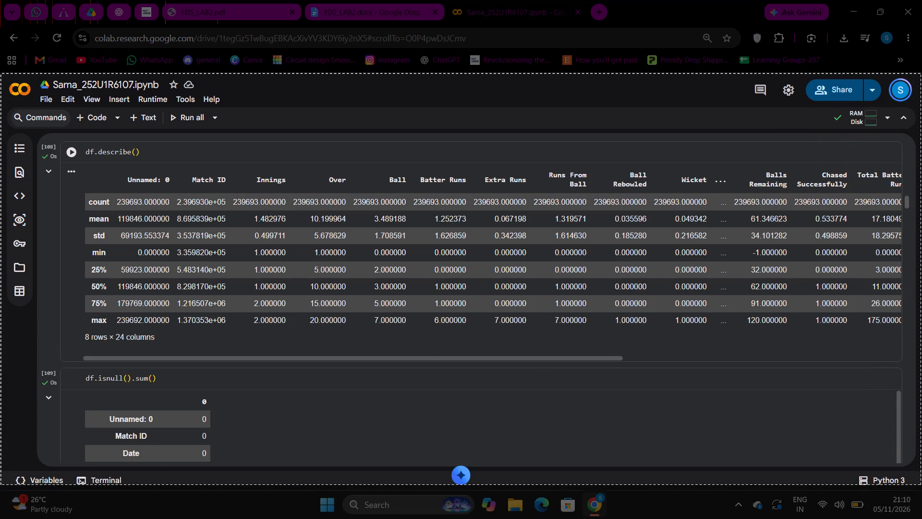
pyautogui.moveTo(921, 484); pyautogui.dragTo(921, 488)
# Paste the df.describe() screenshot at the top of the new page after the df.info() screenshot in the FDS_LAB2 document.
pyautogui.click(339, 0)
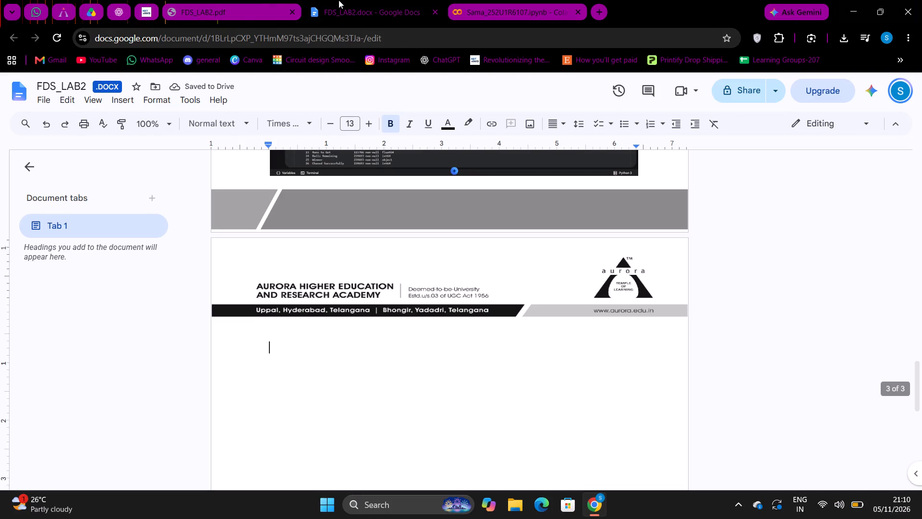
pyautogui.hotkey('ctrl', 'v')
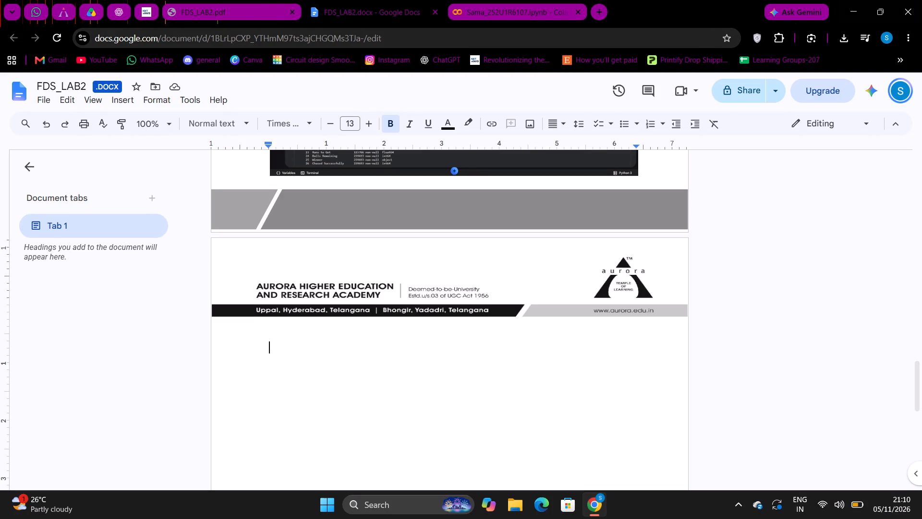
pyautogui.click(271, 347)
pyautogui.hotkey('ctrl', 'v')
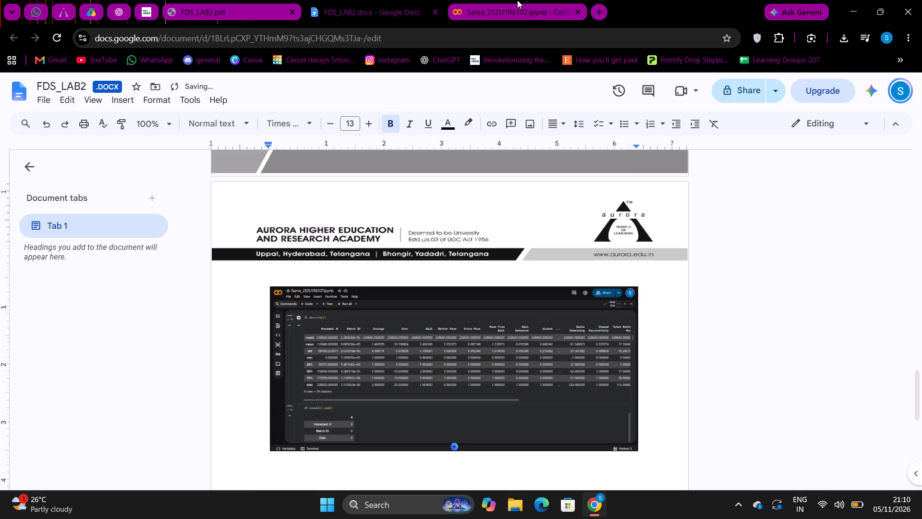
# Check the notebook cells after df.isnull().sum(), and read pages 3 to 6 of the sample PDF for the report section that follows.
pyautogui.click(517, 0)
pyautogui.scroll(-7, 174, 331)
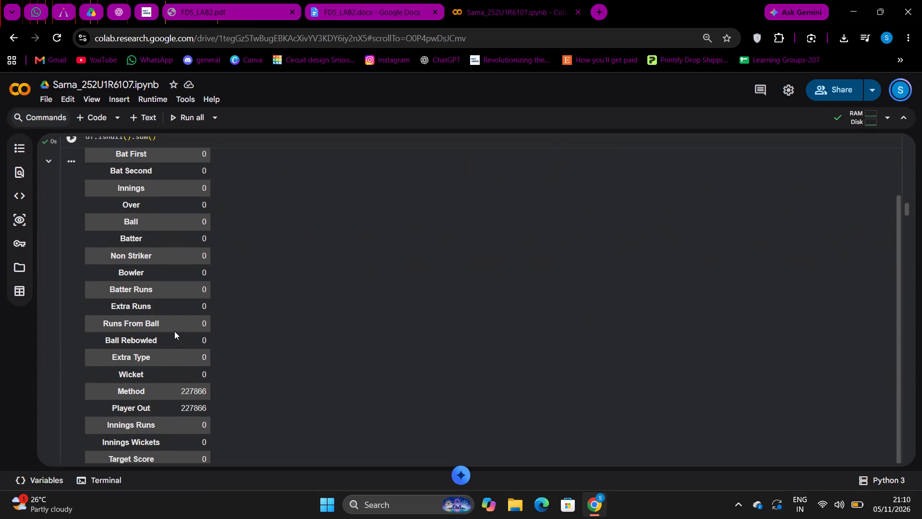
pyautogui.scroll(-2, 174, 331)
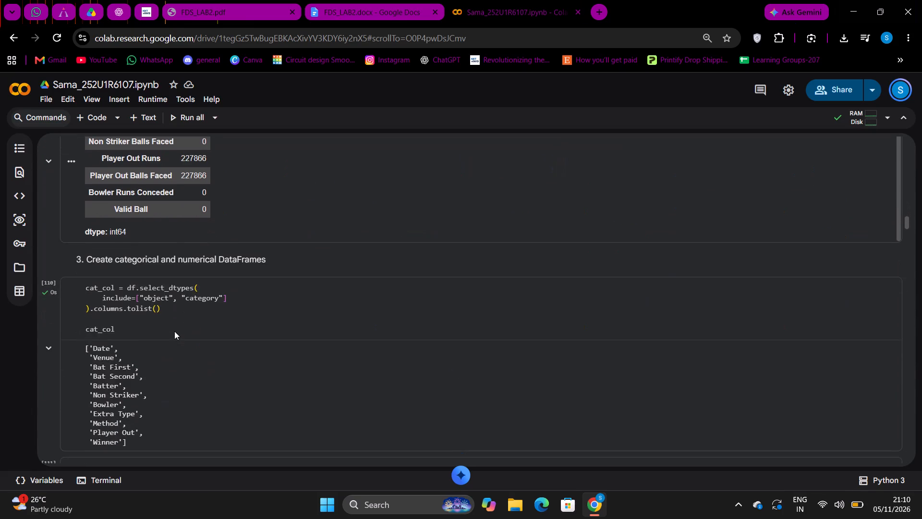
pyautogui.scroll(-1, 174, 331)
pyautogui.click(210, 0)
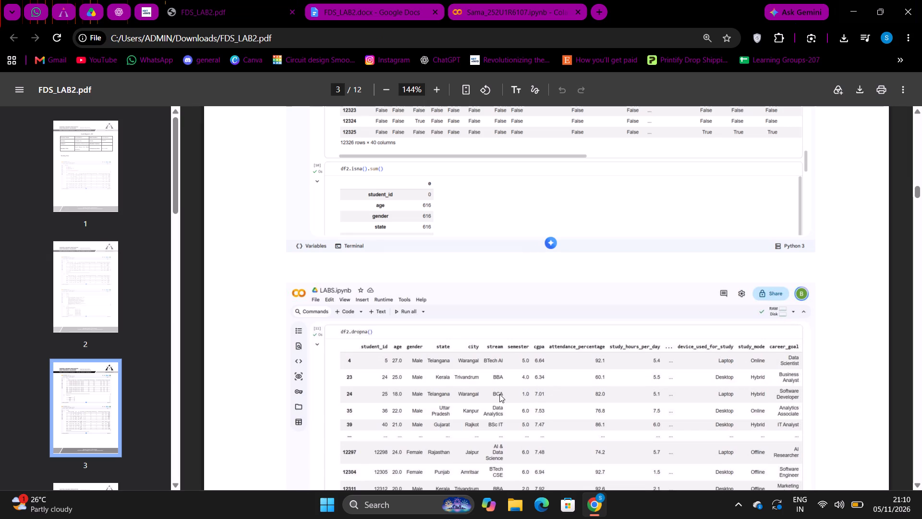
pyautogui.scroll(-8, 499, 394)
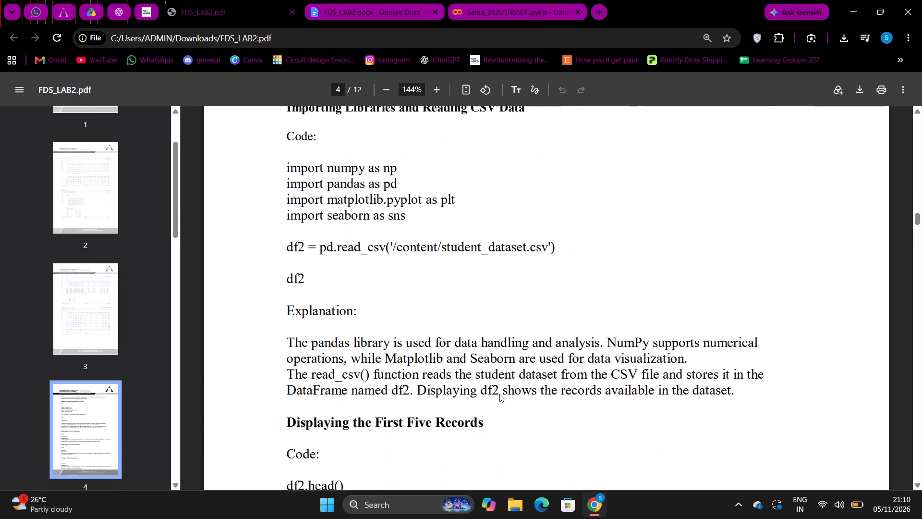
pyautogui.scroll(2, 499, 394)
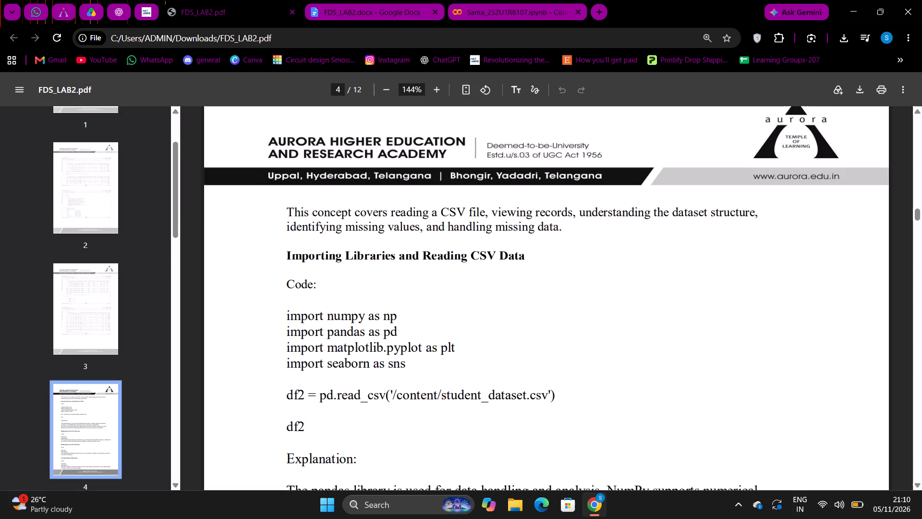
pyautogui.scroll(-5, 557, 385)
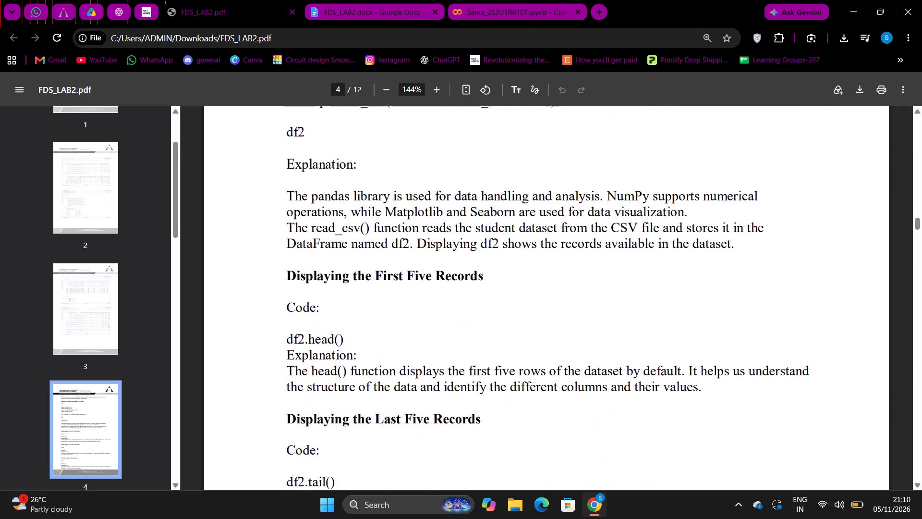
pyautogui.scroll(-2, 557, 385)
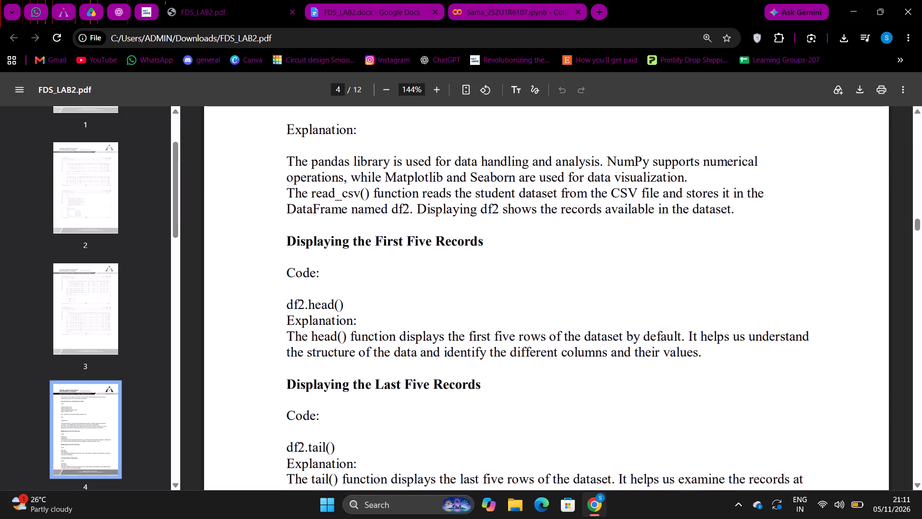
pyautogui.scroll(-4, 557, 385)
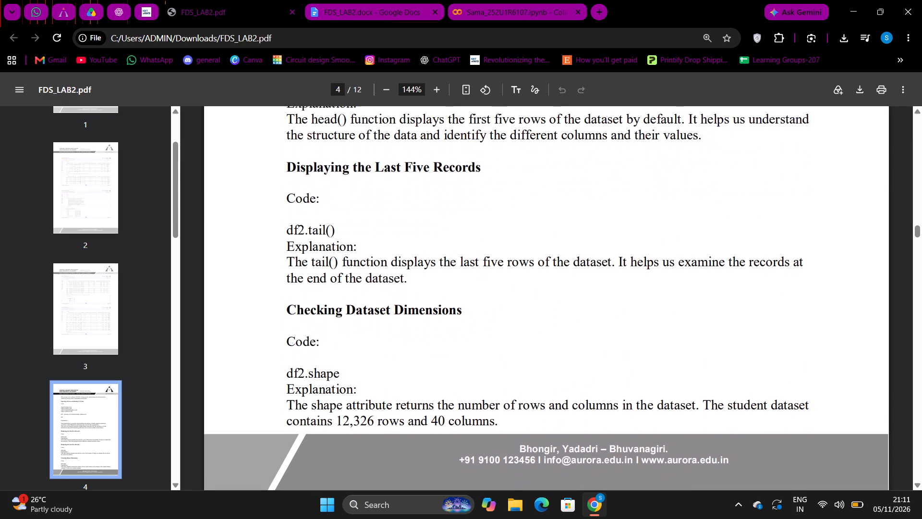
pyautogui.scroll(-9, 557, 385)
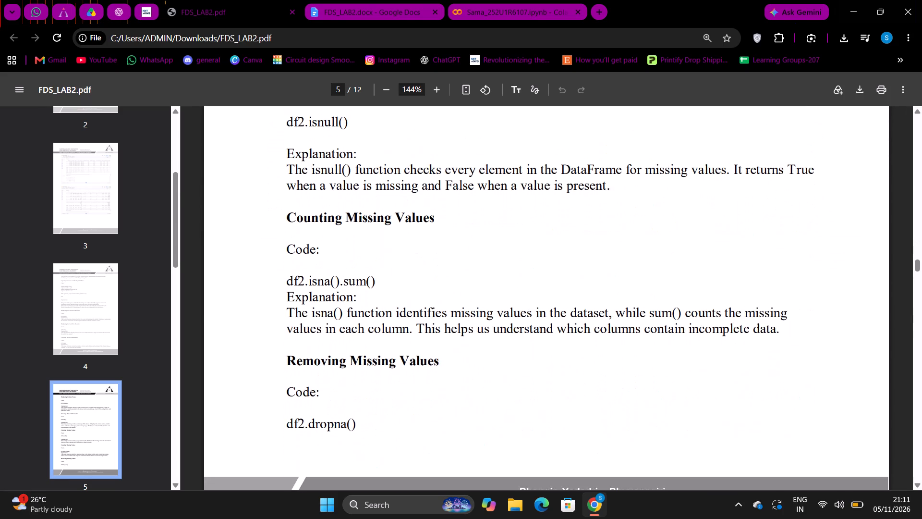
pyautogui.scroll(-1, 557, 385)
pyautogui.scroll(8, 557, 385)
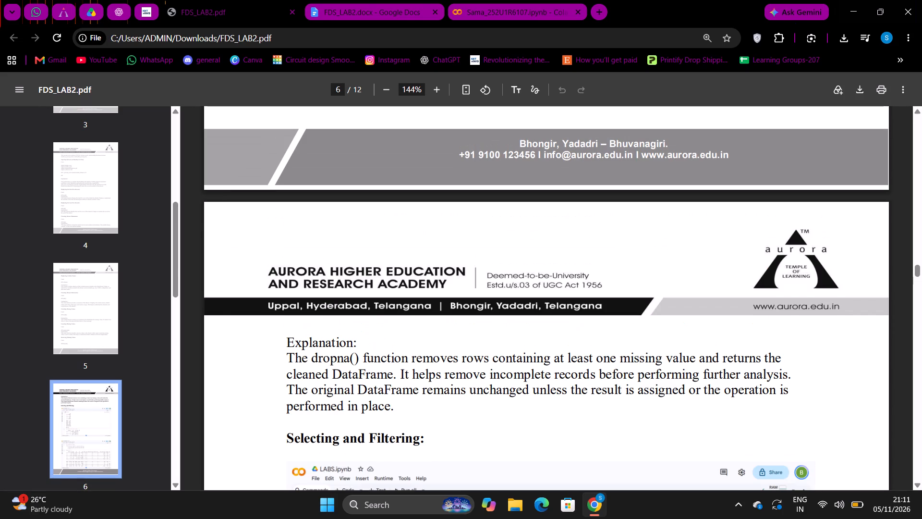
pyautogui.scroll(-4, 557, 385)
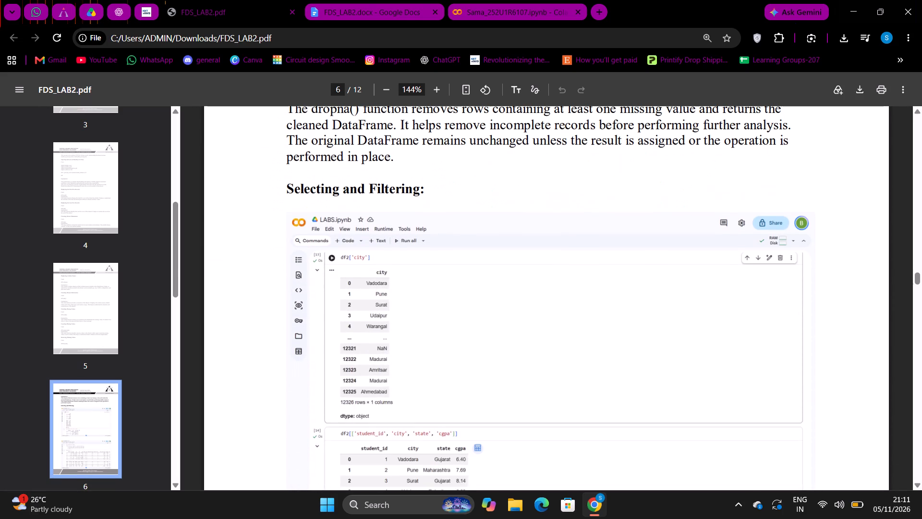
# Copy the heading "Selecting and Filtering:" from page 6 of the sample PDF and paste it below the df.describe() screenshot in the document.
pyautogui.moveTo(429, 186); pyautogui.dragTo(389, 184)
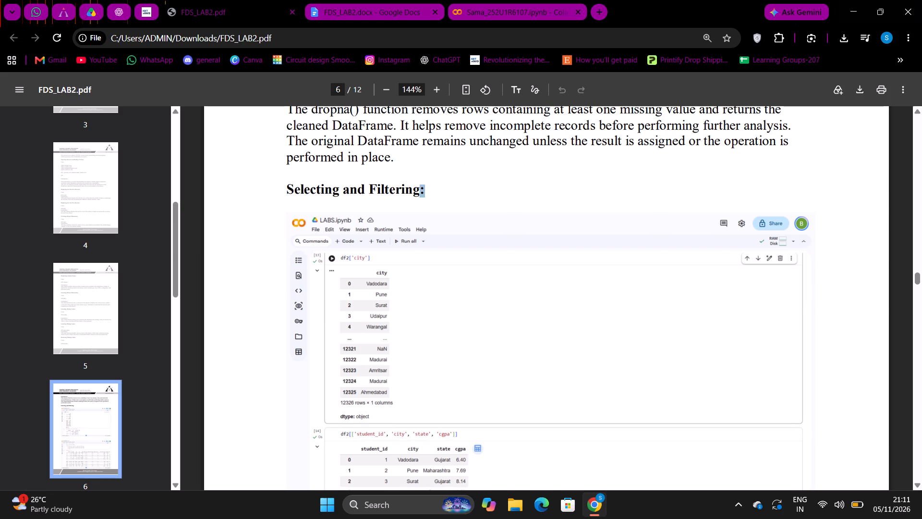
pyautogui.moveTo(389, 184); pyautogui.dragTo(284, 187)
pyautogui.hotkey('ctrl', 'c')
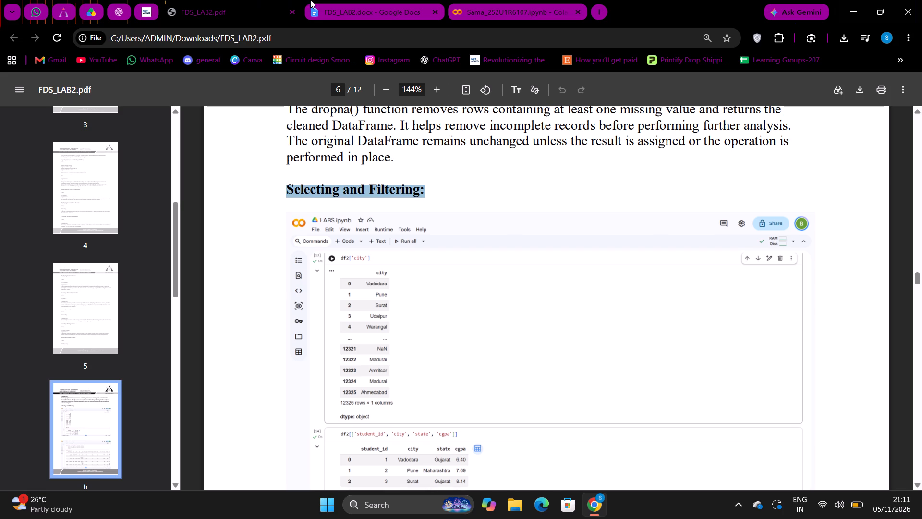
pyautogui.click(322, 0)
pyautogui.scroll(-4, 331, 375)
pyautogui.click(360, 320)
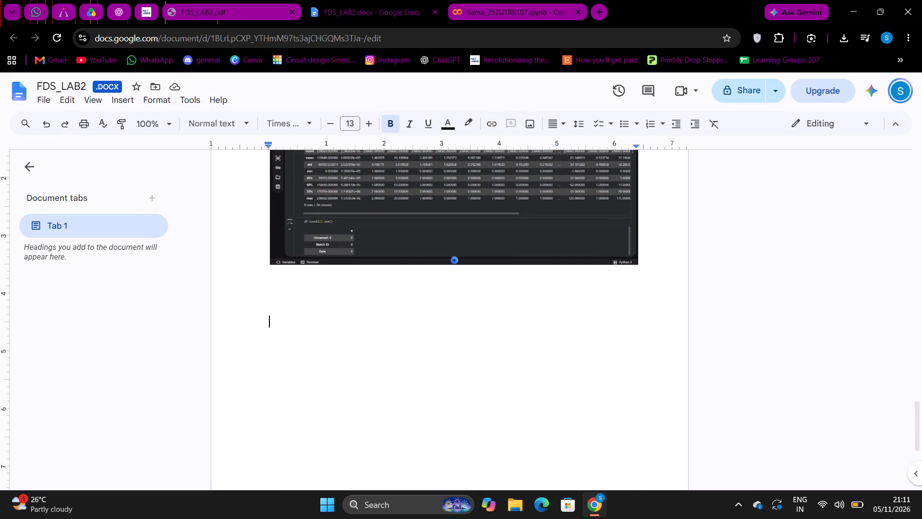
pyautogui.hotkey('ctrl', 'v')
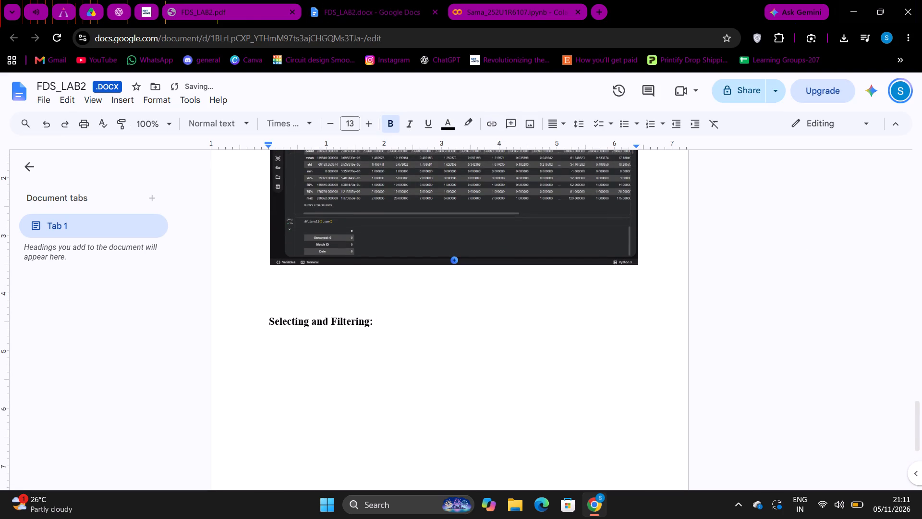
# Select the entire content of the FDS_LAB2 document.
pyautogui.hotkey('ctrl', 'a')
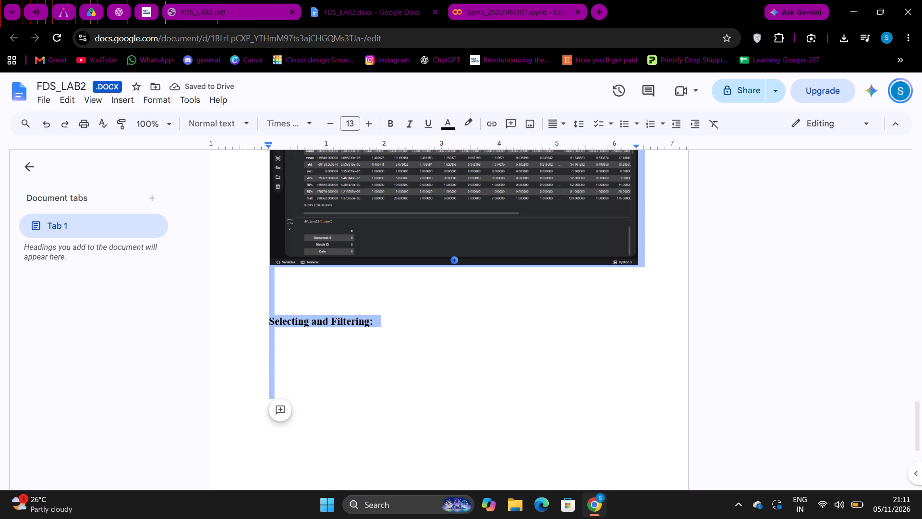
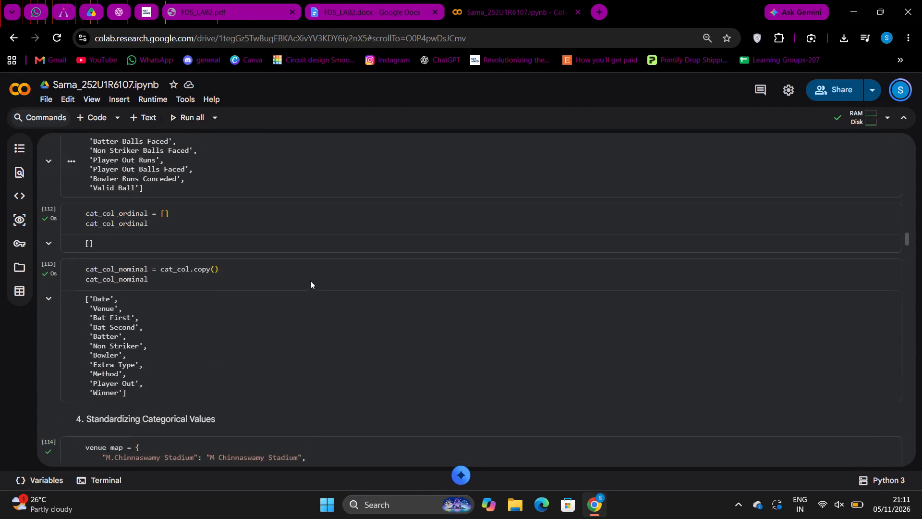
# Look through the notebook cells from the nominal columns to Descriptive Analysis for the code matching the Selecting and Filtering section.
pyautogui.scroll(-17, 310, 281)
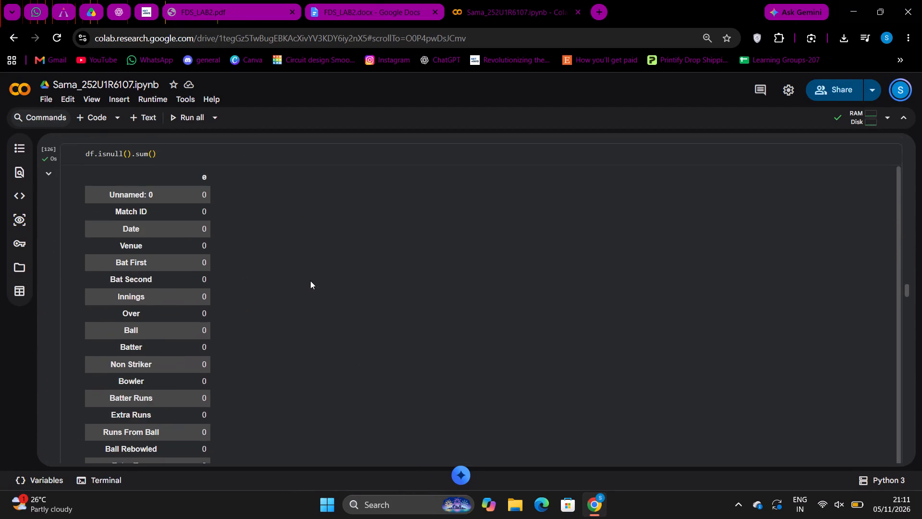
pyautogui.scroll(-7, 310, 281)
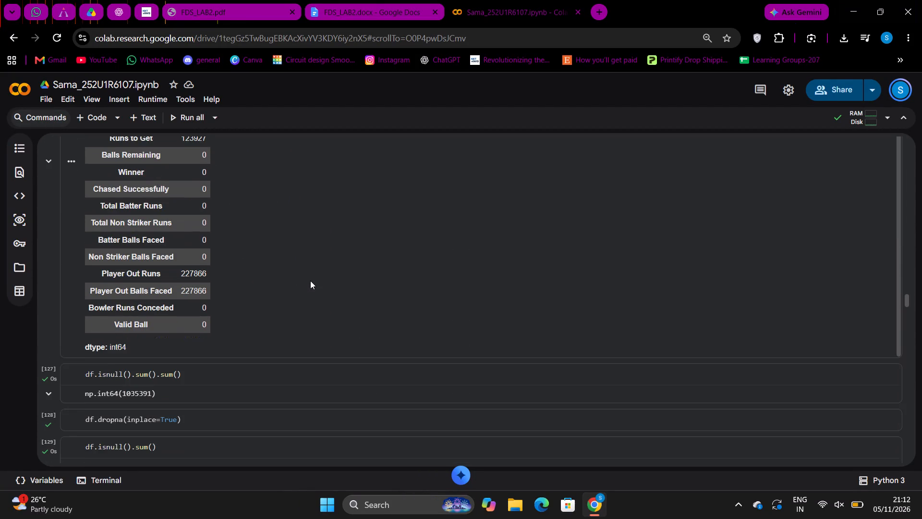
pyautogui.scroll(-5, 310, 281)
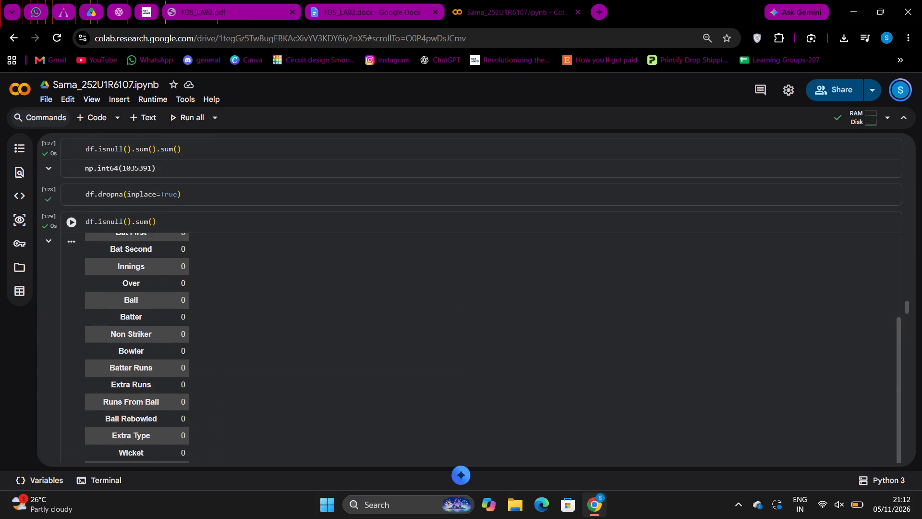
pyautogui.scroll(-6, 310, 281)
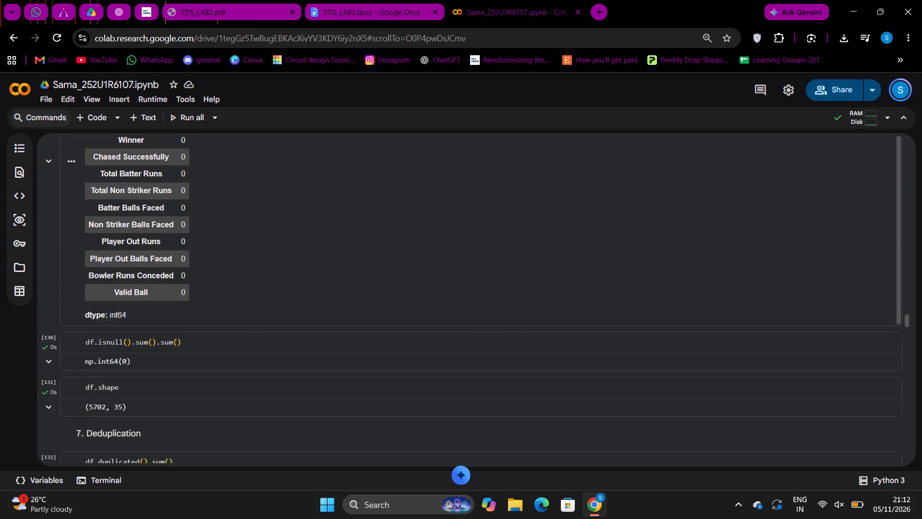
pyautogui.scroll(11, 236, 346)
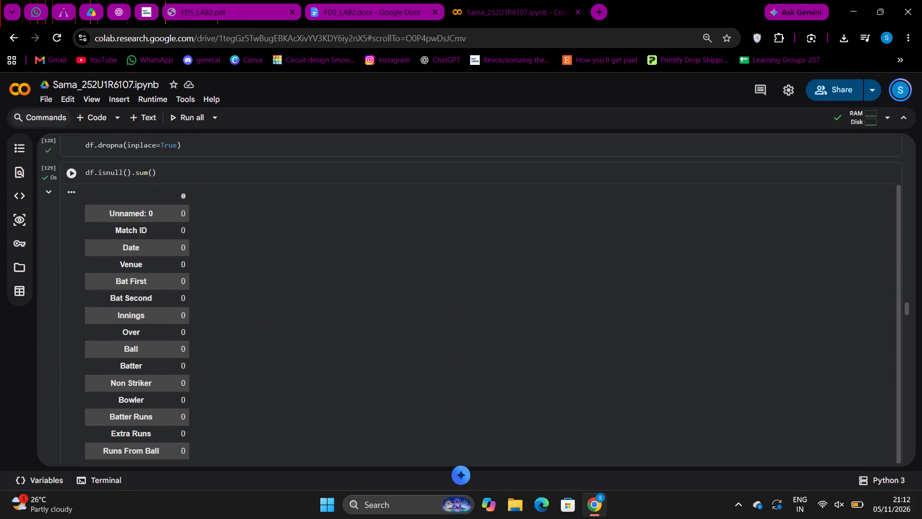
pyautogui.scroll(1, 236, 346)
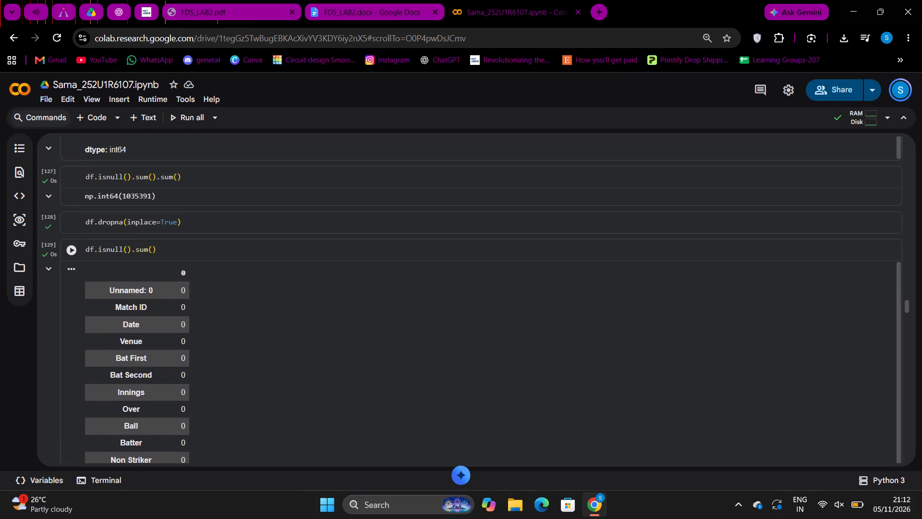
pyautogui.scroll(-8, 172, 334)
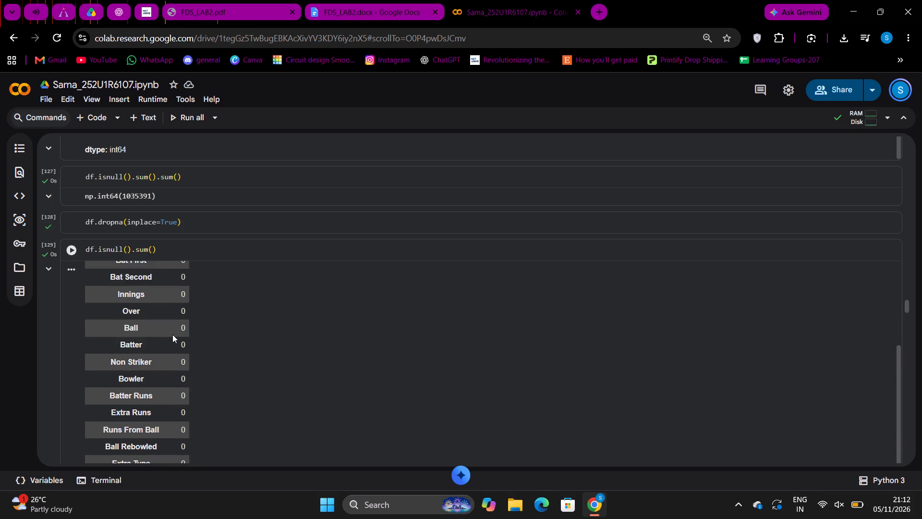
pyautogui.scroll(-5, 172, 334)
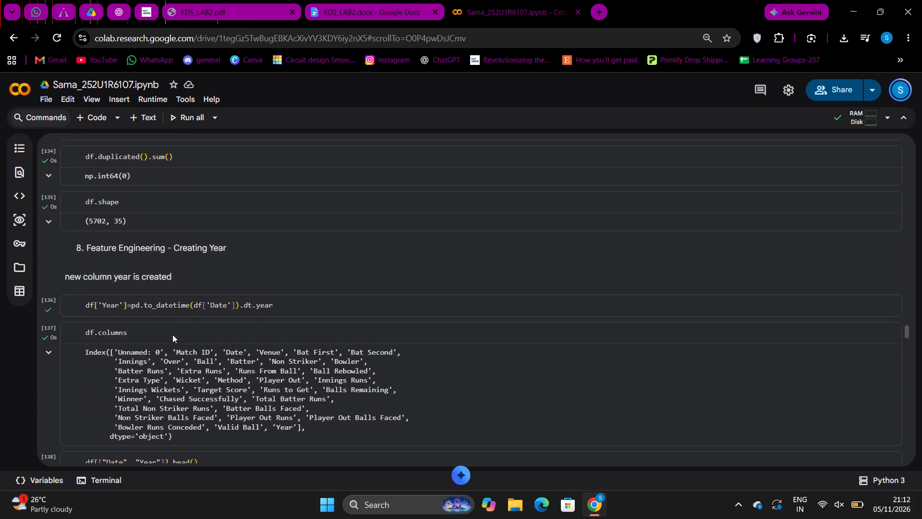
pyautogui.scroll(-4, 172, 334)
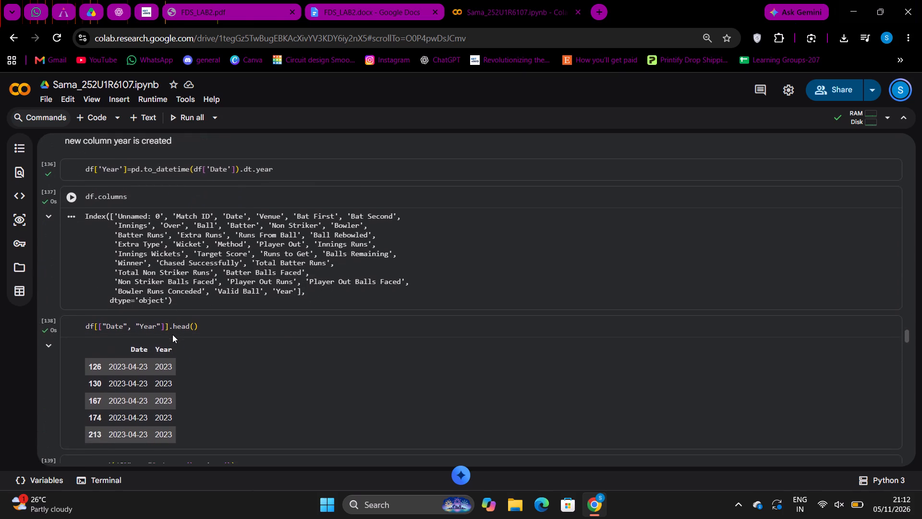
pyautogui.scroll(-4, 172, 334)
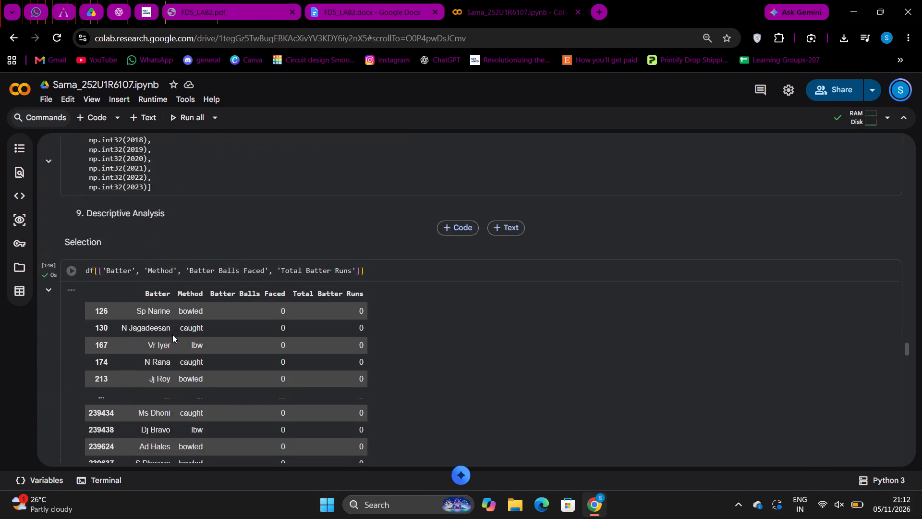
pyautogui.scroll(-4, 172, 334)
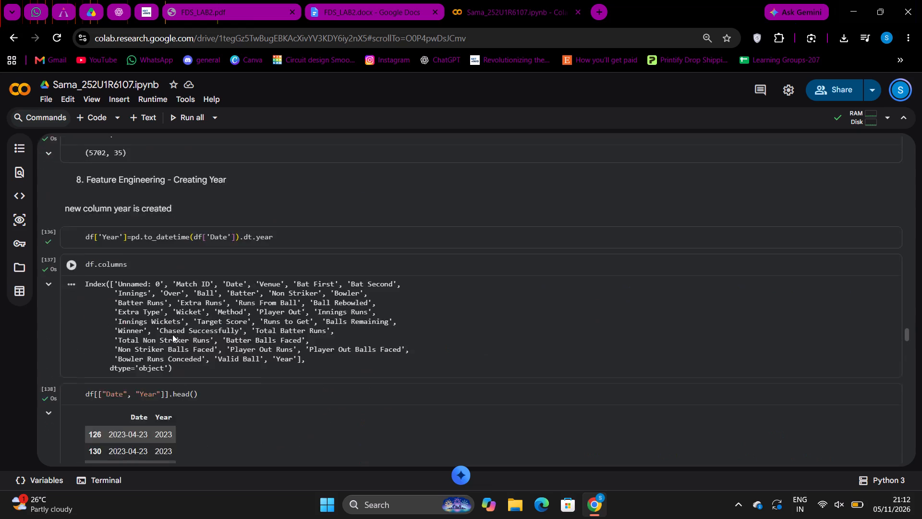
pyautogui.scroll(-3, 172, 334)
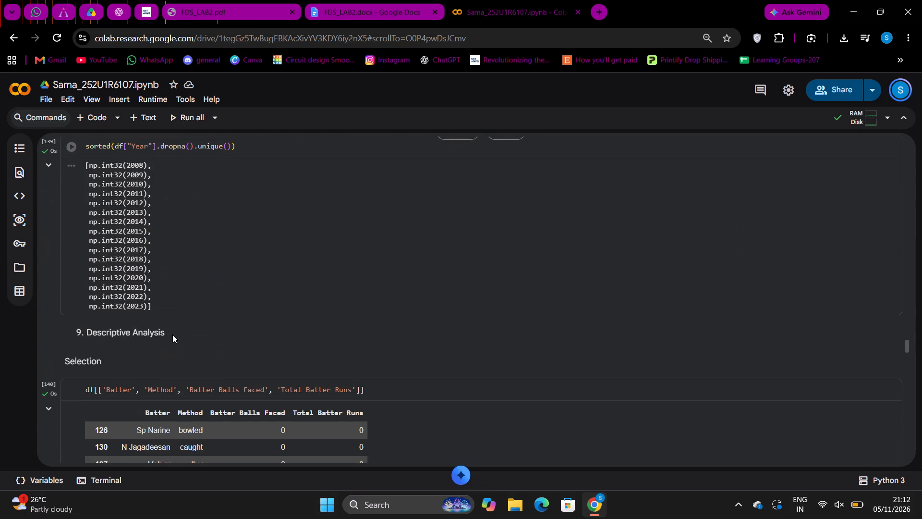
pyautogui.scroll(-3, 172, 334)
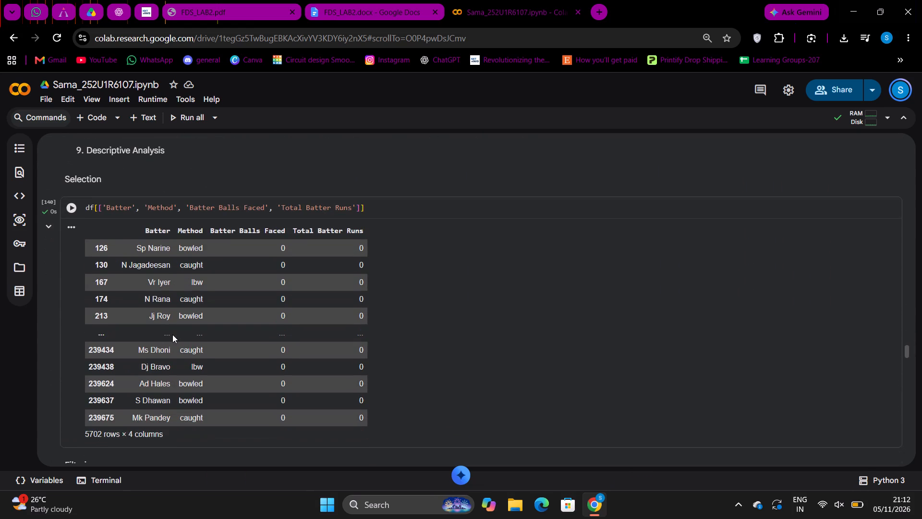
pyautogui.scroll(-2, 172, 334)
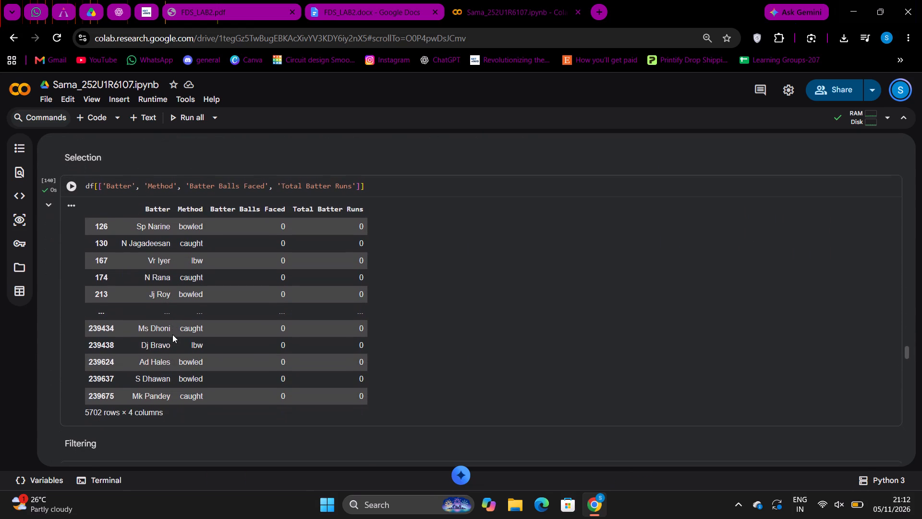
# Capture the notebook's Selection cell with its output table and paste the screenshot below the "Selecting and Filtering:" heading in FDS_LAB2.
pyautogui.press('shift+super+s')
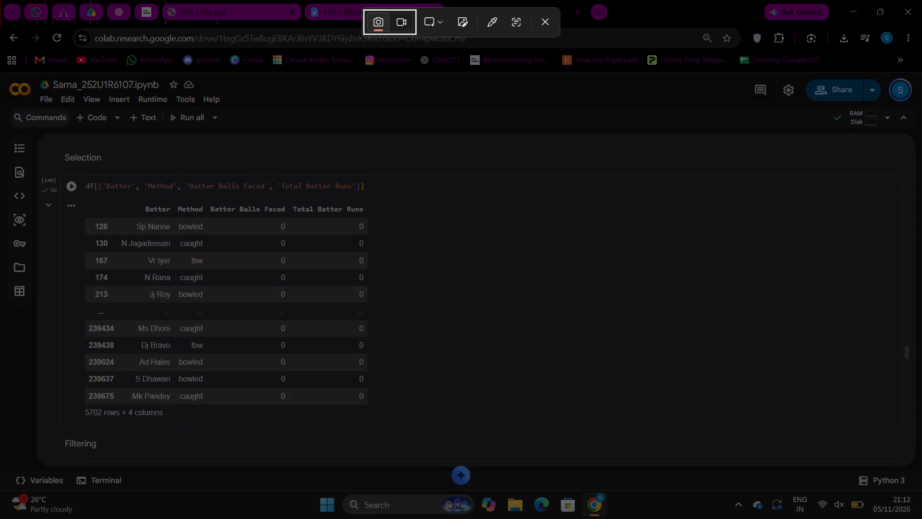
pyautogui.moveTo(0, 74); pyautogui.dragTo(921, 509)
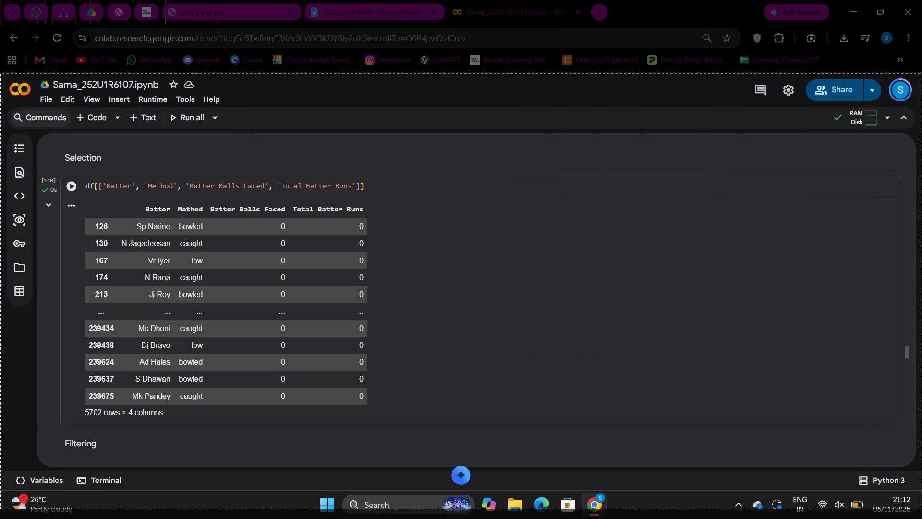
pyautogui.moveTo(921, 509); pyautogui.dragTo(921, 488)
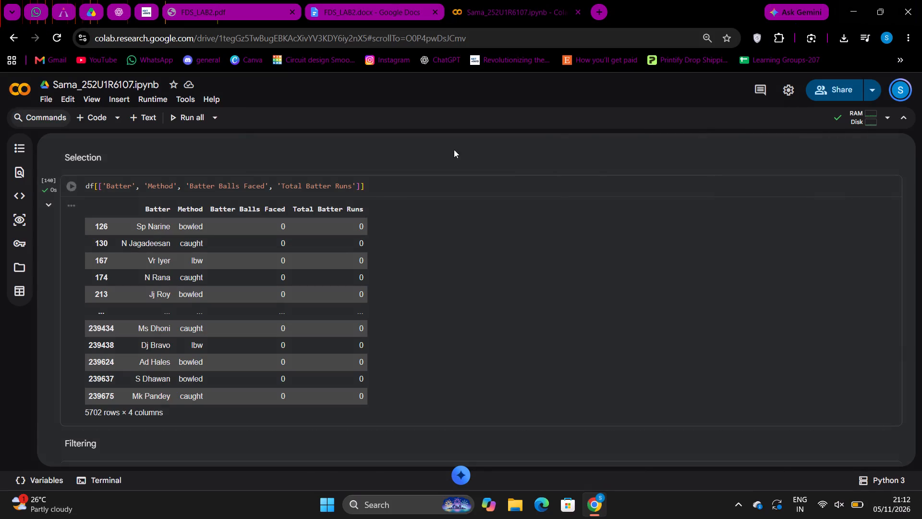
pyautogui.click(309, 0)
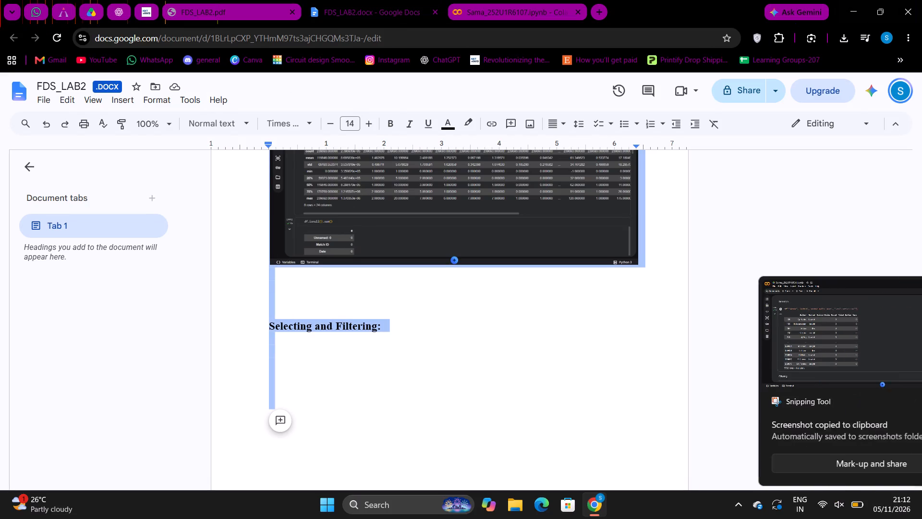
pyautogui.click(328, 358)
pyautogui.hotkey('ctrl', 'v')
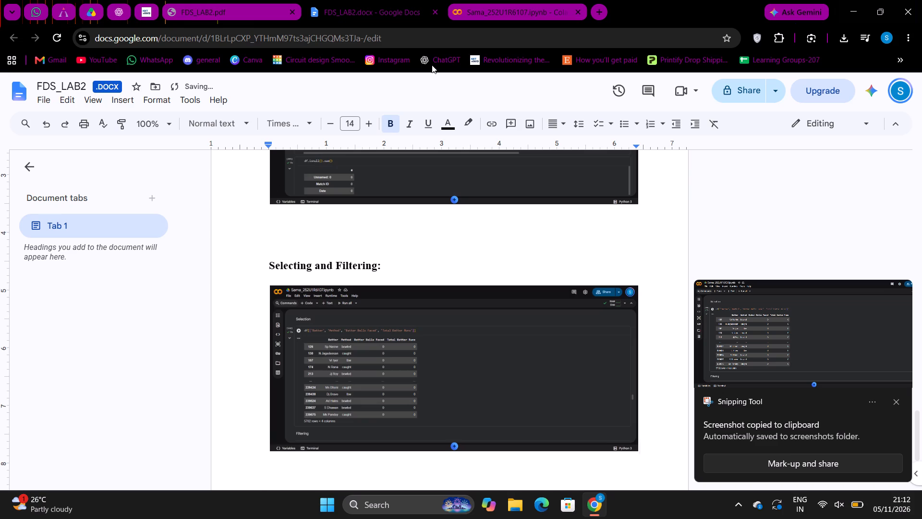
# Take a screenshot of the notebook's Filtering section showing the Batter Runs > 4 and Batter Runs == 6 cells.
pyautogui.click(554, 0)
pyautogui.scroll(-4, 353, 226)
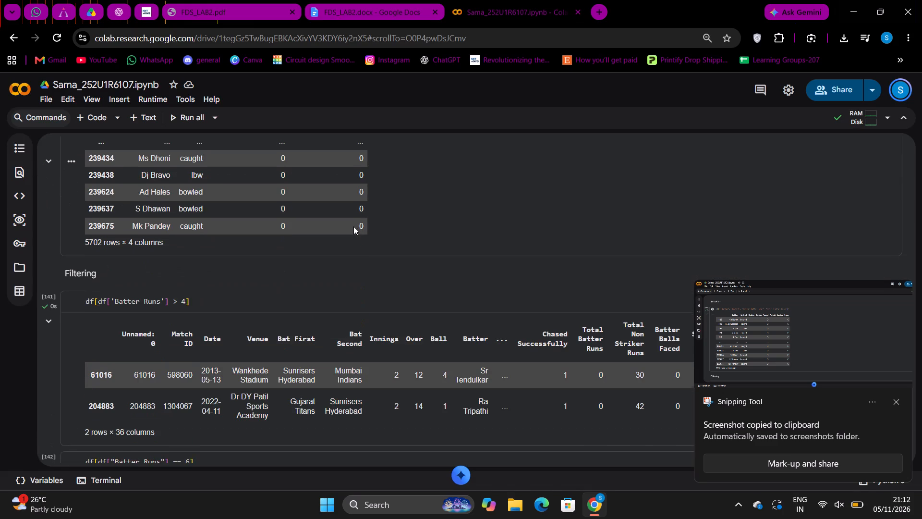
pyautogui.scroll(-3, 353, 226)
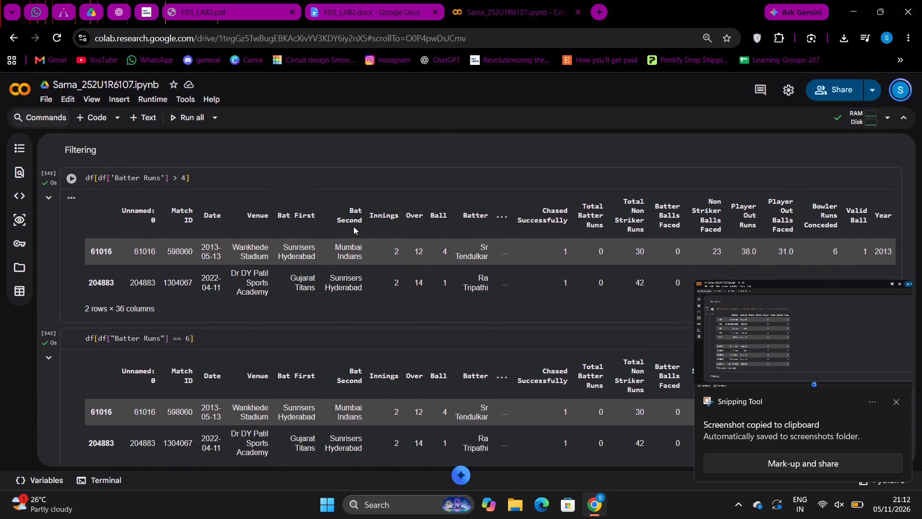
pyautogui.press('shift+super+s')
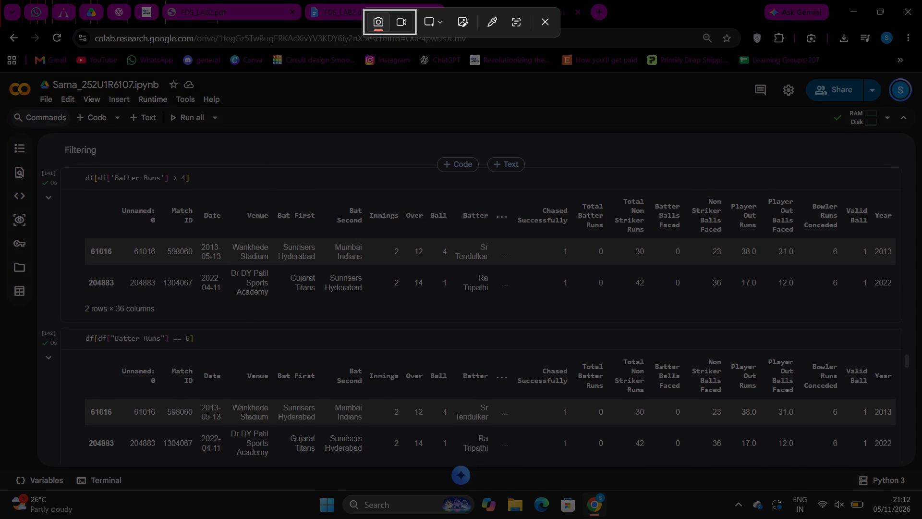
pyautogui.moveTo(0, 72); pyautogui.dragTo(921, 493)
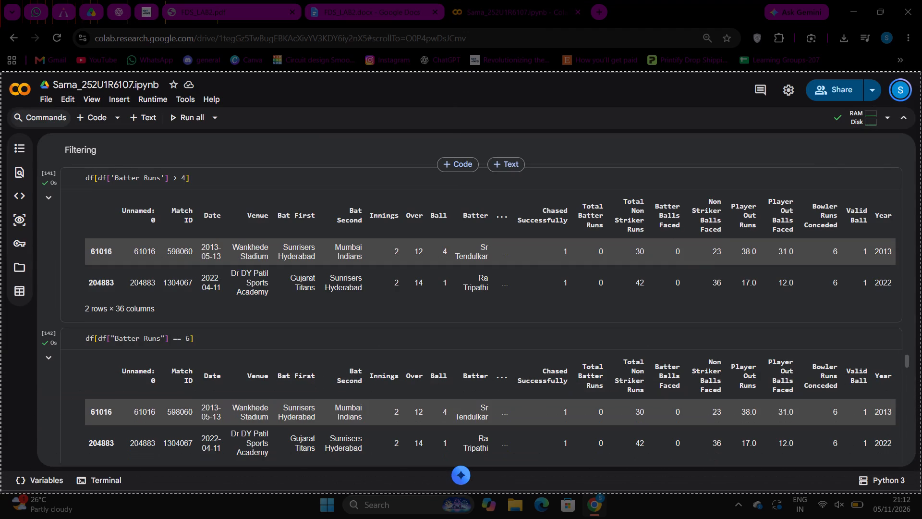
pyautogui.moveTo(921, 493); pyautogui.dragTo(921, 491)
# Add blank lines after the Selection screenshot to reach a new page and paste the Filtering screenshot at its top.
pyautogui.click(384, 0)
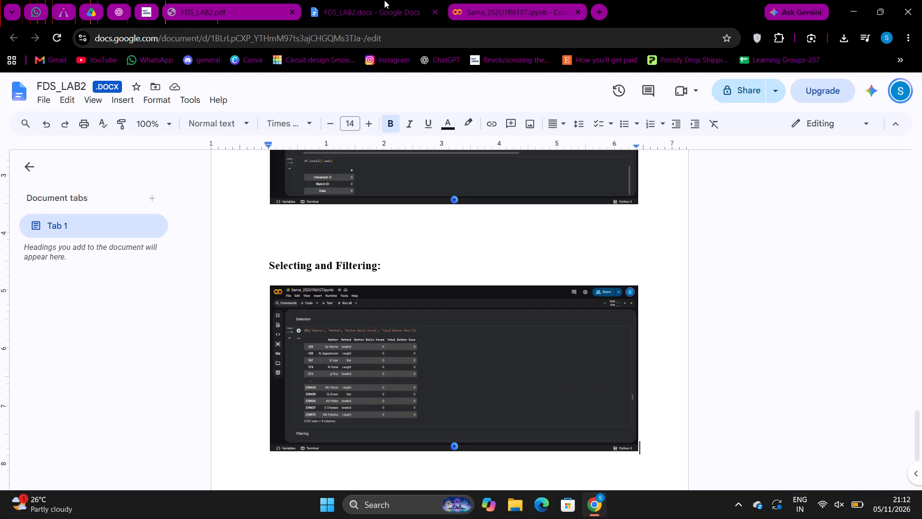
pyautogui.scroll(-2, 522, 235)
pyautogui.press('Return')
pyautogui.press('Return')
pyautogui.press('Return')
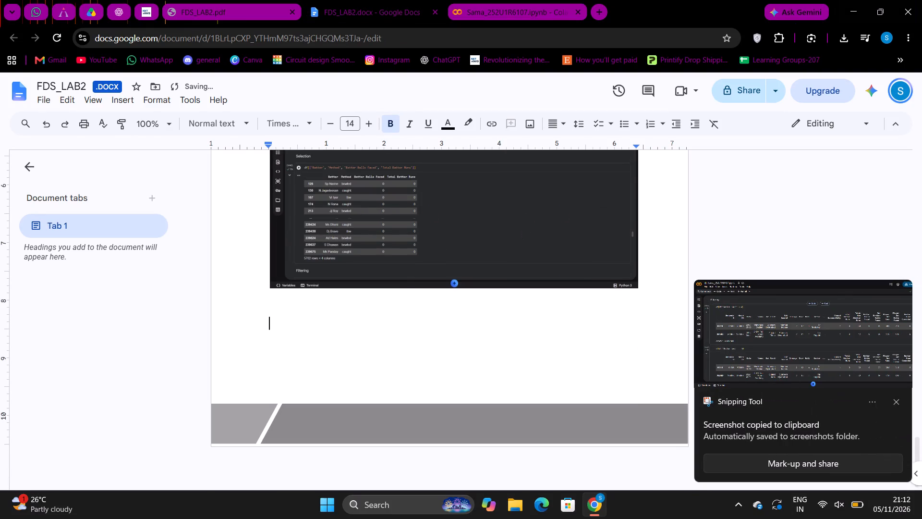
pyautogui.press('Return')
pyautogui.press('Return')
pyautogui.press('Return')
pyautogui.press('Return')
pyautogui.press('Return')
pyautogui.press('Return')
pyautogui.press('Return')
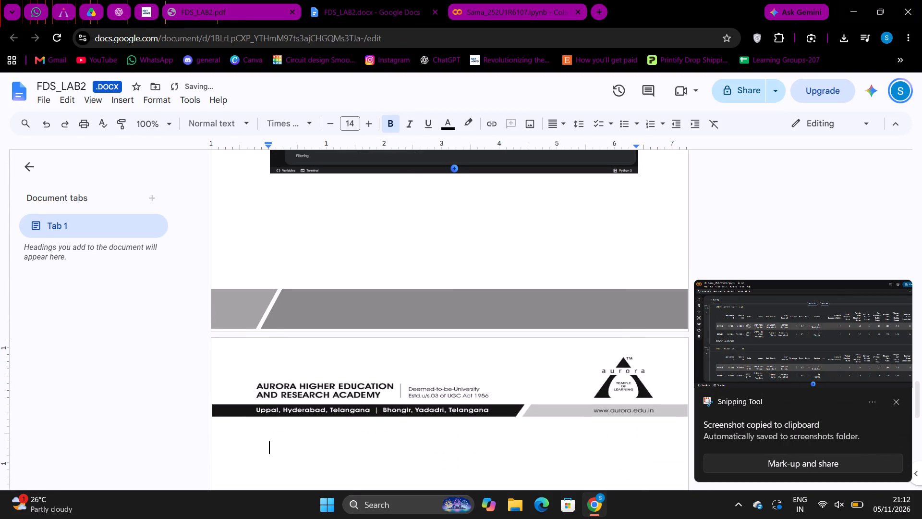
pyautogui.hotkey('ctrl', 'v')
# Examine the notebook's Sorting cells after the filtering outputs, and review the pasted screenshots in the FDS_LAB2 document.
pyautogui.click(513, 0)
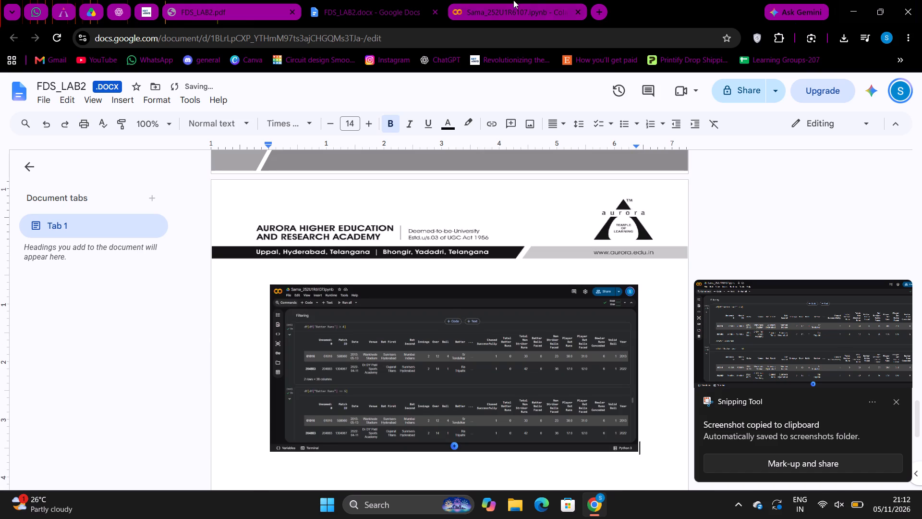
pyautogui.scroll(-6, 331, 324)
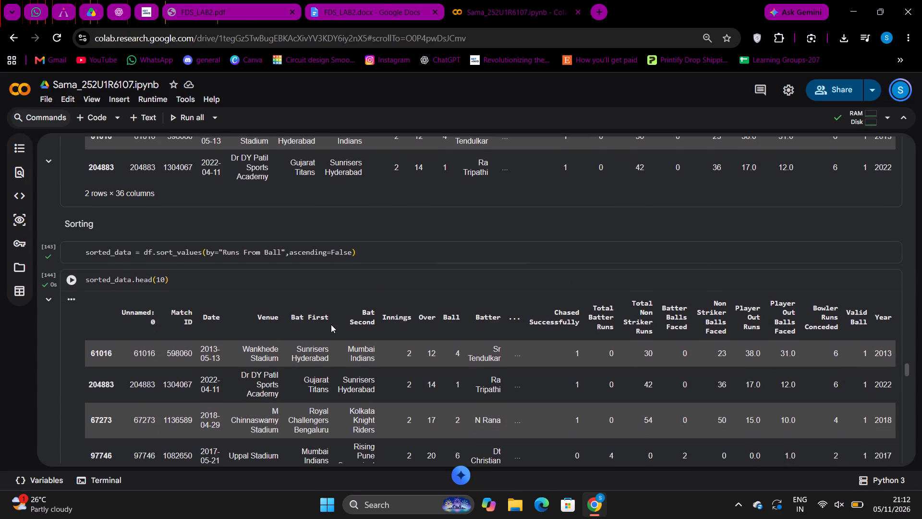
pyautogui.scroll(-2, 331, 324)
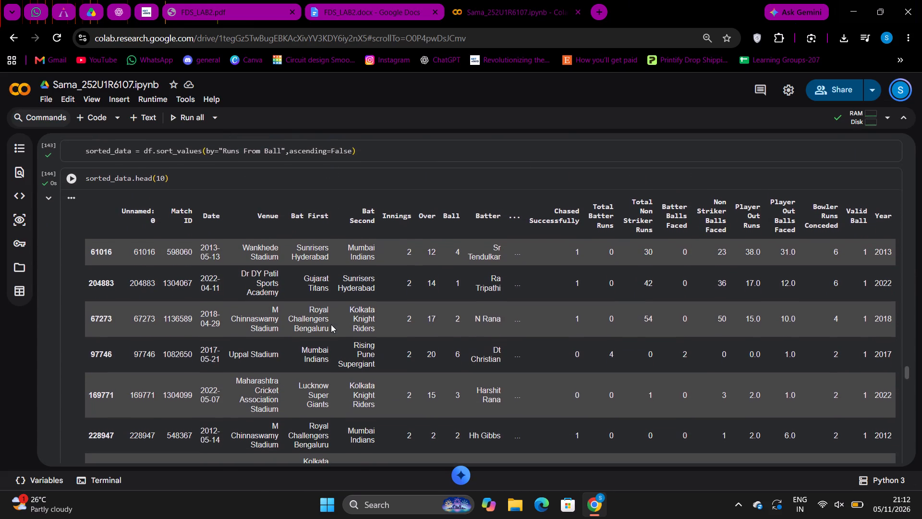
pyautogui.scroll(-1, 331, 324)
pyautogui.click(308, 0)
pyautogui.scroll(-1, 285, 281)
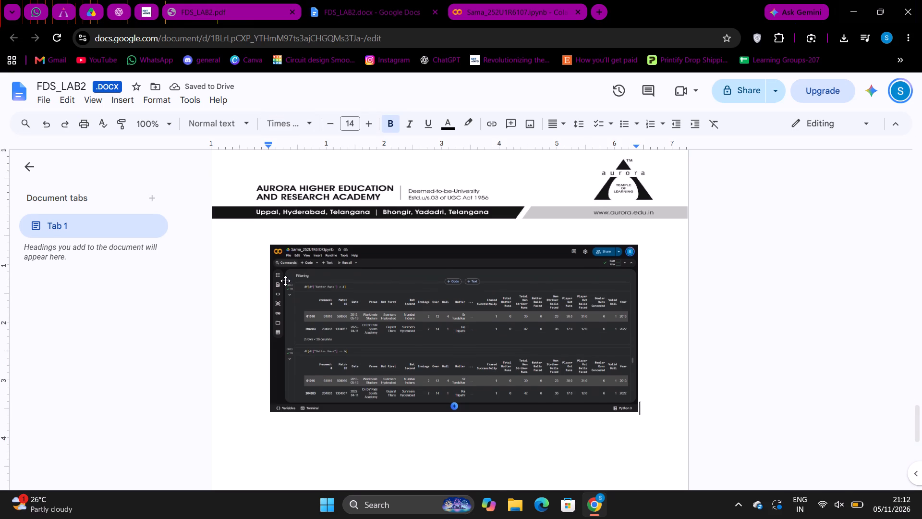
pyautogui.scroll(-1, 285, 281)
pyautogui.scroll(5, 285, 281)
pyautogui.scroll(-5, 285, 281)
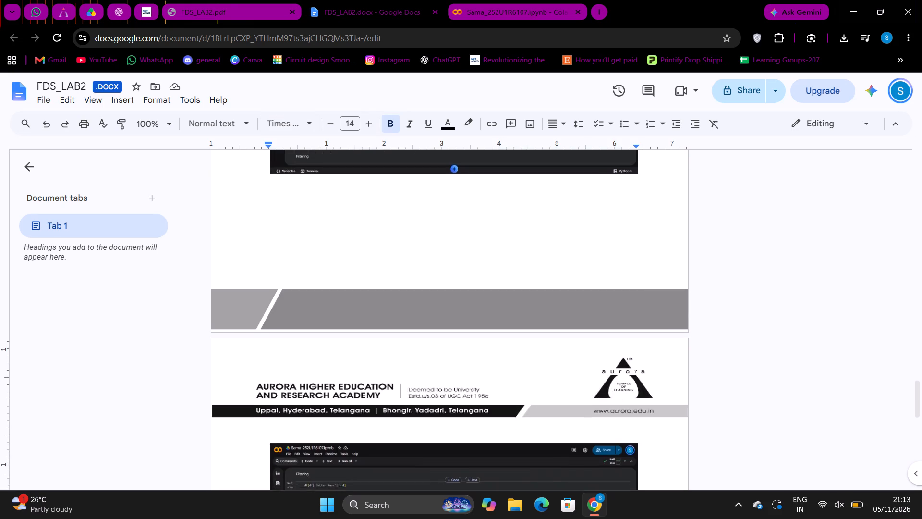
pyautogui.scroll(-1, 285, 281)
# Examine how the sample FDS_LAB2 PDF lays out the notebook screenshots under its "Selecting and Filtering:" heading.
pyautogui.click(225, 0)
pyautogui.scroll(-1, 401, 275)
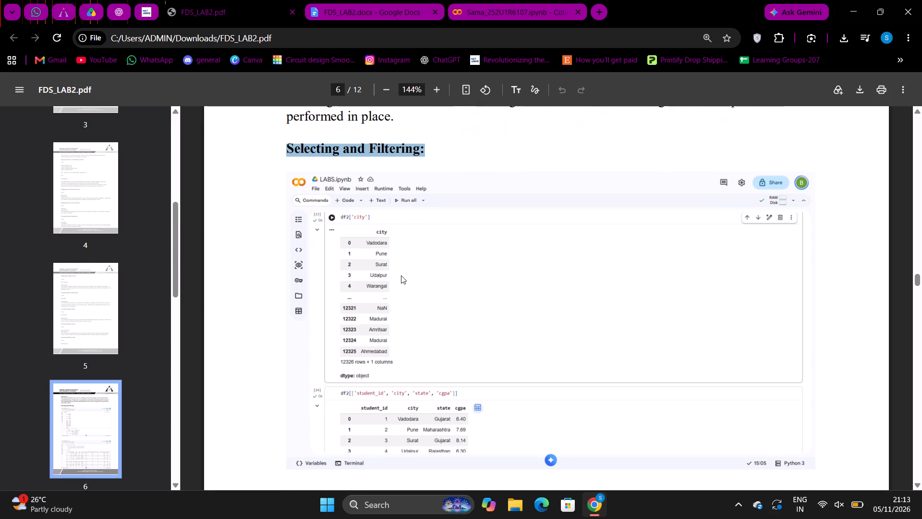
pyautogui.click(401, 275)
pyautogui.scroll(-3, 401, 275)
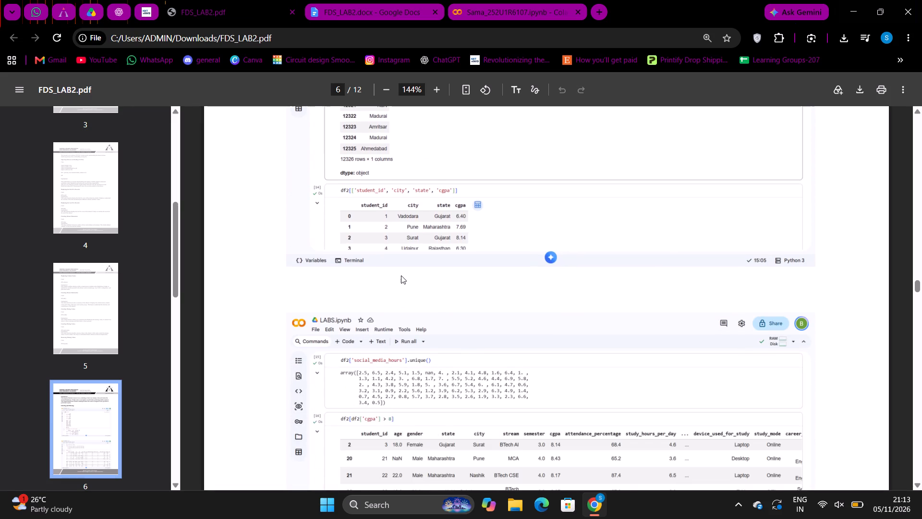
pyautogui.scroll(-4, 401, 275)
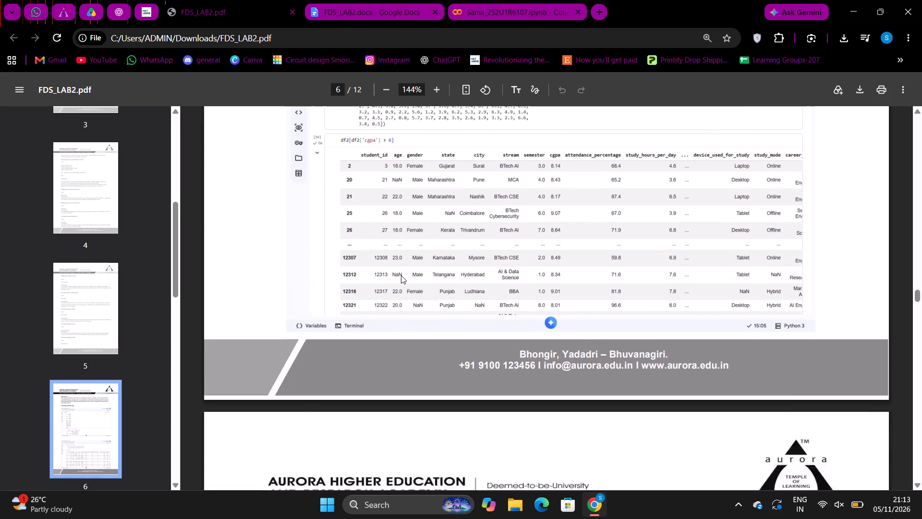
pyautogui.scroll(-4, 401, 275)
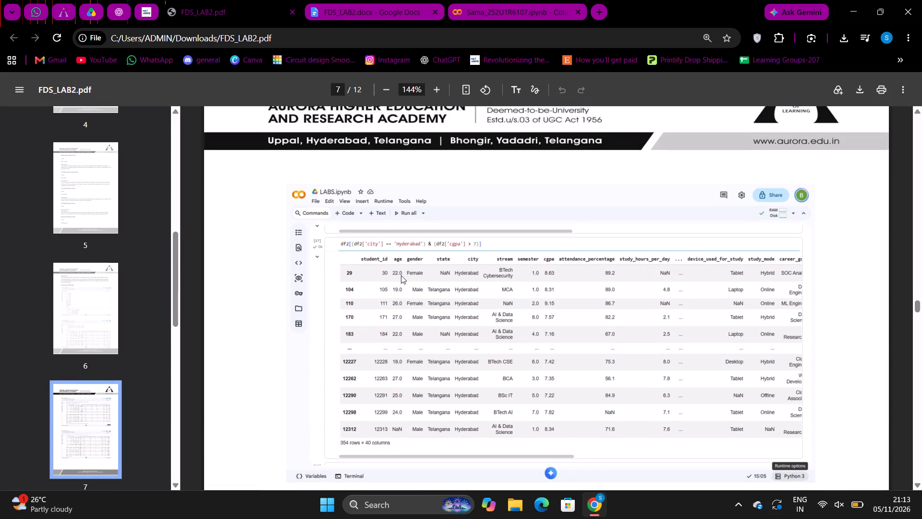
pyautogui.scroll(-10, 401, 275)
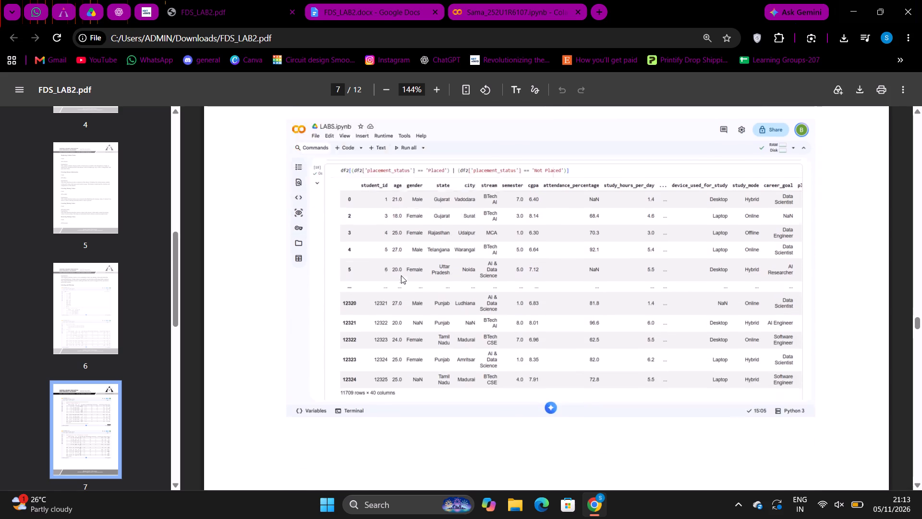
# Read the sample PDF's code and explanation write-ups on selecting columns, unique values and filtering, up to Multiple Conditions (AND).
pyautogui.scroll(-5, 401, 275)
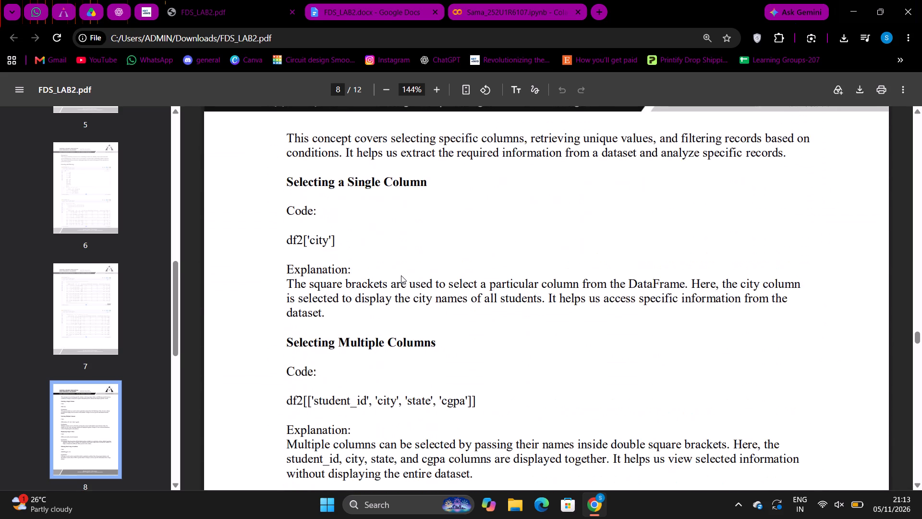
pyautogui.scroll(-3, 401, 275)
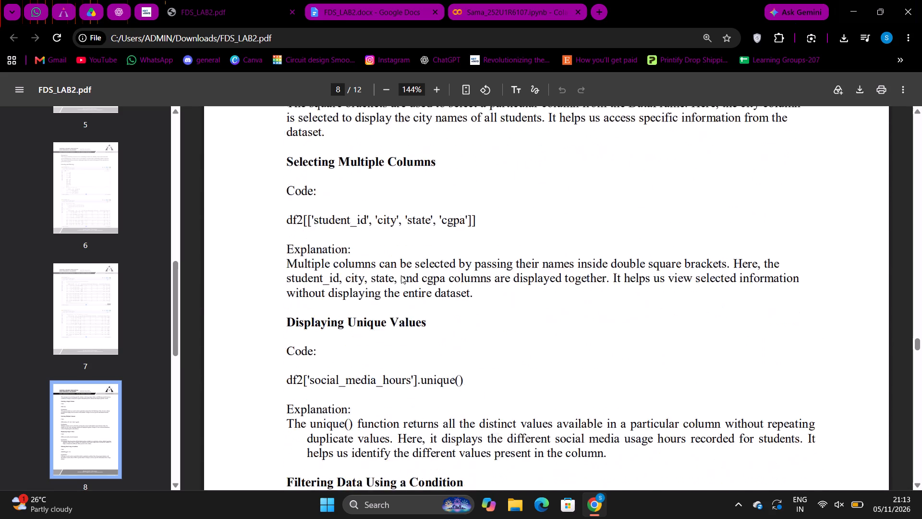
pyautogui.scroll(-3, 401, 275)
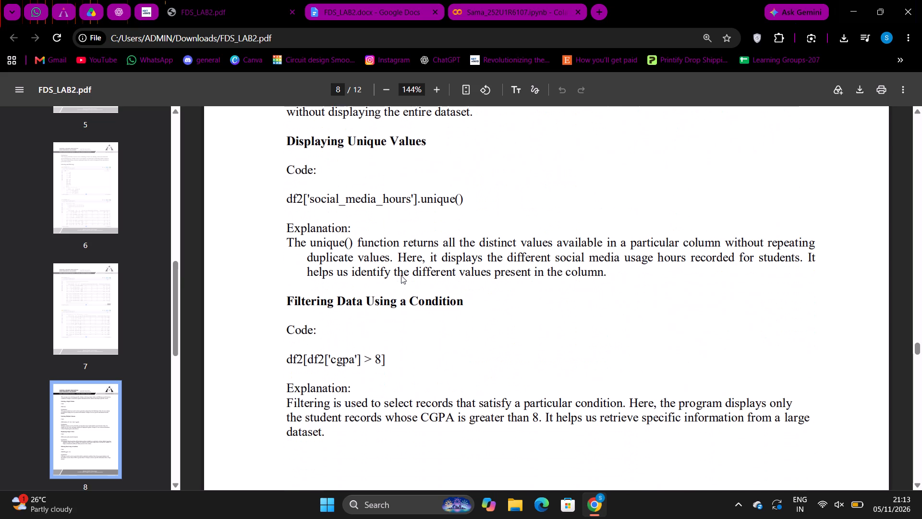
pyautogui.scroll(-1, 401, 275)
pyautogui.scroll(1, 401, 275)
pyautogui.scroll(-1, 401, 275)
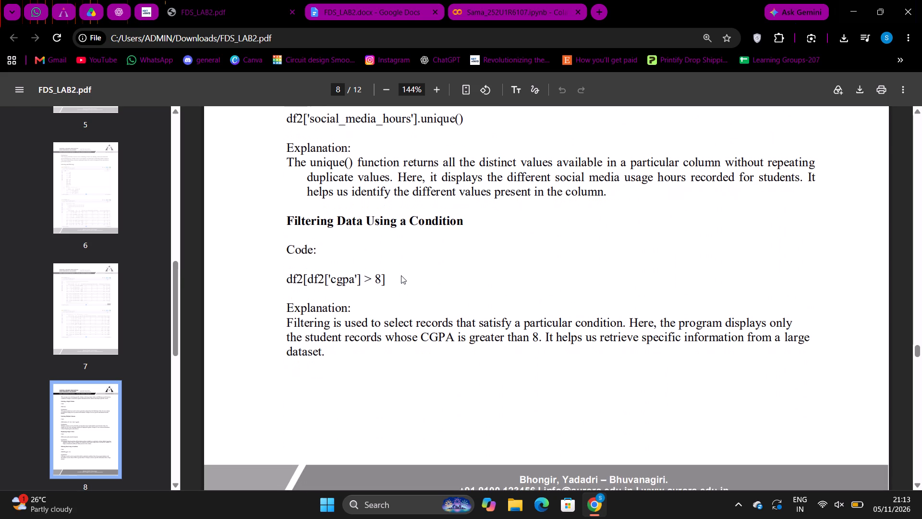
pyautogui.scroll(-6, 401, 275)
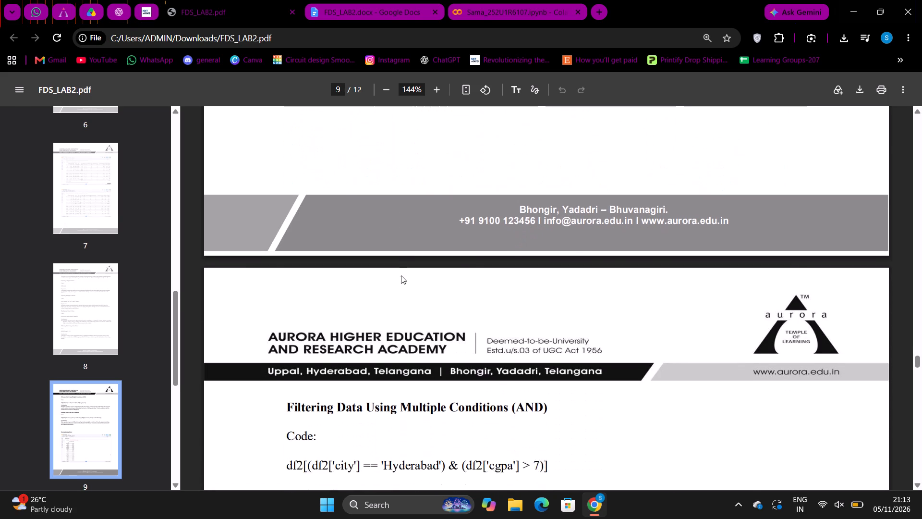
pyautogui.scroll(-1, 401, 275)
# Take a screenshot of the Colab notebook's Sorting section showing the sort_values cell and the sorted_data.head(10) output.
pyautogui.click(518, 0)
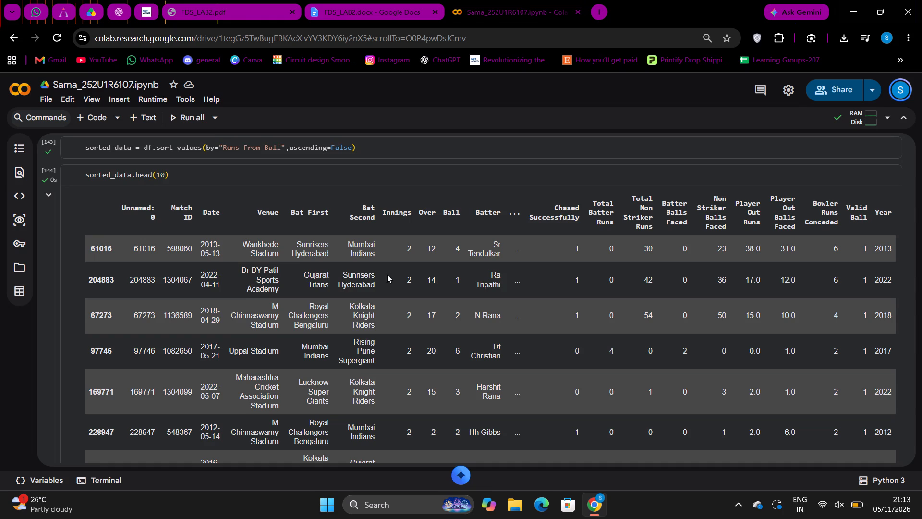
pyautogui.scroll(3, 387, 274)
pyautogui.scroll(-3, 387, 274)
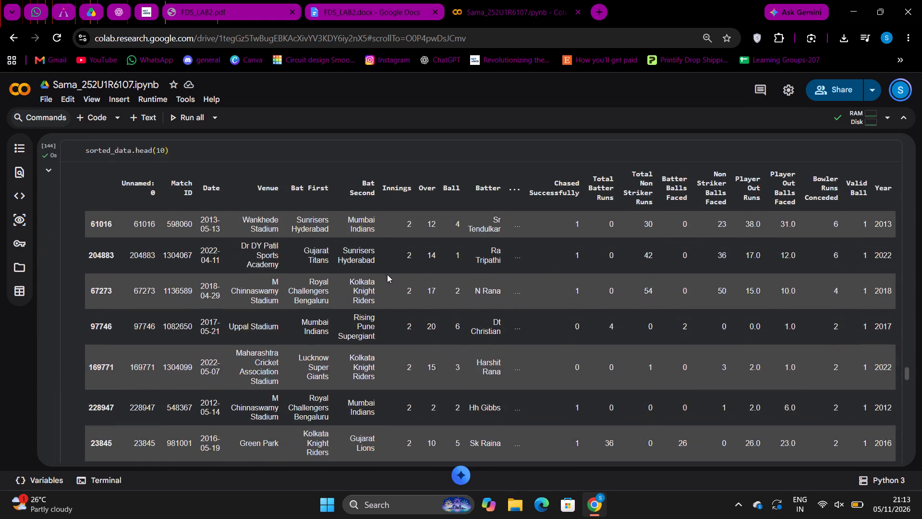
pyautogui.scroll(-2, 387, 274)
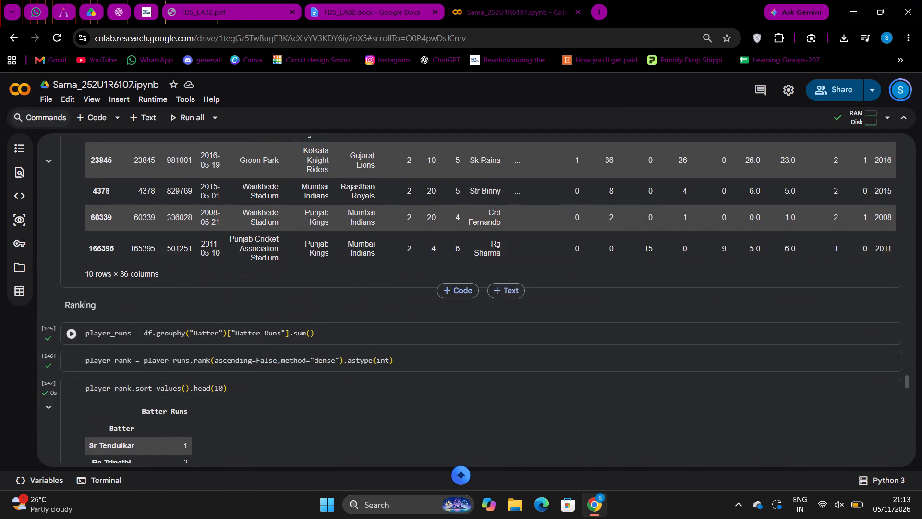
pyautogui.scroll(-2, 362, 342)
pyautogui.scroll(5, 362, 342)
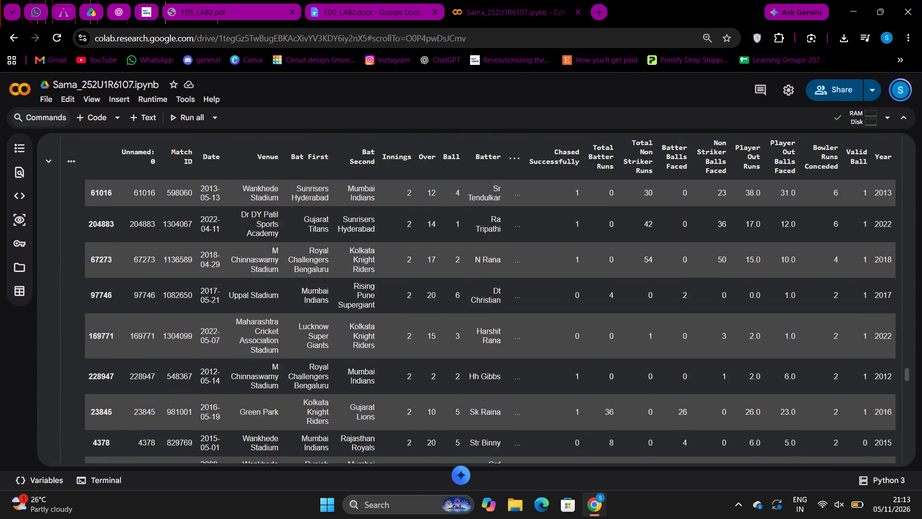
pyautogui.scroll(3, 362, 342)
pyautogui.scroll(1, 323, 199)
pyautogui.scroll(-1, 323, 199)
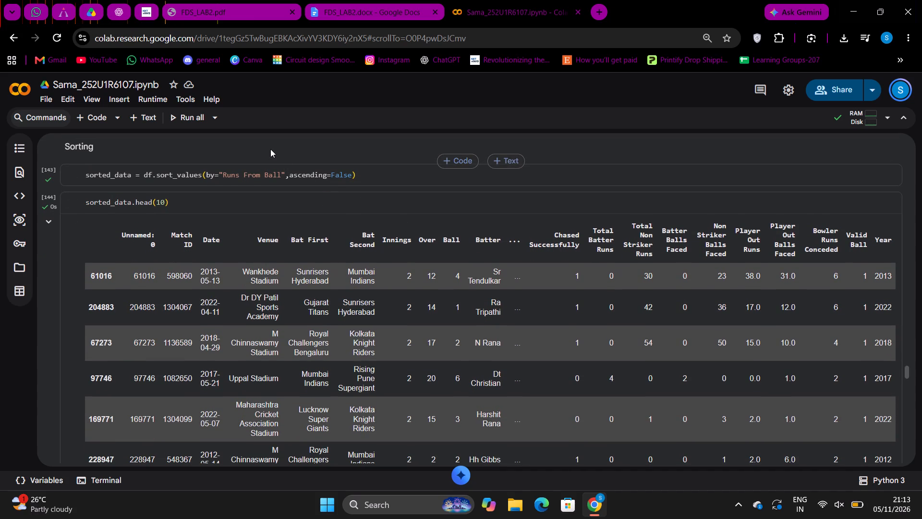
pyautogui.press('shift+super+s')
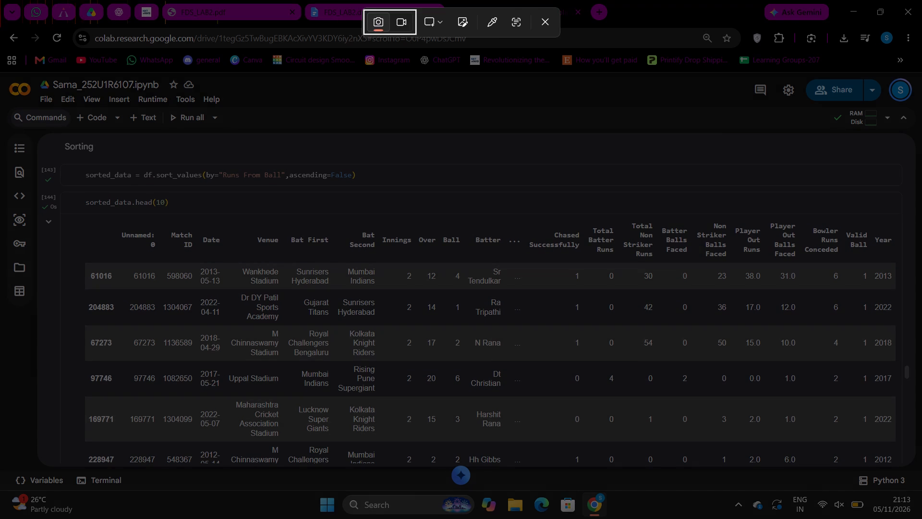
pyautogui.moveTo(0, 73); pyautogui.dragTo(921, 503)
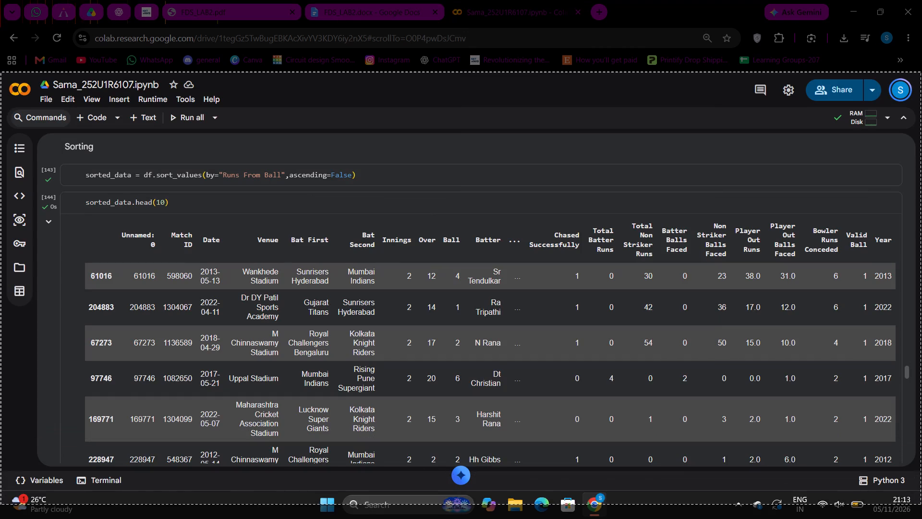
pyautogui.moveTo(921, 503); pyautogui.dragTo(921, 490)
# Paste the Sorting screenshot below the Filtering screenshot in FDS_LAB2, separated by a blank line.
pyautogui.click(347, 18)
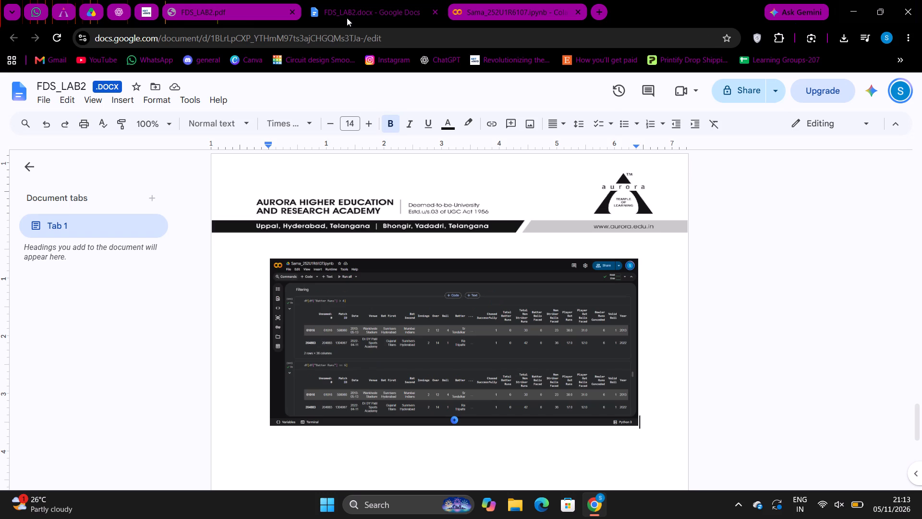
pyautogui.press('Return')
pyautogui.press('Return')
pyautogui.hotkey('ctrl', 'v')
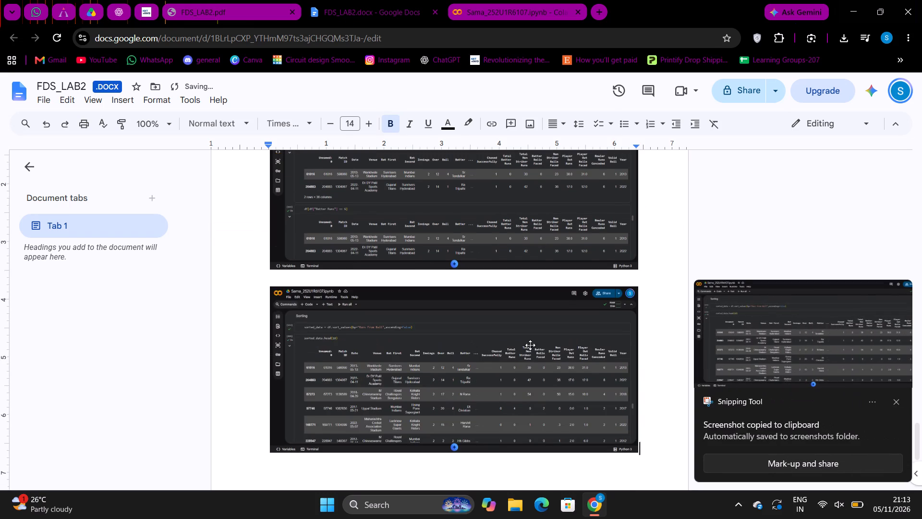
# Capture the notebook's Ranking section with the player_rank output and paste the screenshot after the Sorting one in FDS_LAB2.
pyautogui.click(464, 0)
pyautogui.scroll(-4, 328, 301)
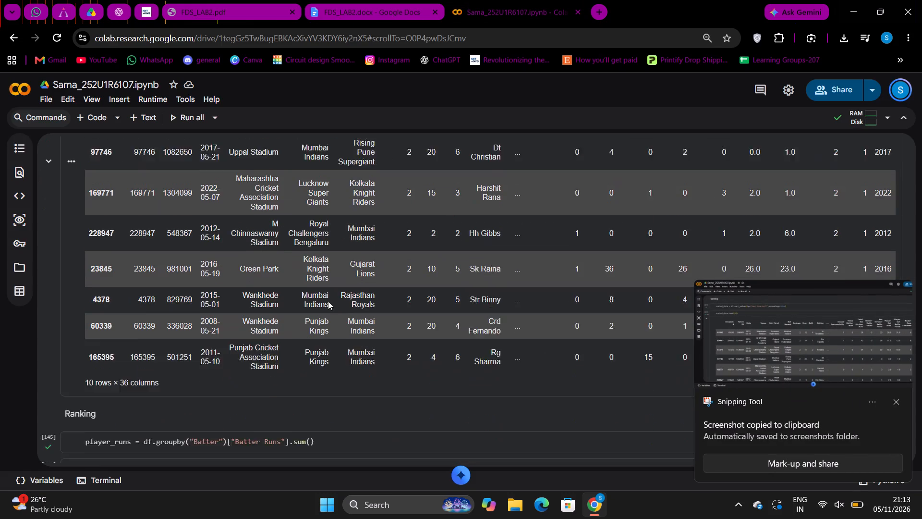
pyautogui.scroll(-3, 328, 301)
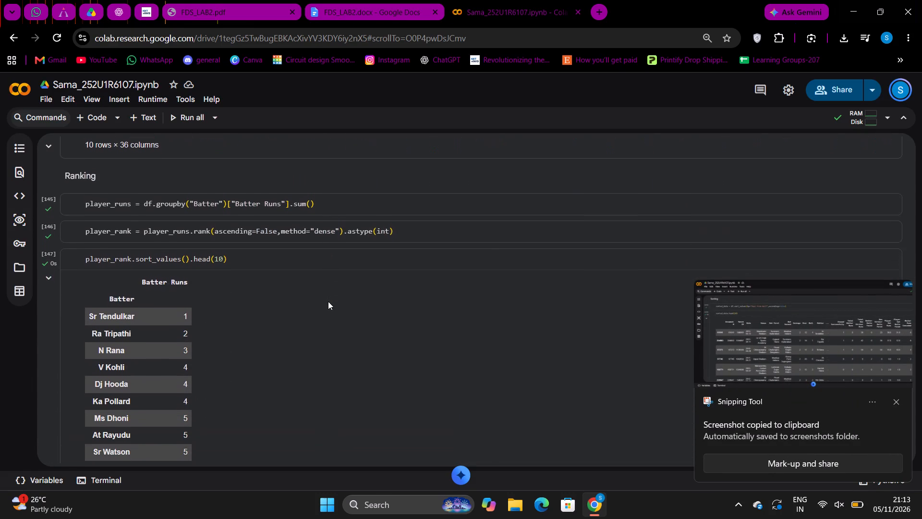
pyautogui.scroll(-1, 328, 301)
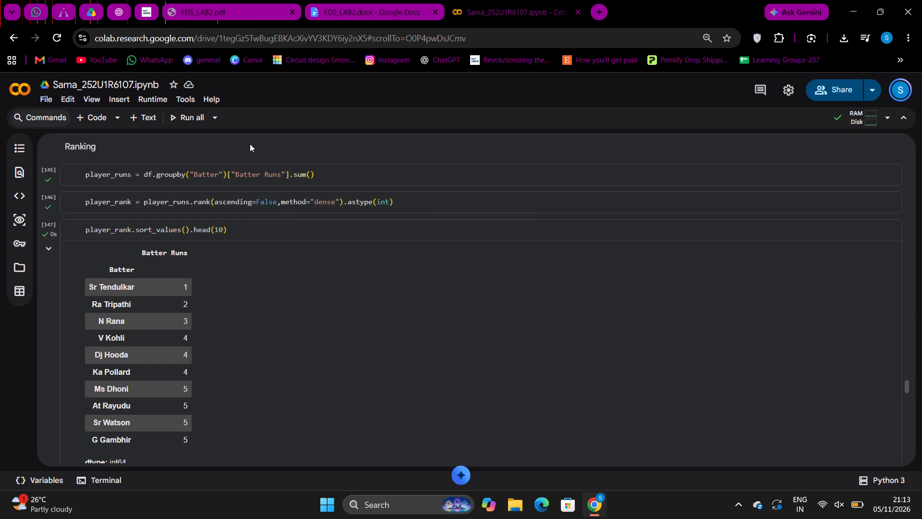
pyautogui.press('shift+super+s')
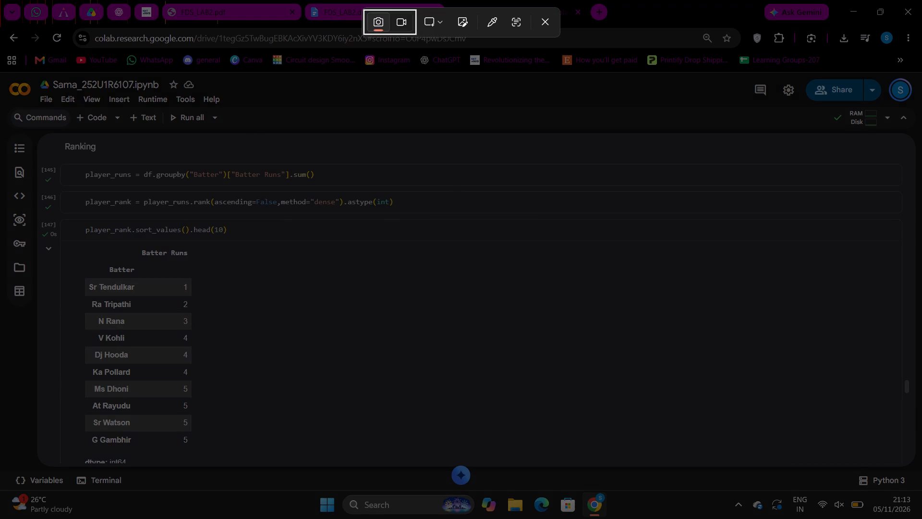
pyautogui.moveTo(0, 73); pyautogui.dragTo(921, 510)
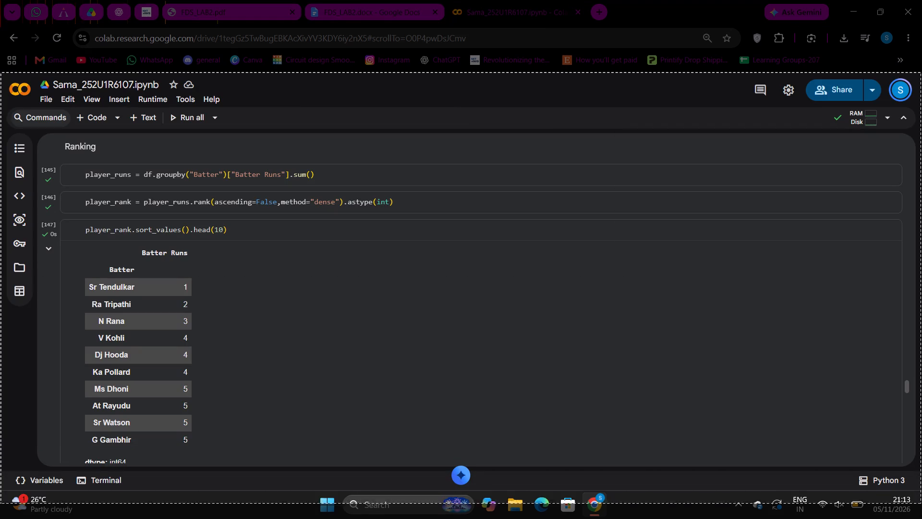
pyautogui.moveTo(921, 510); pyautogui.dragTo(921, 488)
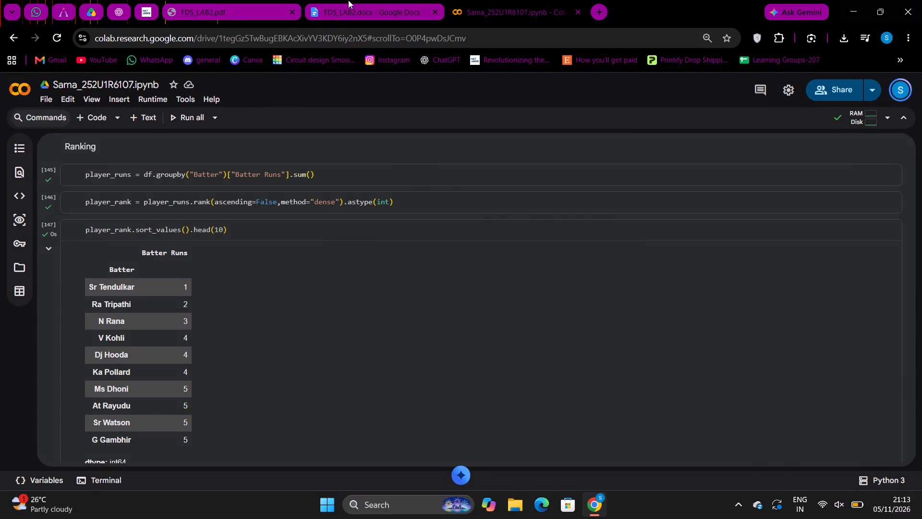
pyautogui.click(348, 0)
pyautogui.press('Return')
pyautogui.press('Return')
pyautogui.hotkey('ctrl', 'v')
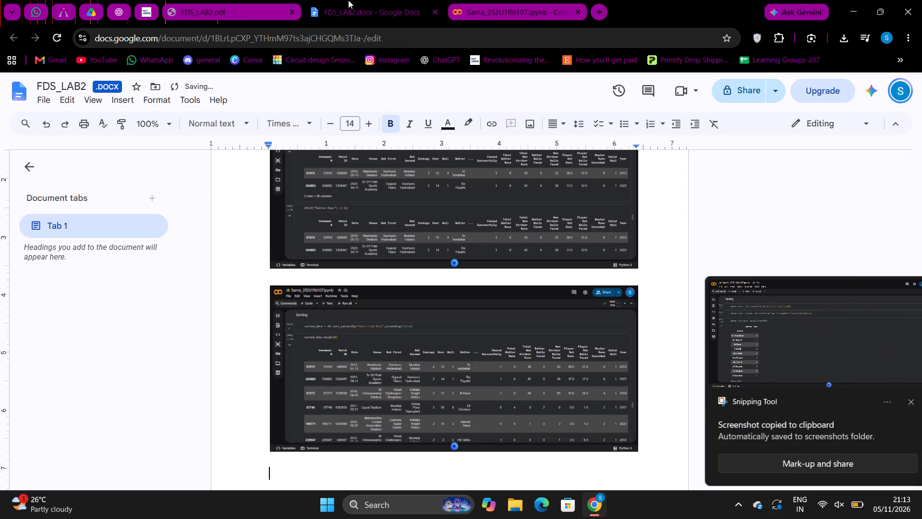
pyautogui.hotkey('ctrl', 'v')
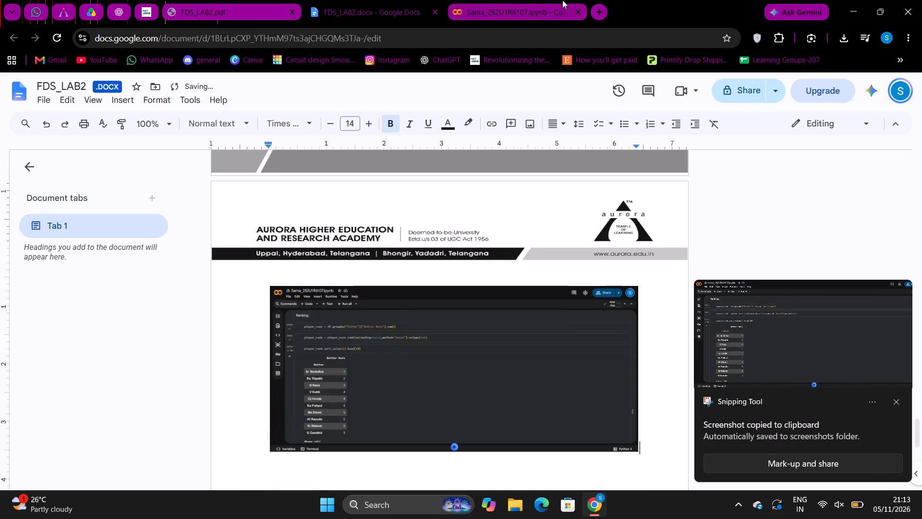
# Capture the notebook's Grouping section with the team_runs output and paste the screenshot below the Ranking one in FDS_LAB2.
pyautogui.click(562, 0)
pyautogui.scroll(-4, 372, 237)
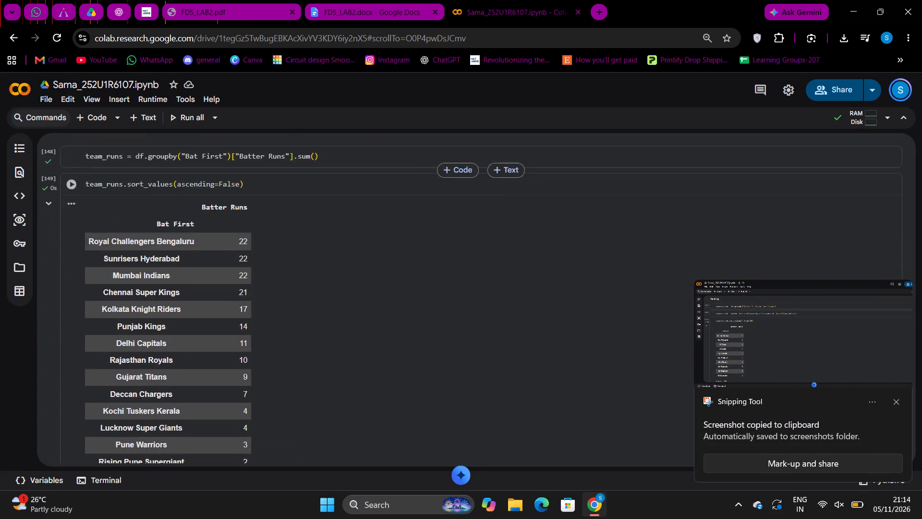
pyautogui.scroll(-1, 372, 237)
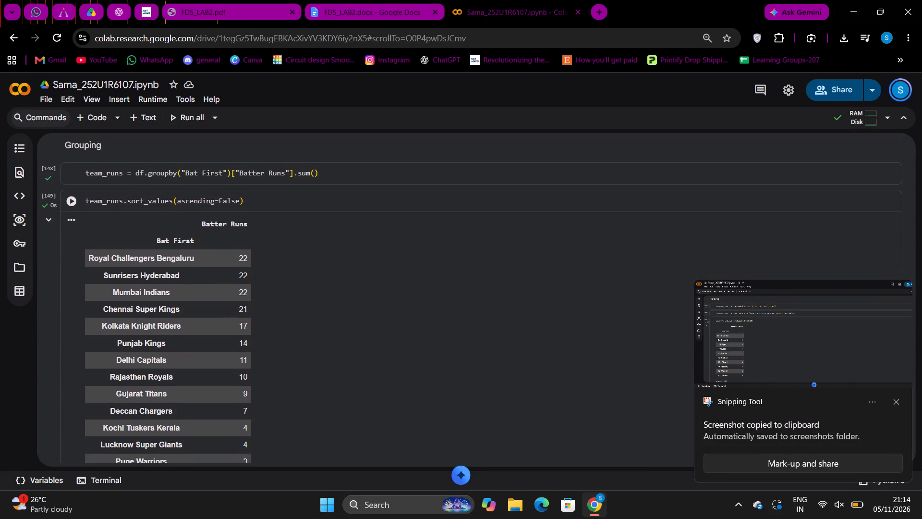
pyautogui.press('shift+super+s')
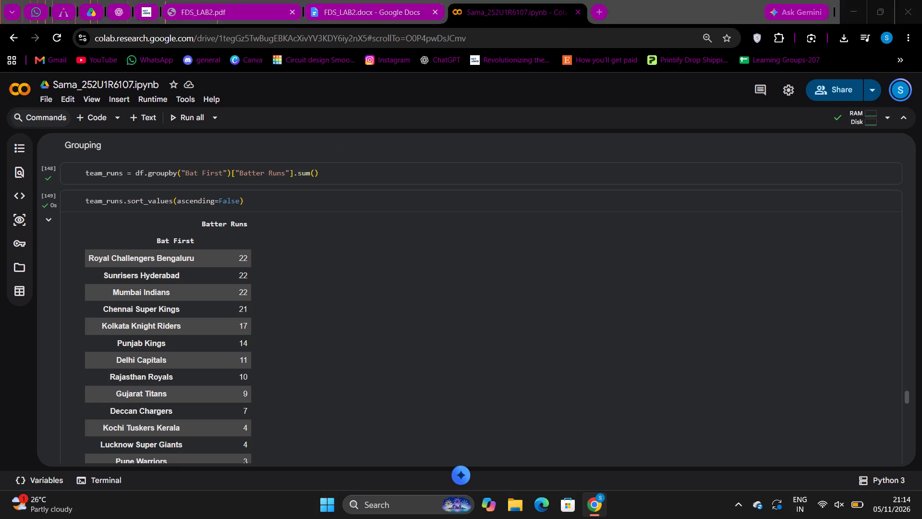
pyautogui.moveTo(0, 73); pyautogui.dragTo(870, 448)
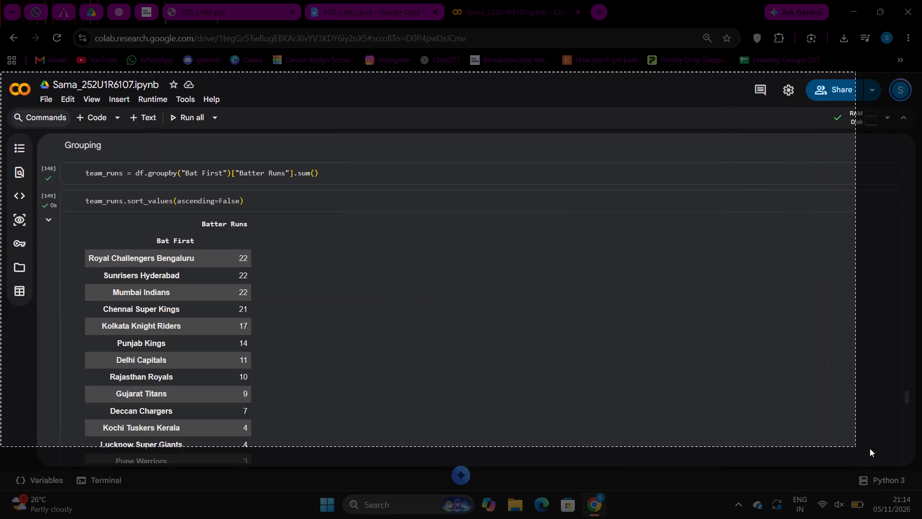
pyautogui.moveTo(870, 448); pyautogui.dragTo(921, 491)
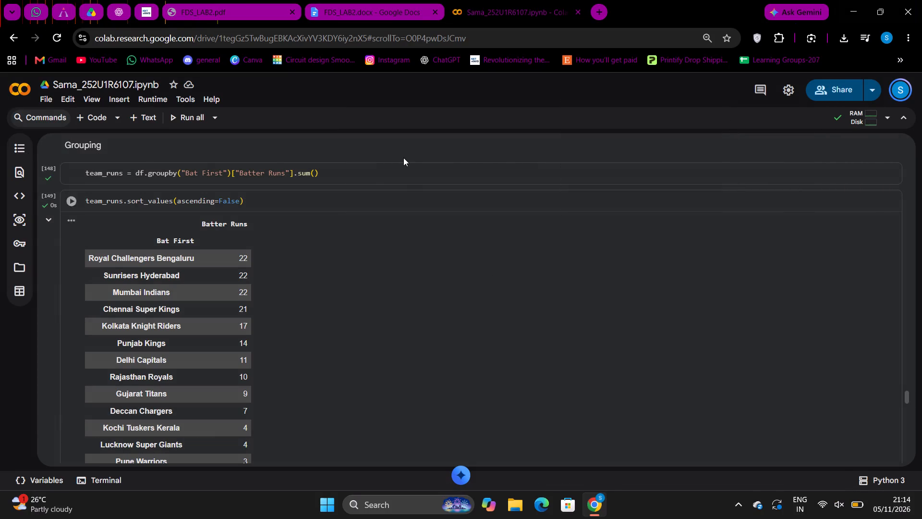
pyautogui.click(375, 0)
pyautogui.press('Return')
pyautogui.press('Return')
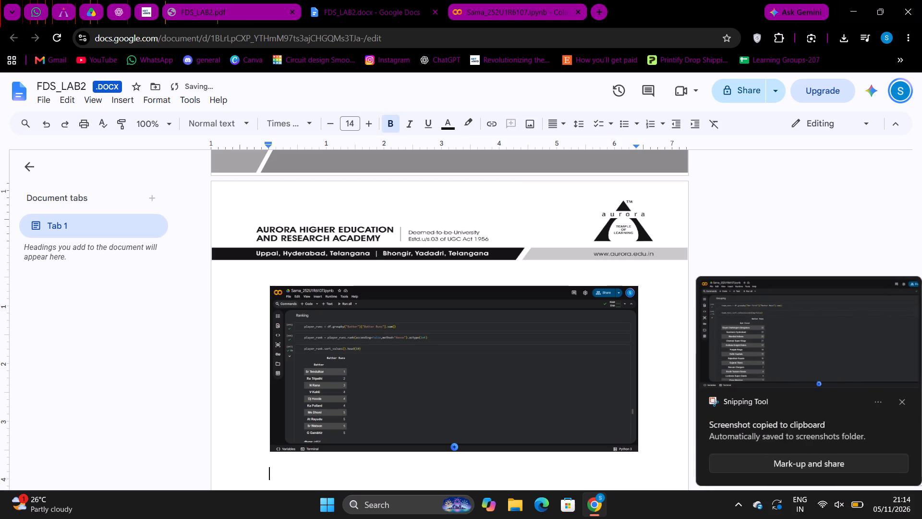
pyautogui.hotkey('ctrl', 'v')
# Check the Colab notebook's Aggregation section, including the venue_aggregation cells and output, after the Grouping section.
pyautogui.click(453, 0)
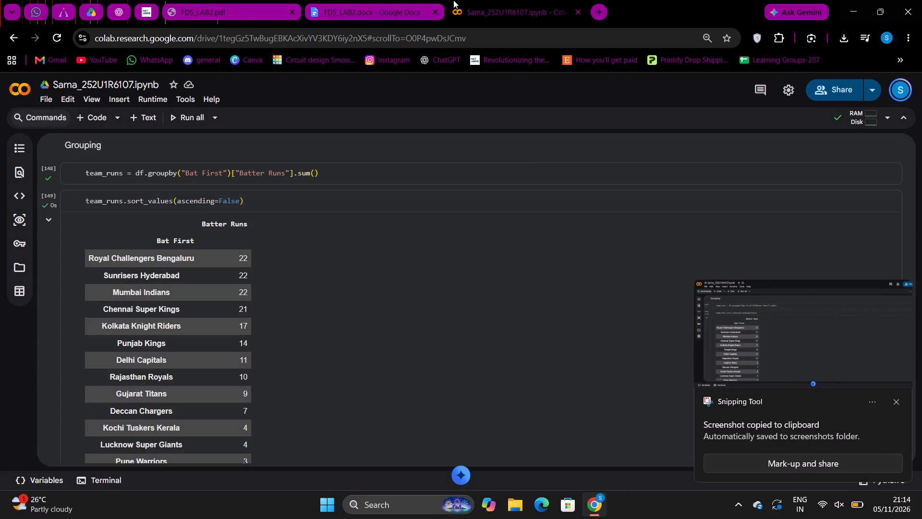
pyautogui.scroll(-5, 314, 233)
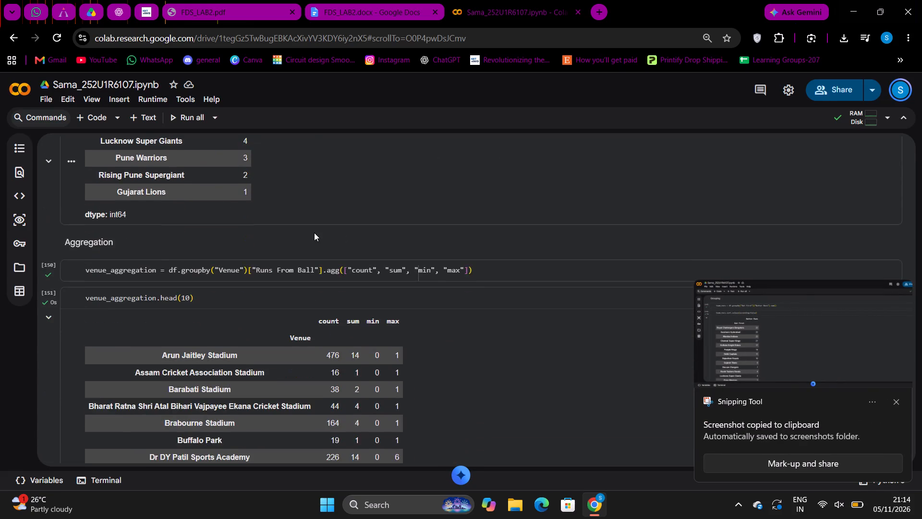
pyautogui.scroll(-3, 314, 233)
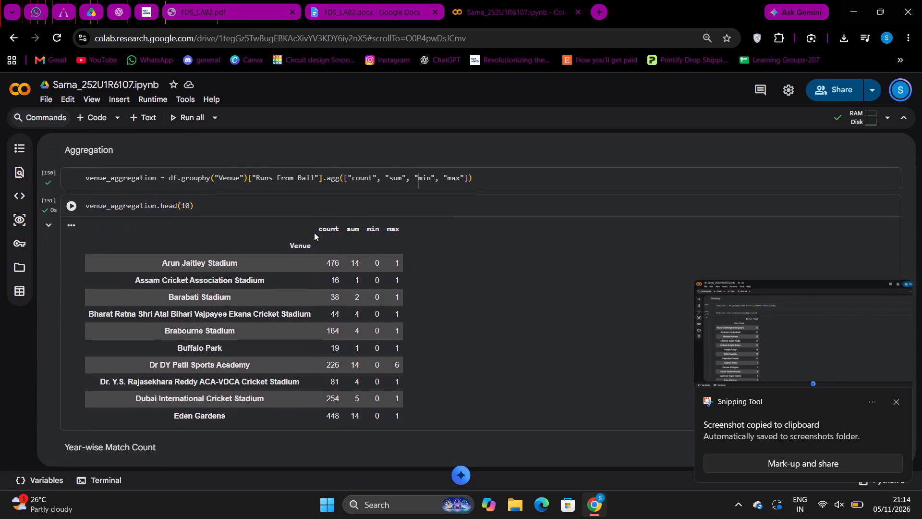
# Review the Manipulating Data screenshots in the sample FDS_LAB2.pdf, from page 9 through page 11.
pyautogui.click(269, 0)
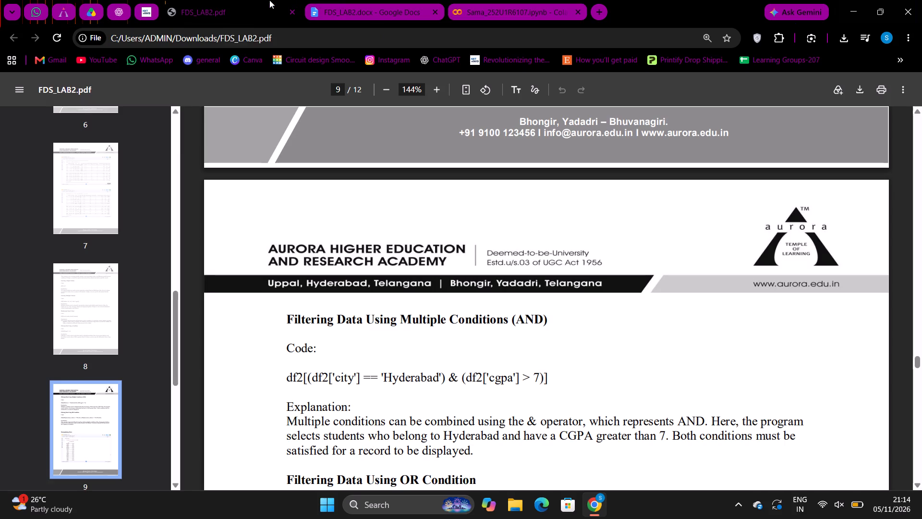
pyautogui.scroll(-8, 407, 311)
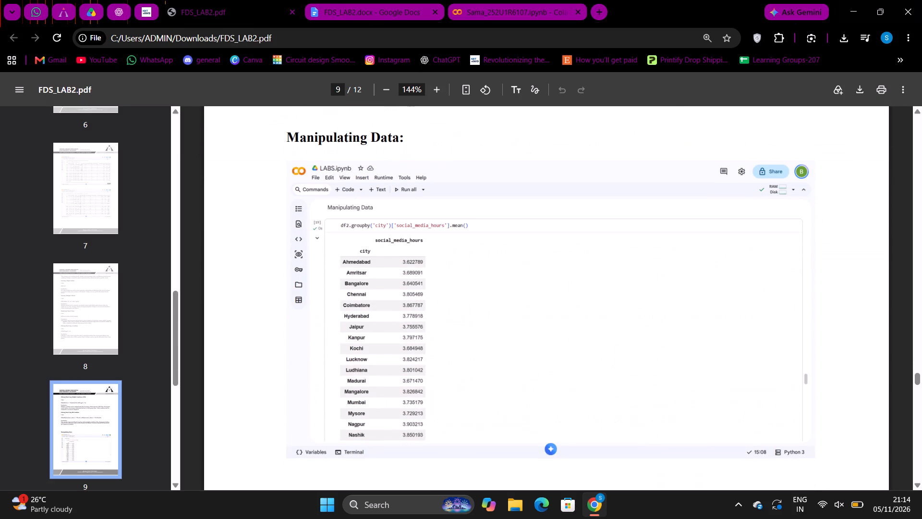
pyautogui.scroll(-1, 407, 311)
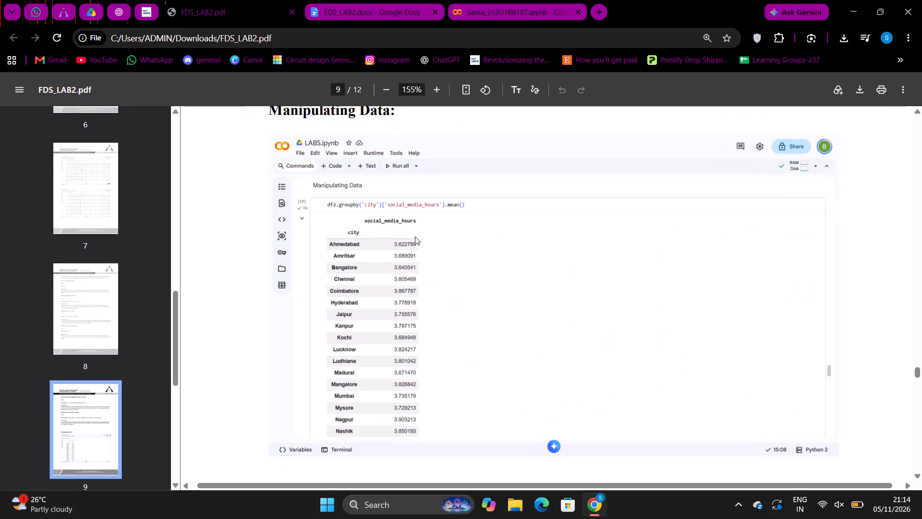
pyautogui.scroll(-3, 415, 236)
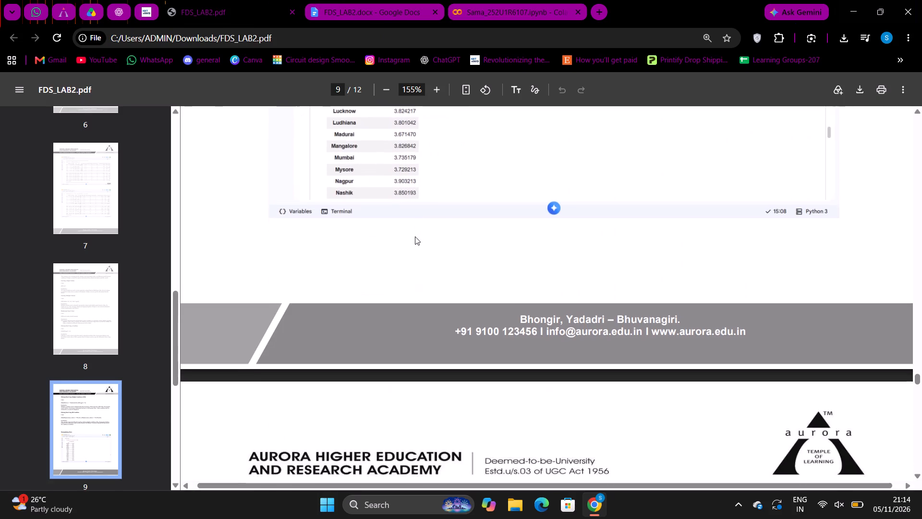
pyautogui.scroll(-4, 415, 236)
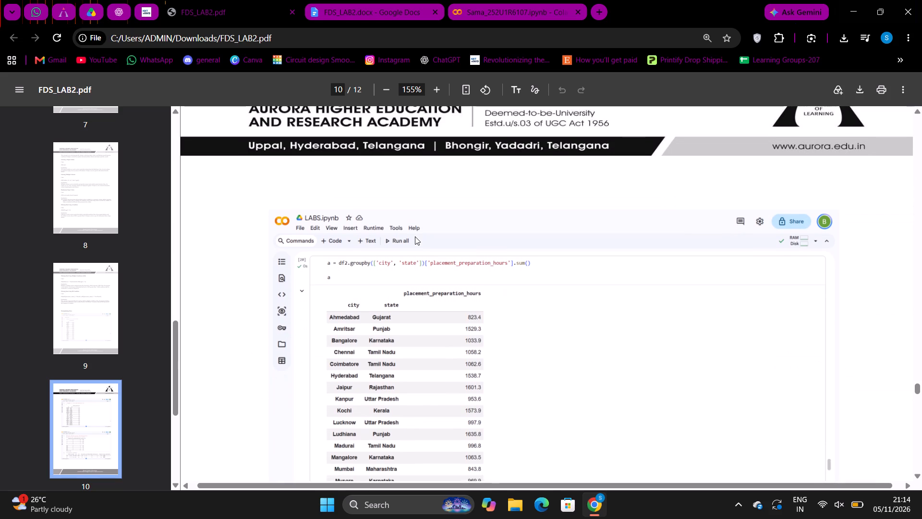
pyautogui.scroll(-6, 415, 236)
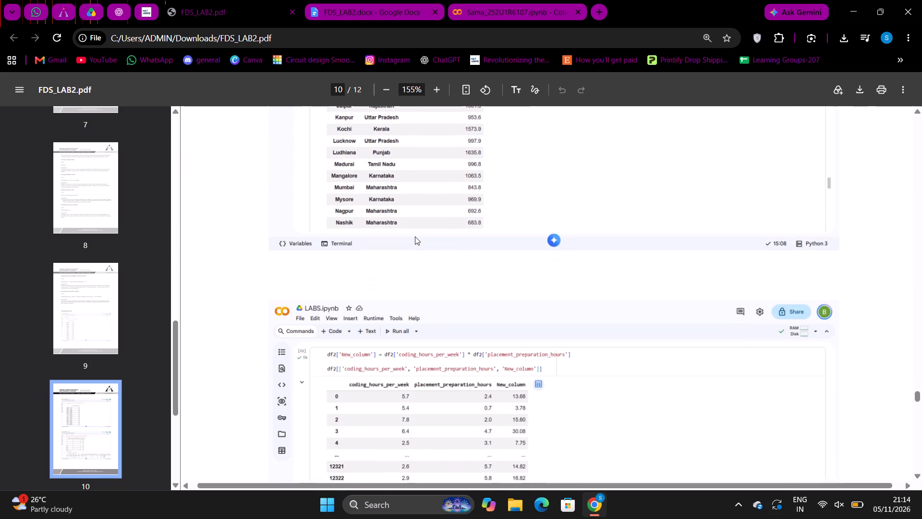
pyautogui.scroll(-2, 415, 236)
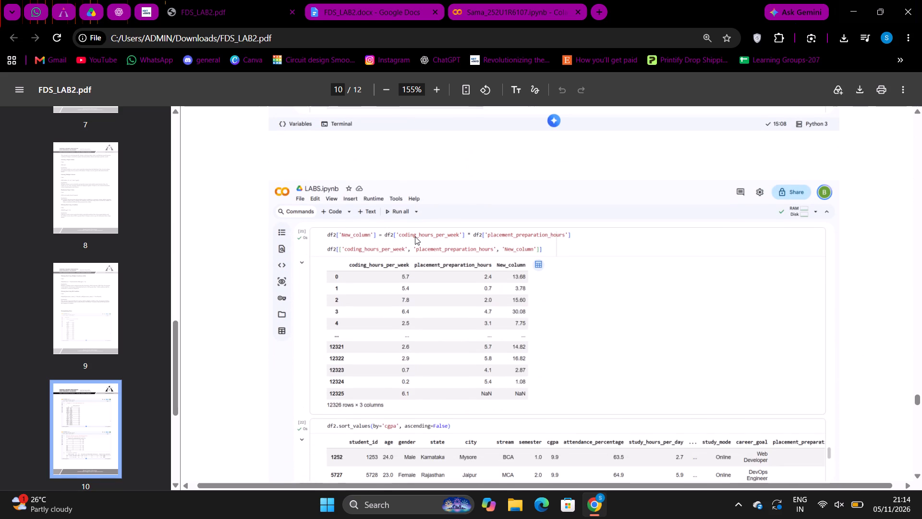
pyautogui.scroll(-7, 415, 236)
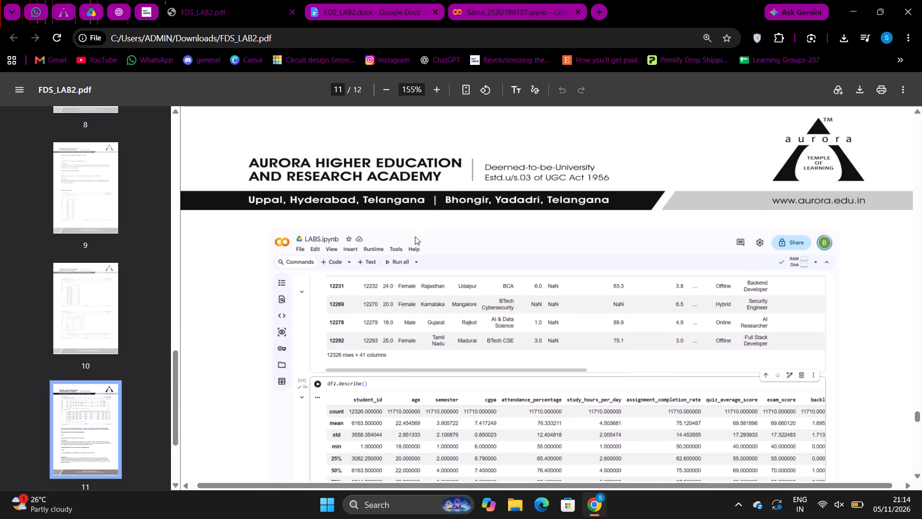
pyautogui.scroll(-1, 415, 236)
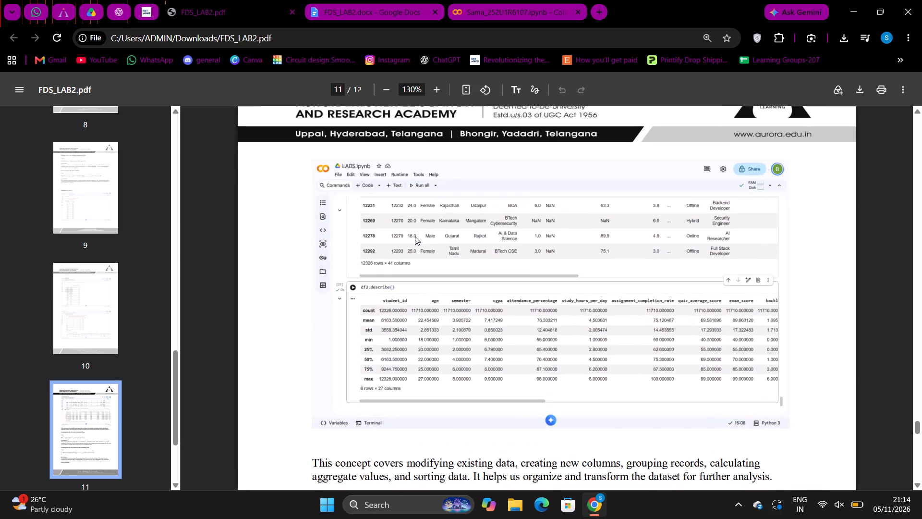
# Read the code and explanation text that follows the Manipulating Data screenshots, through the end of the sample PDF.
pyautogui.scroll(-6, 415, 236)
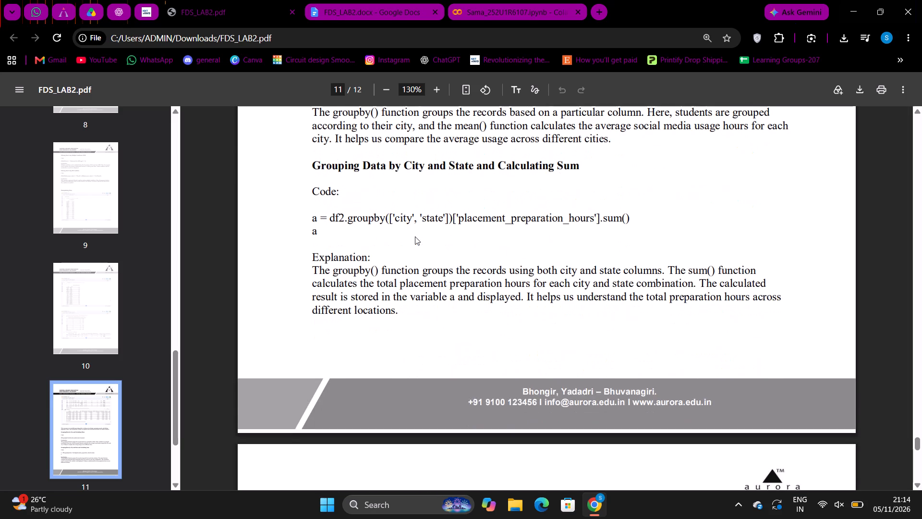
pyautogui.scroll(-4, 415, 236)
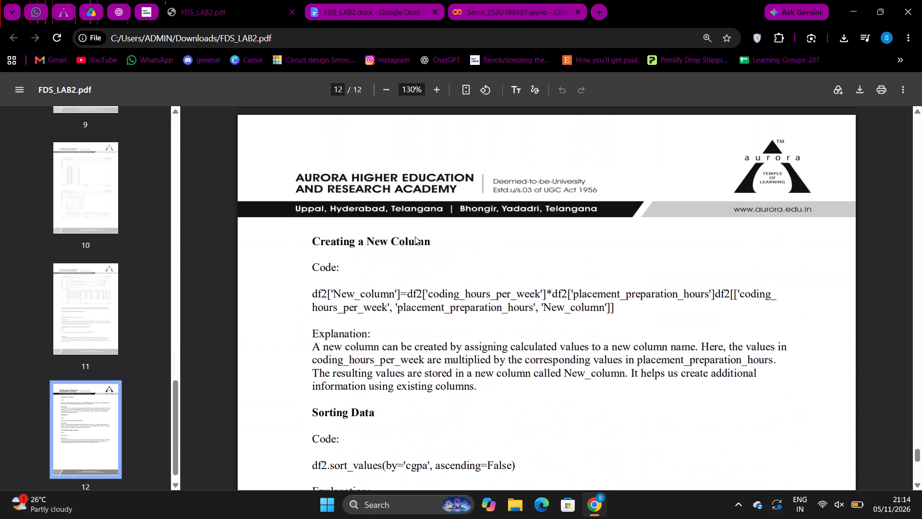
pyautogui.scroll(-6, 415, 236)
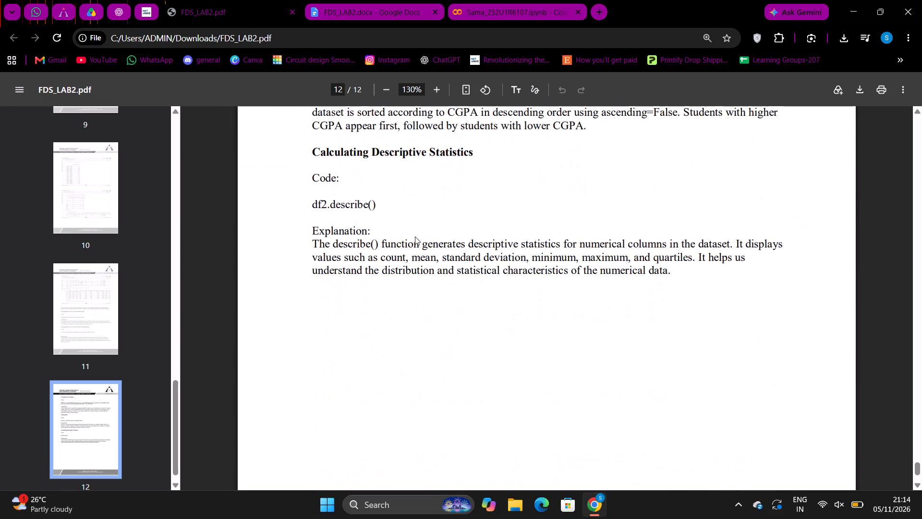
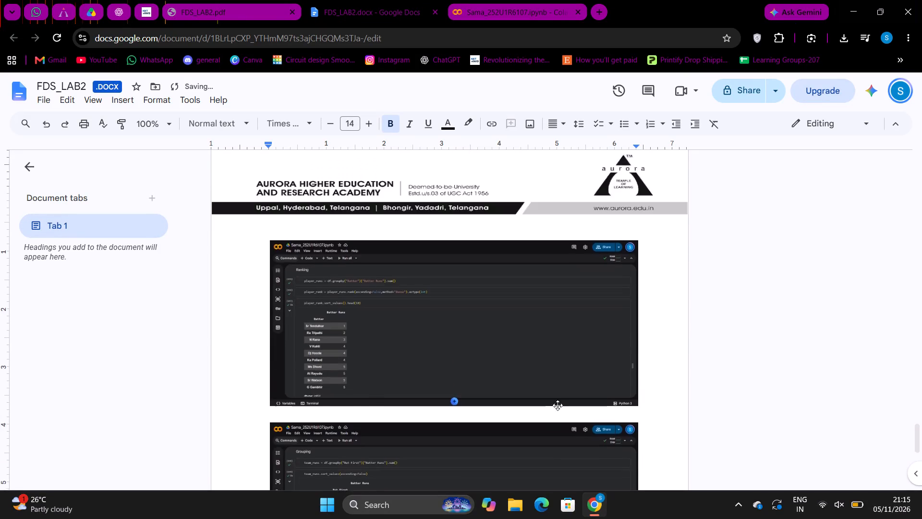
# Review the screenshots already pasted in FDS_LAB2, from the df.describe() output through Selecting and Filtering towards the Ranking screenshot.
pyautogui.scroll(10, 558, 405)
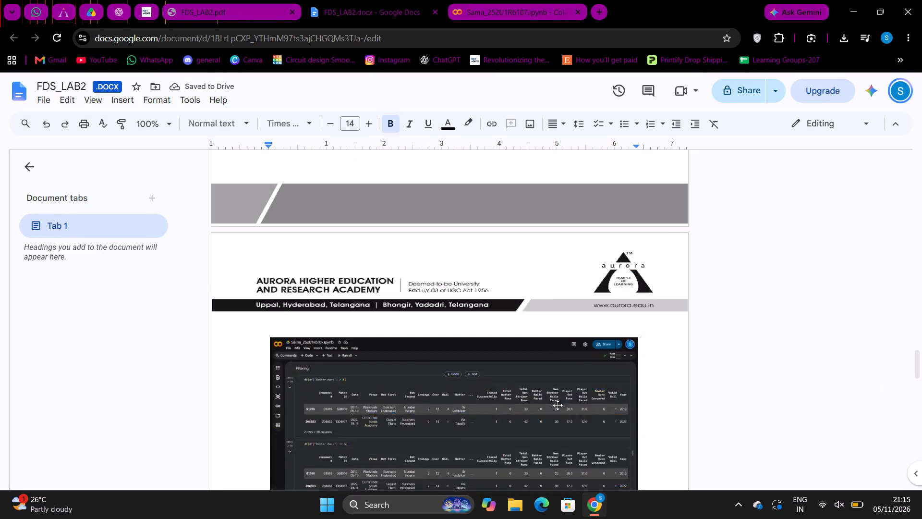
pyautogui.scroll(8, 558, 405)
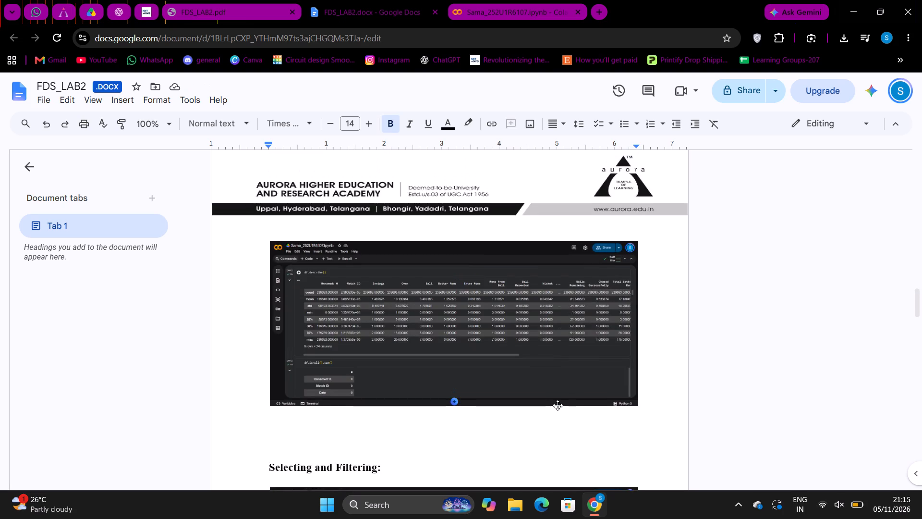
pyautogui.scroll(-13, 558, 405)
pyautogui.scroll(-2, 497, 328)
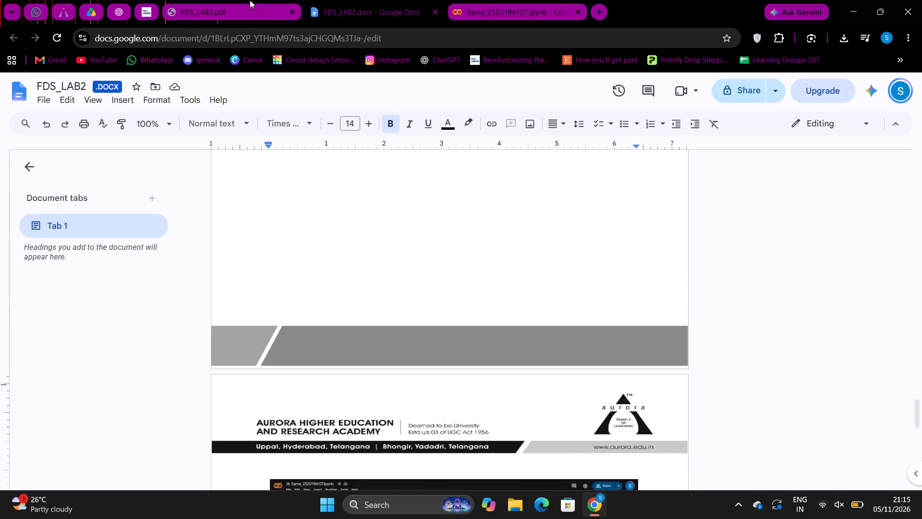
# Recheck the sample FDS_LAB2.pdf backwards from the page 11 grouping explanations to the Manipulating Data heading on page 9.
pyautogui.click(250, 0)
pyautogui.scroll(9, 325, 330)
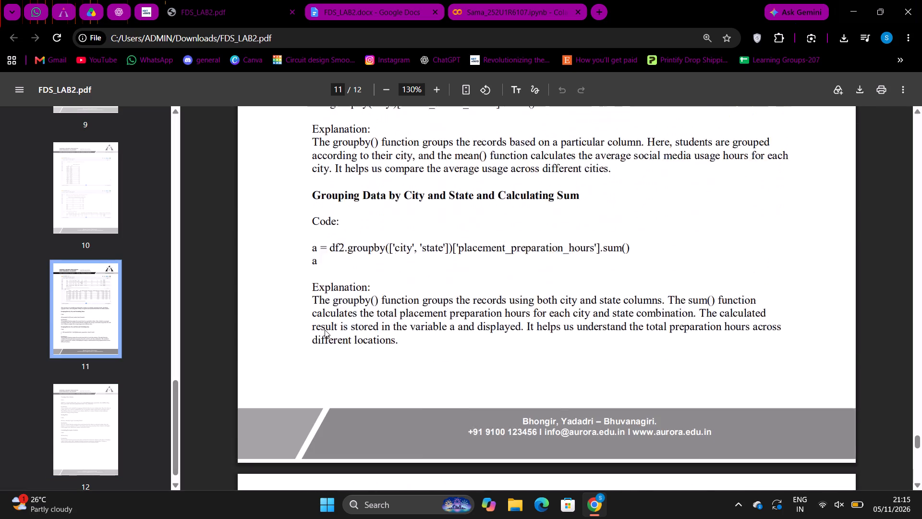
pyautogui.scroll(9, 325, 330)
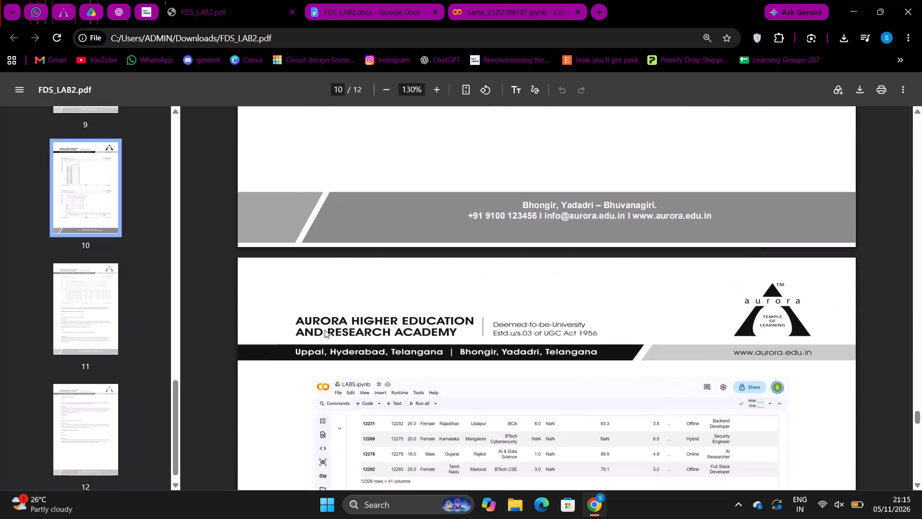
pyautogui.scroll(9, 325, 330)
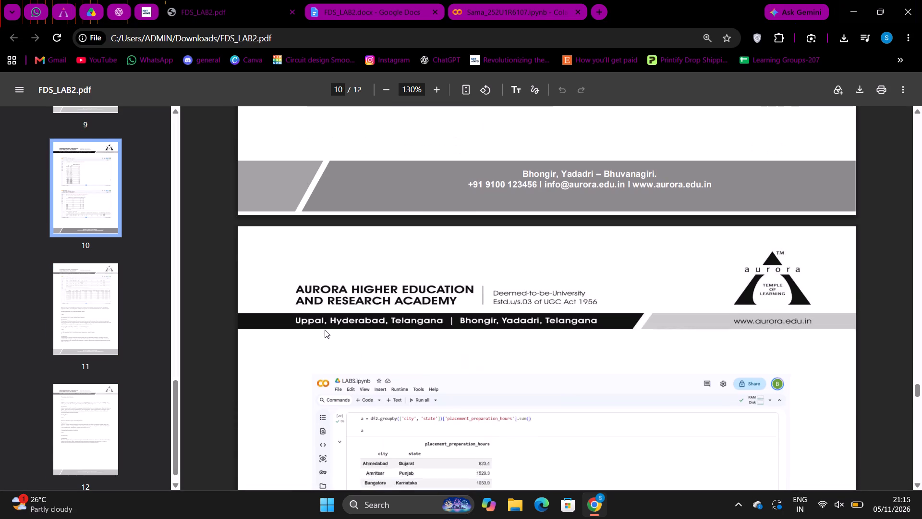
pyautogui.scroll(7, 325, 330)
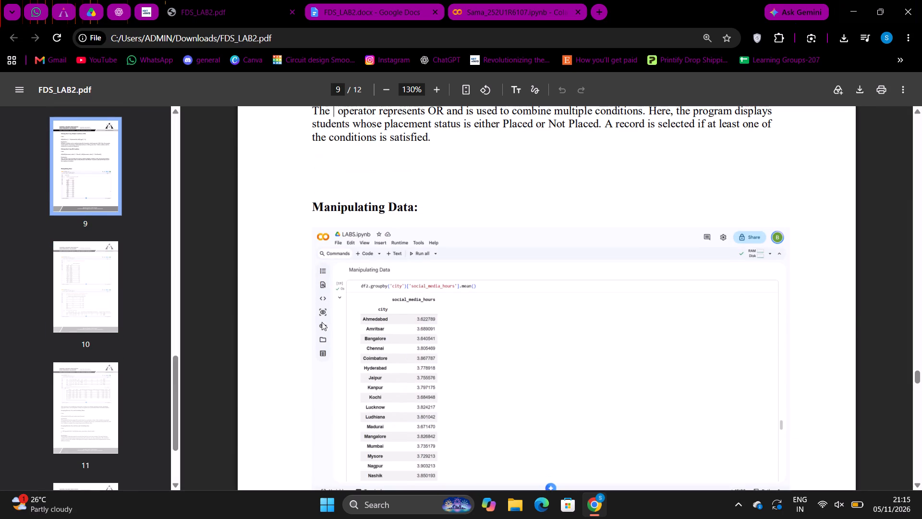
pyautogui.scroll(1, 328, 209)
# Capture a screenshot of the Colab notebook's Aggregation section, including the venue_aggregation code and its head(10) output.
pyautogui.click(360, 0)
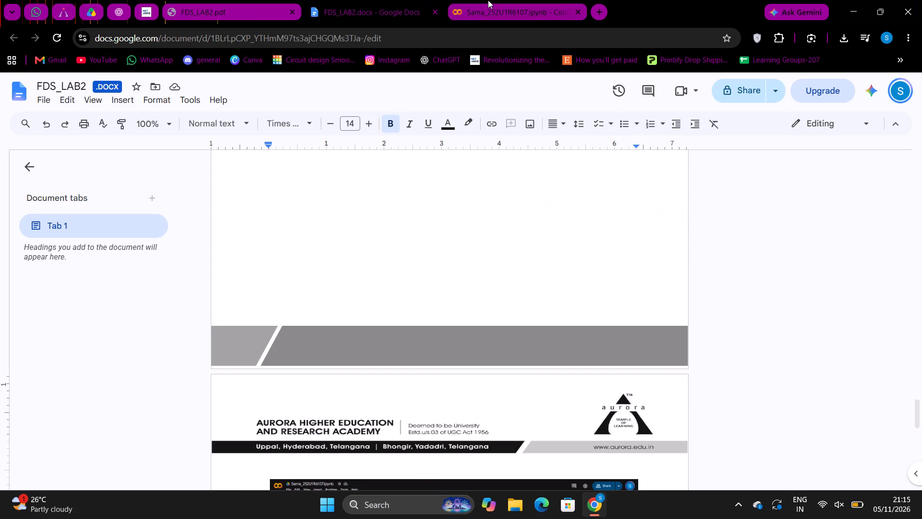
pyautogui.click(488, 0)
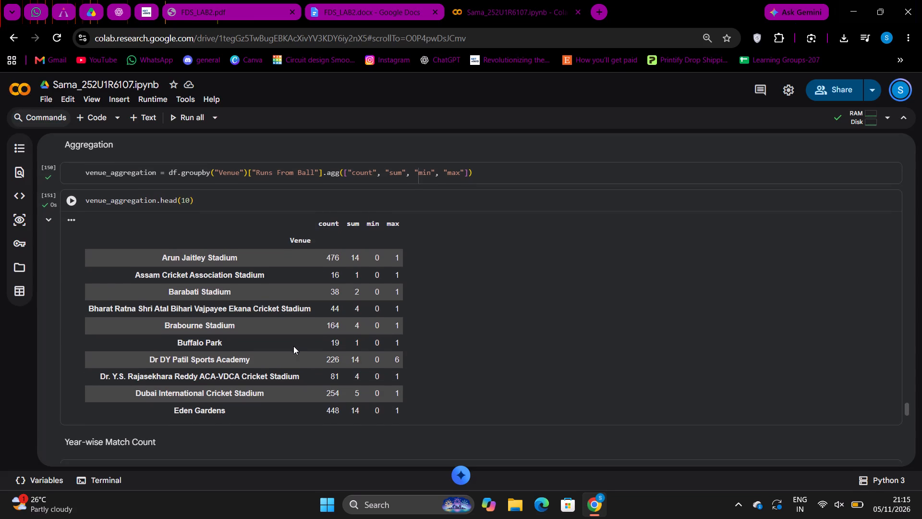
pyautogui.click(49, 294)
pyautogui.press('shift+super+s')
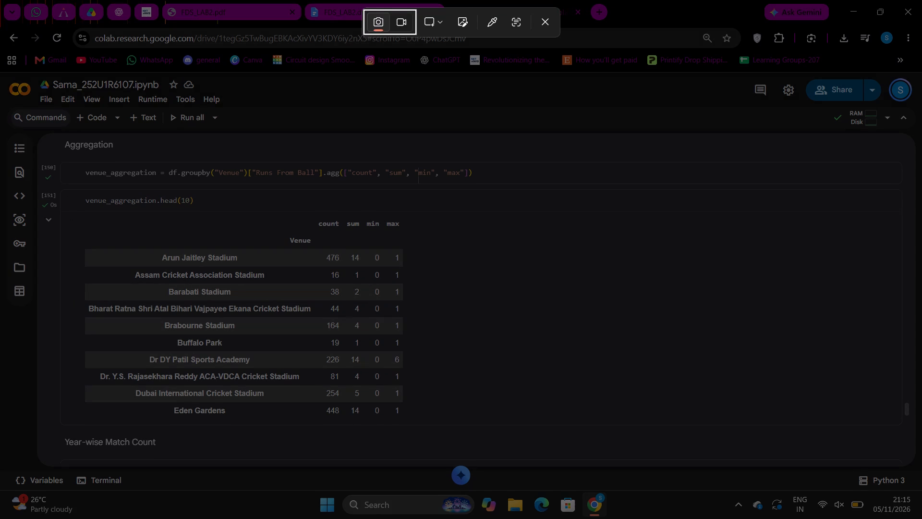
pyautogui.press('Escape')
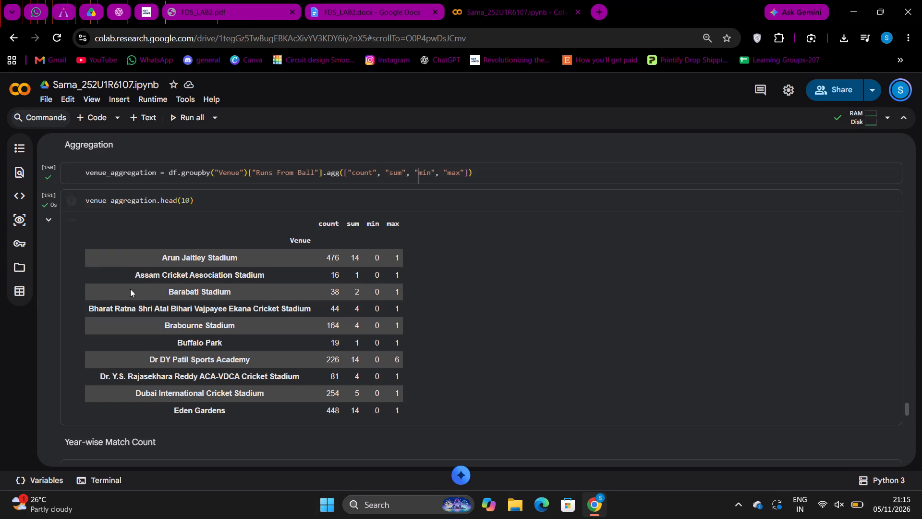
pyautogui.scroll(1, 130, 289)
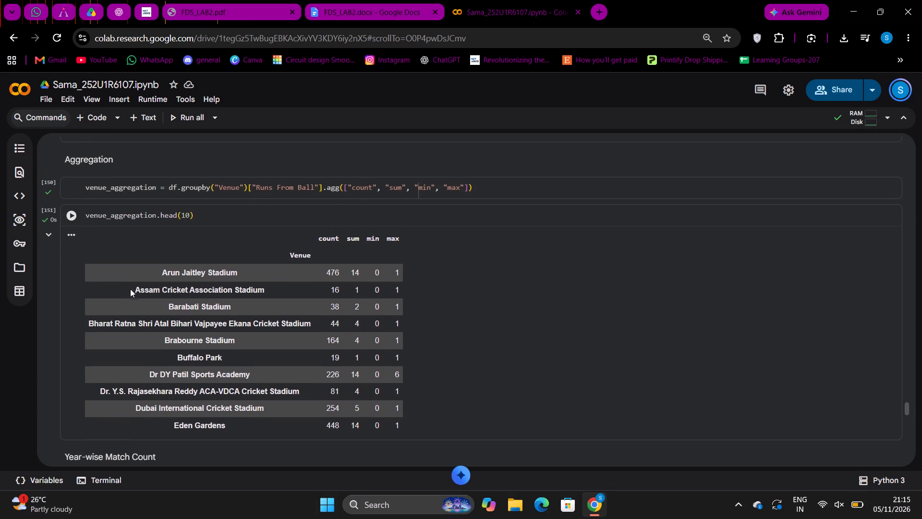
pyautogui.scroll(1, 130, 289)
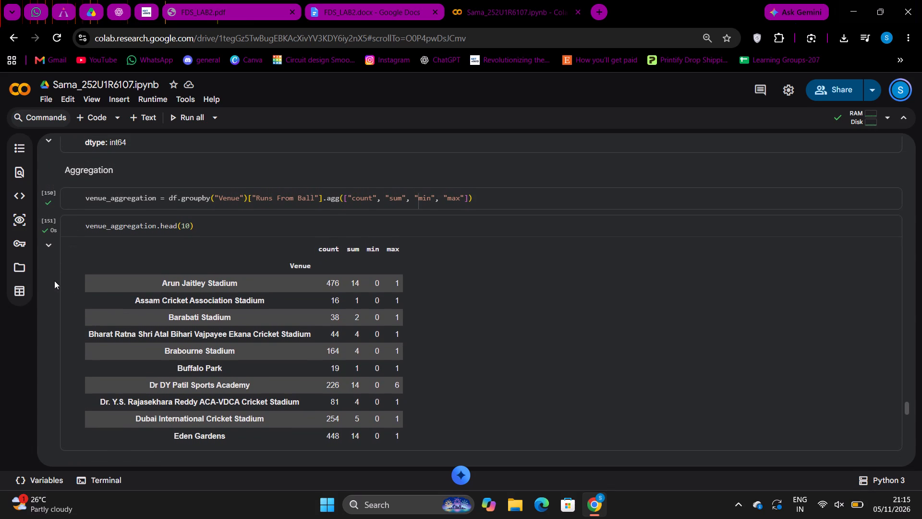
pyautogui.press('super+s')
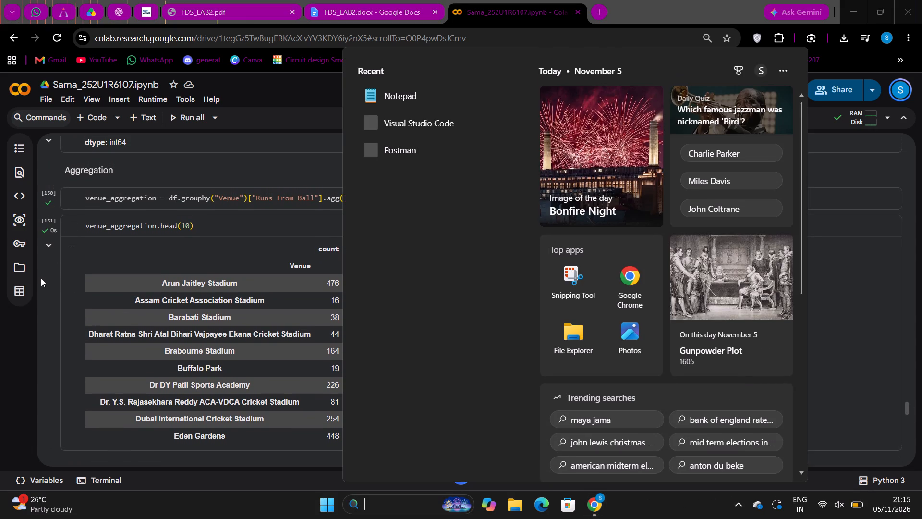
pyautogui.click(41, 278)
pyautogui.press('shift+super+s')
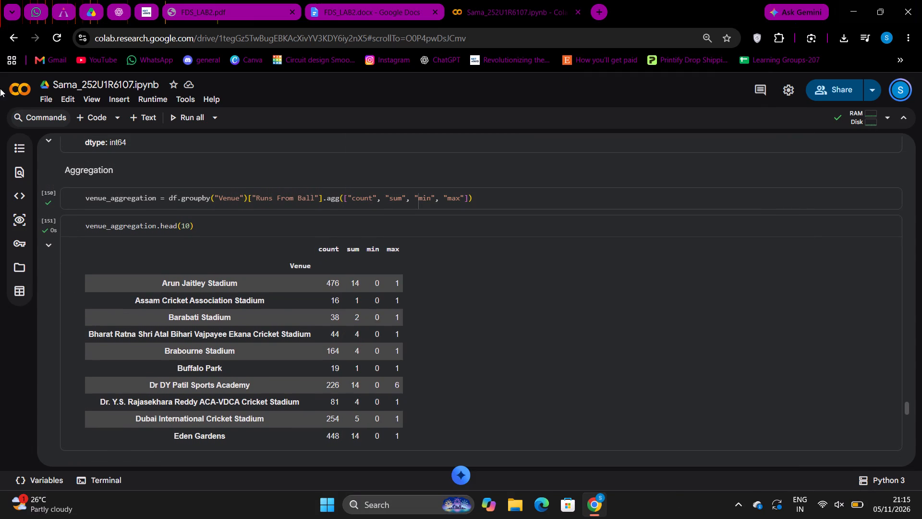
pyautogui.moveTo(0, 75); pyautogui.dragTo(921, 465)
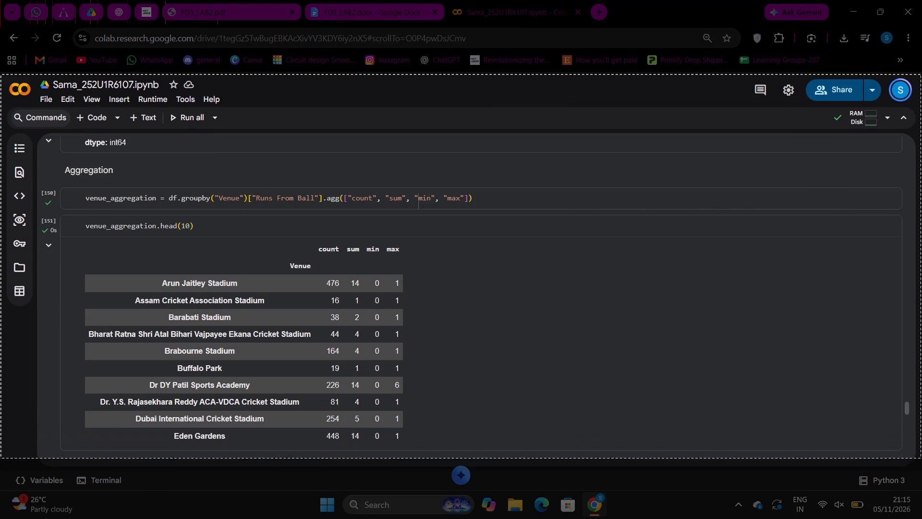
pyautogui.moveTo(921, 465); pyautogui.dragTo(921, 487)
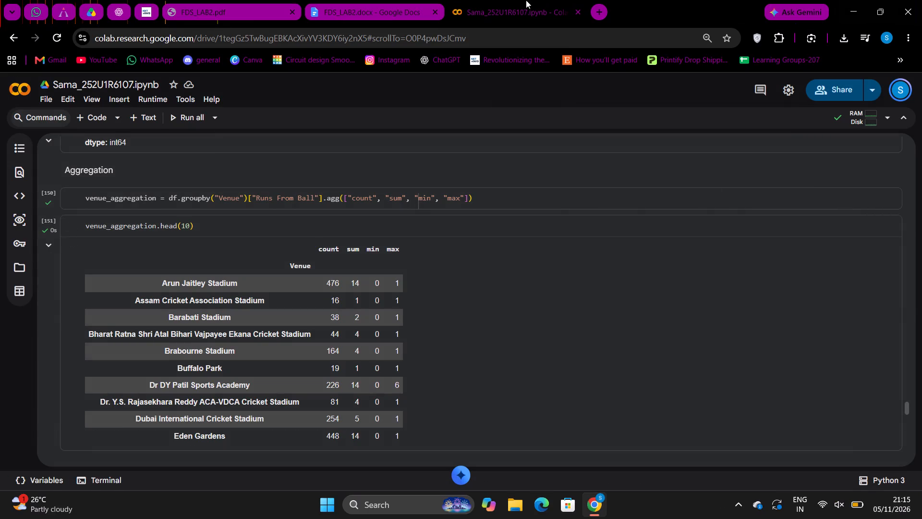
# Paste the Aggregation screenshot into FDS_LAB2 after the Grouping screenshot.
pyautogui.click(430, 1)
pyautogui.scroll(-5, 423, 283)
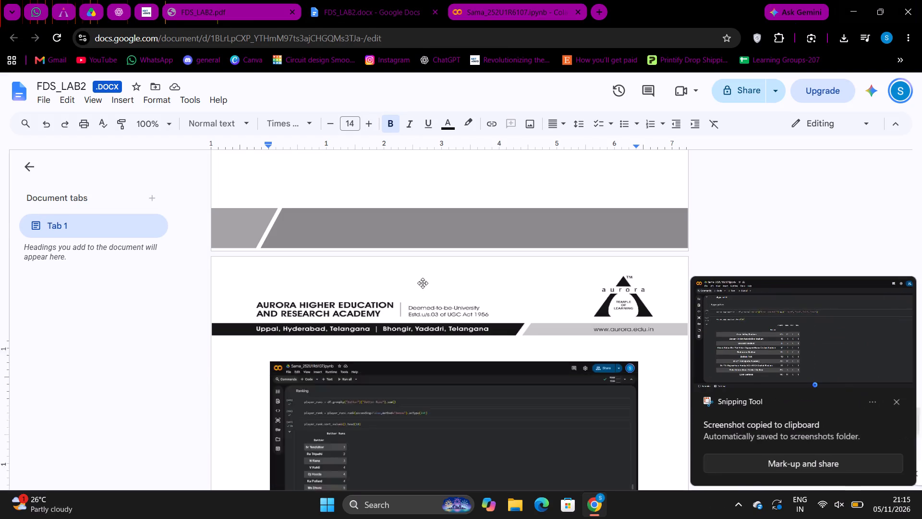
pyautogui.scroll(-8, 423, 283)
pyautogui.hotkey('ctrl', 'v')
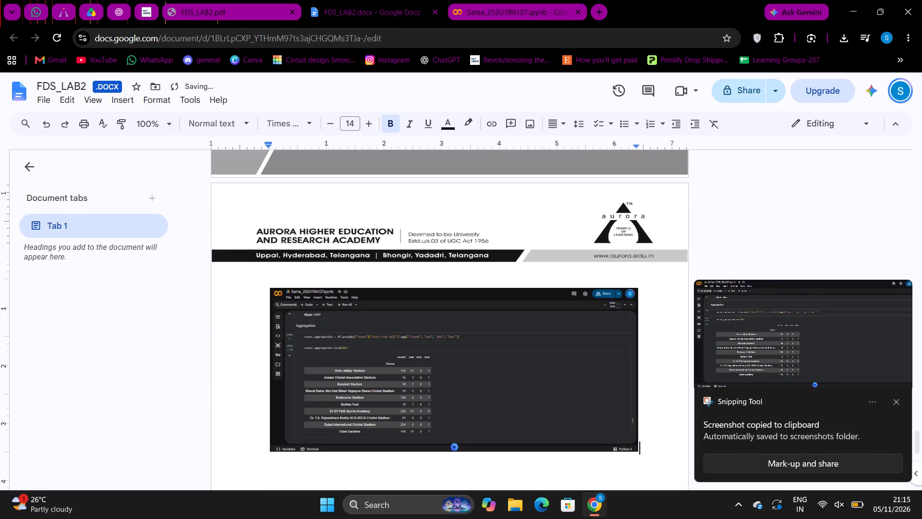
# Capture a screenshot of the Colab notebook's Year-wise Match Count section, including its heading, the year_matches code and the output table.
pyautogui.click(472, 0)
pyautogui.hscroll(1, 340, 236)
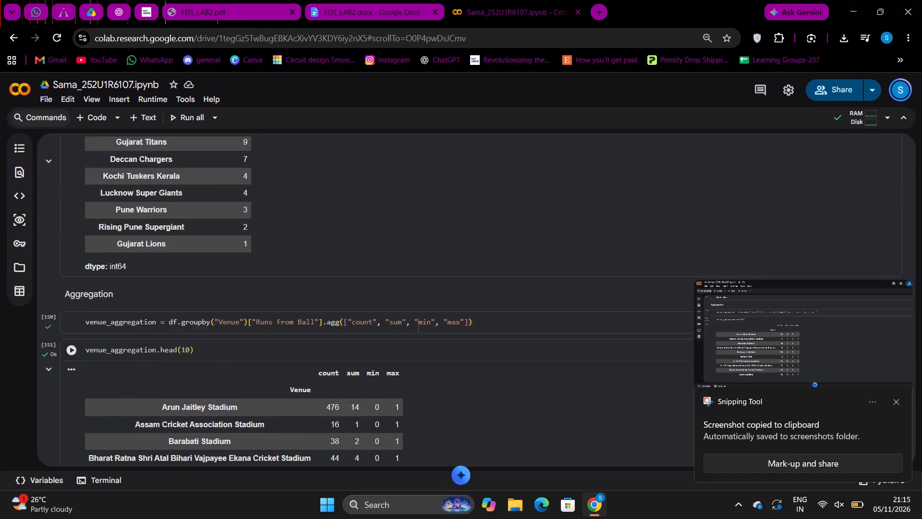
pyautogui.hscroll(1, 340, 236)
pyautogui.scroll(-3, 340, 236)
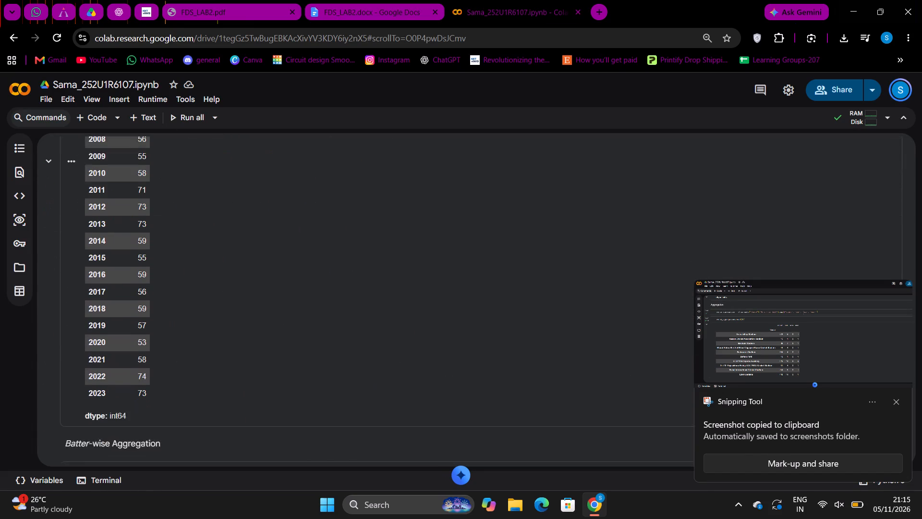
pyautogui.scroll(1, 340, 236)
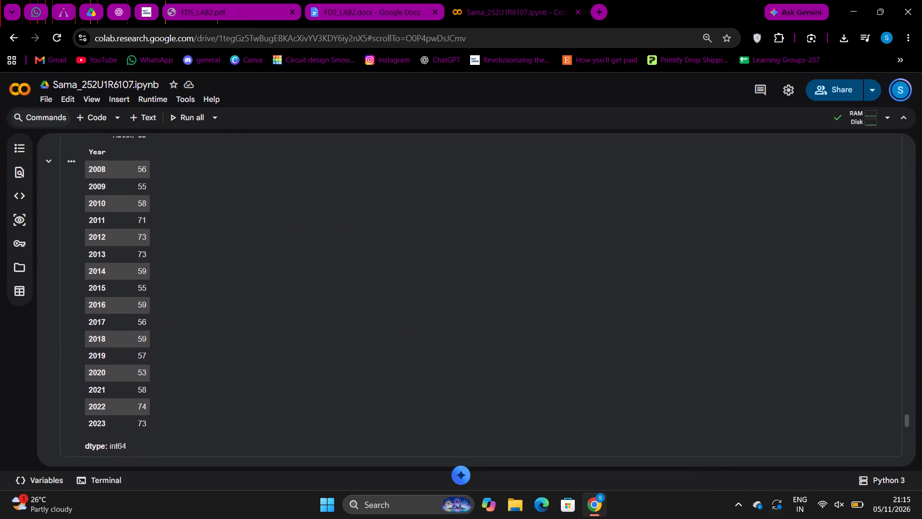
pyautogui.scroll(1, 340, 236)
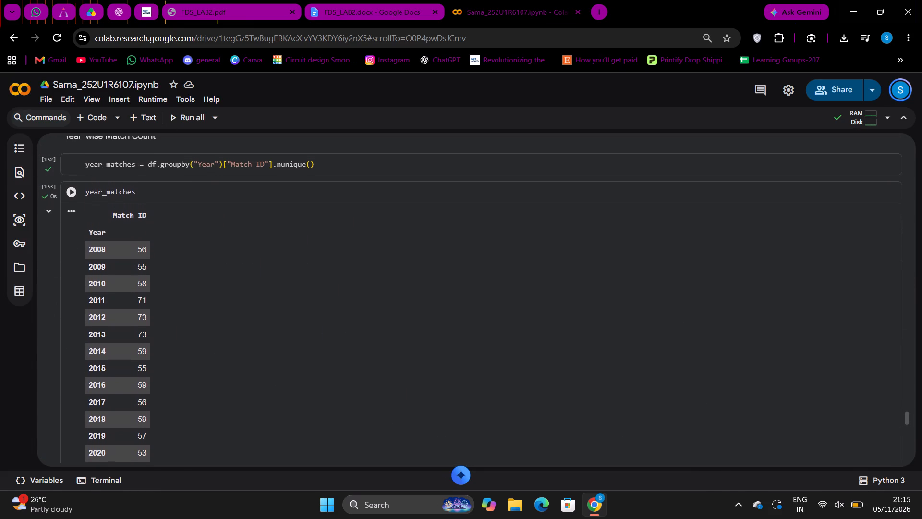
pyautogui.scroll(1, 340, 236)
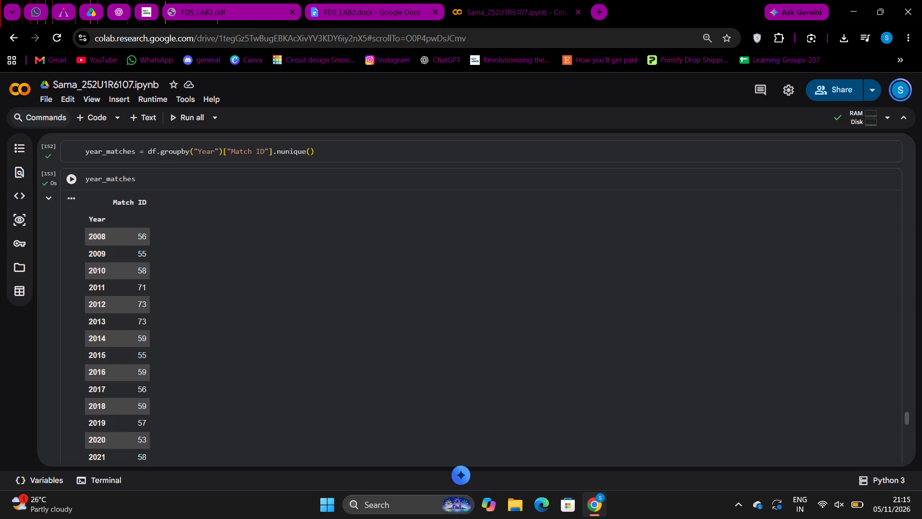
pyautogui.press('shift+super+s')
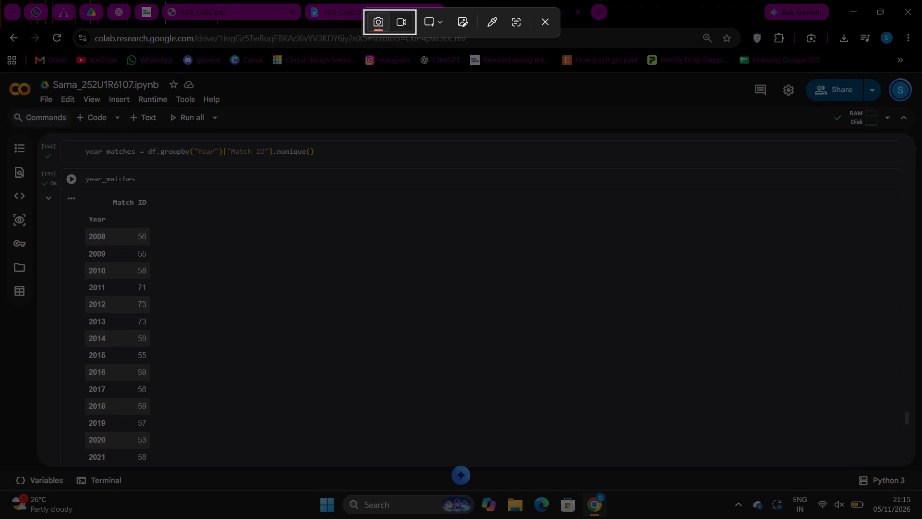
pyautogui.press('Escape')
pyautogui.scroll(1, 230, 199)
pyautogui.scroll(-1, 230, 199)
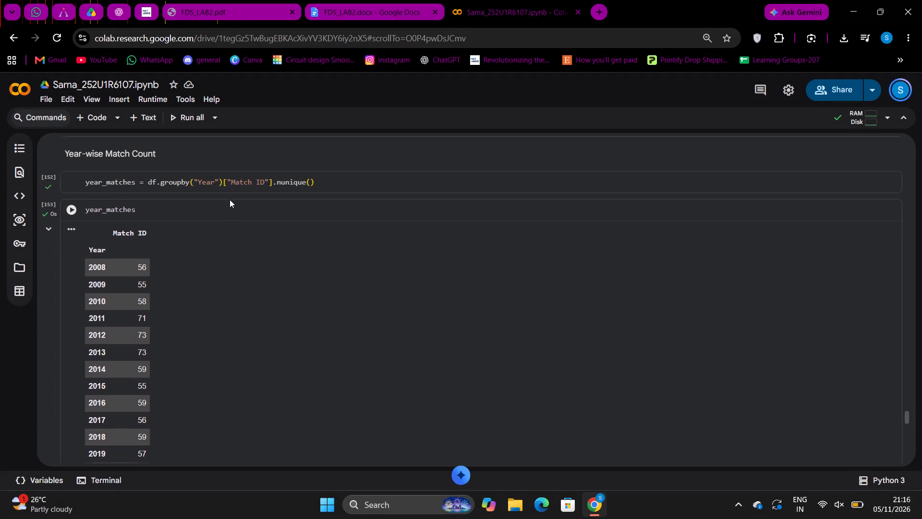
pyautogui.scroll(-1, 230, 199)
pyautogui.press('shift+super+s')
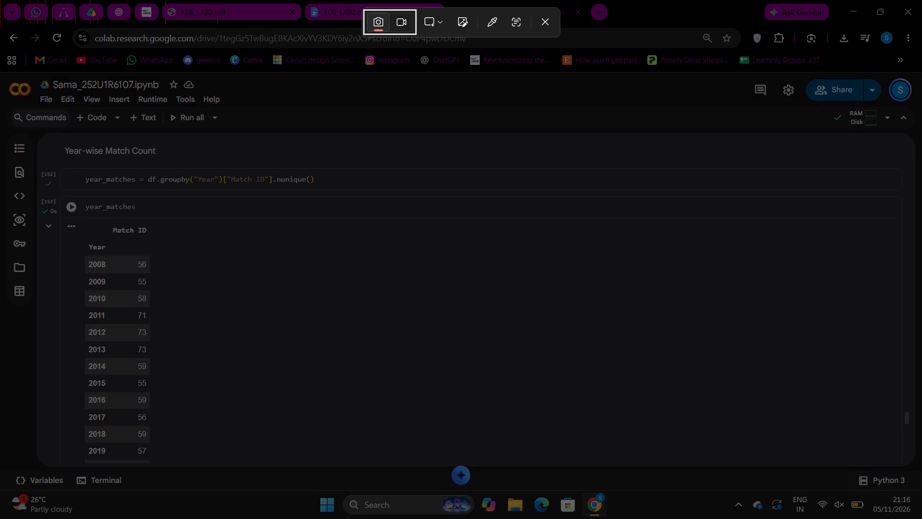
pyautogui.moveTo(0, 74); pyautogui.dragTo(921, 464)
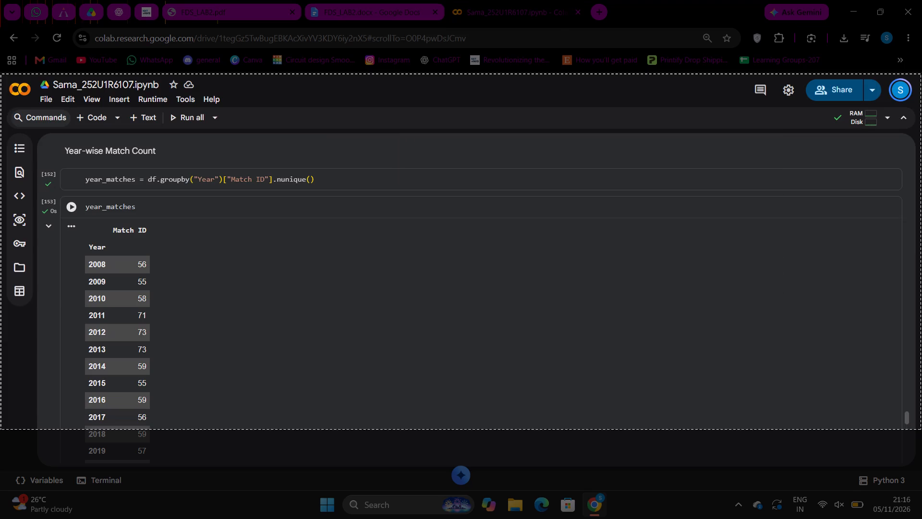
pyautogui.moveTo(921, 464); pyautogui.dragTo(921, 490)
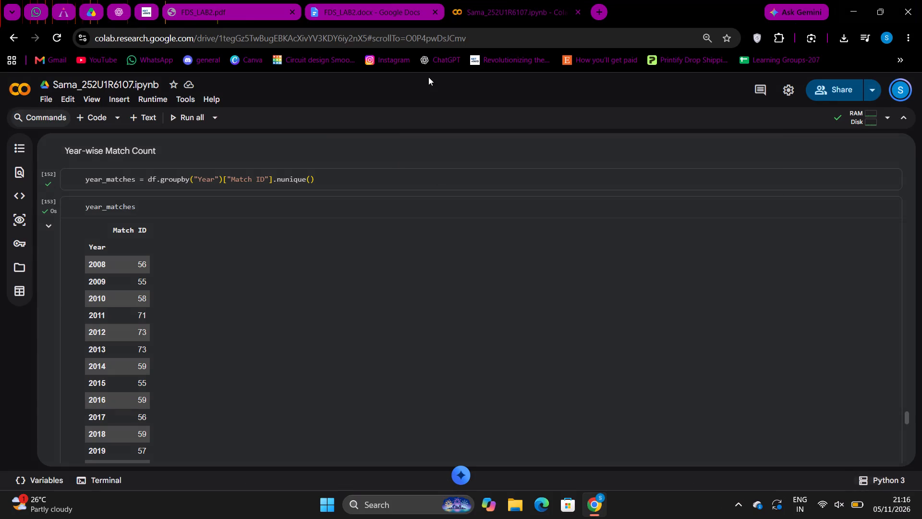
# Paste the Year-wise Match Count screenshot into FDS_LAB2 below the Aggregation one, after adding two line breaks.
pyautogui.click(391, 0)
pyautogui.scroll(-3, 417, 318)
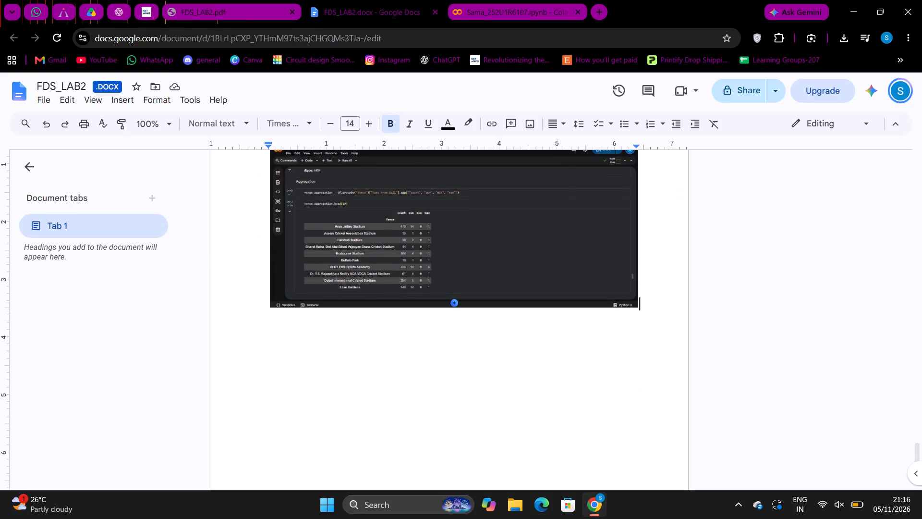
pyautogui.press('Return')
pyautogui.press('Return')
pyautogui.hotkey('ctrl', 'v')
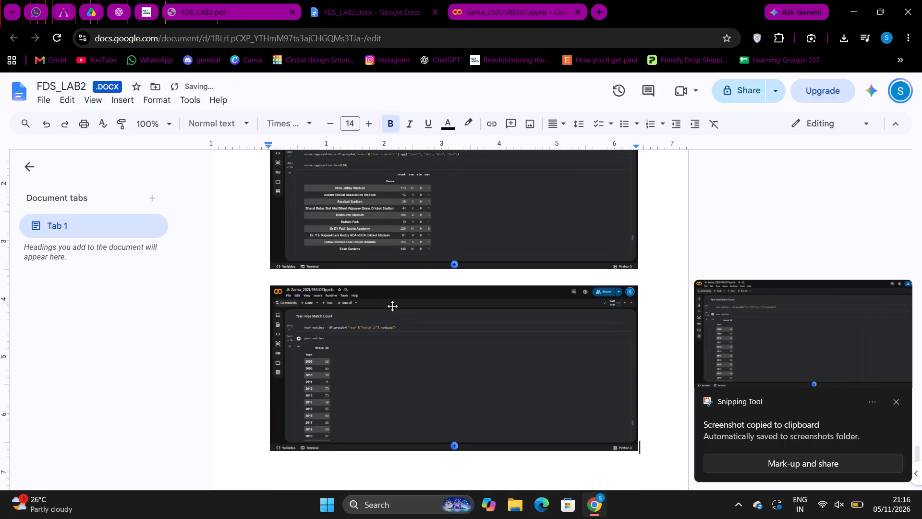
# Examine the remaining Colab notebook sections, from Batter-wise Aggregation through 10. Normalization to the last z_score_df output.
pyautogui.click(474, 23)
pyautogui.scroll(-5, 412, 145)
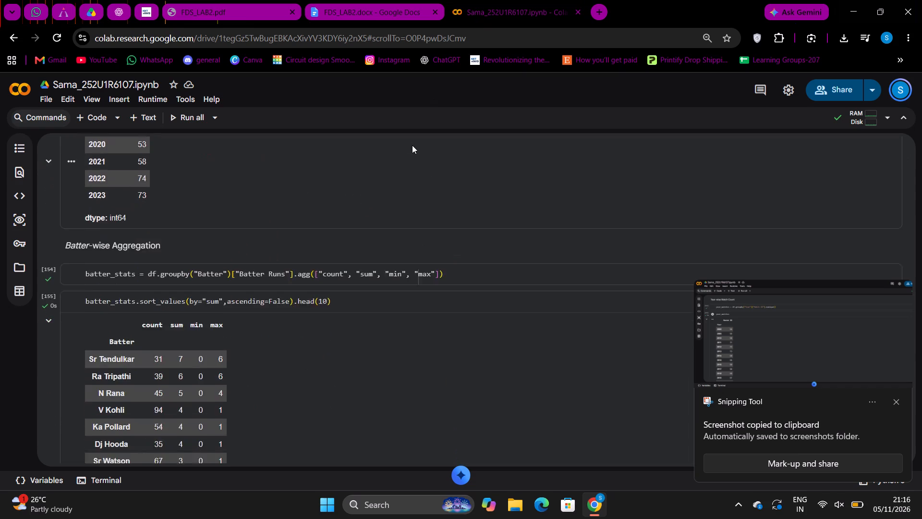
pyautogui.scroll(-1, 412, 145)
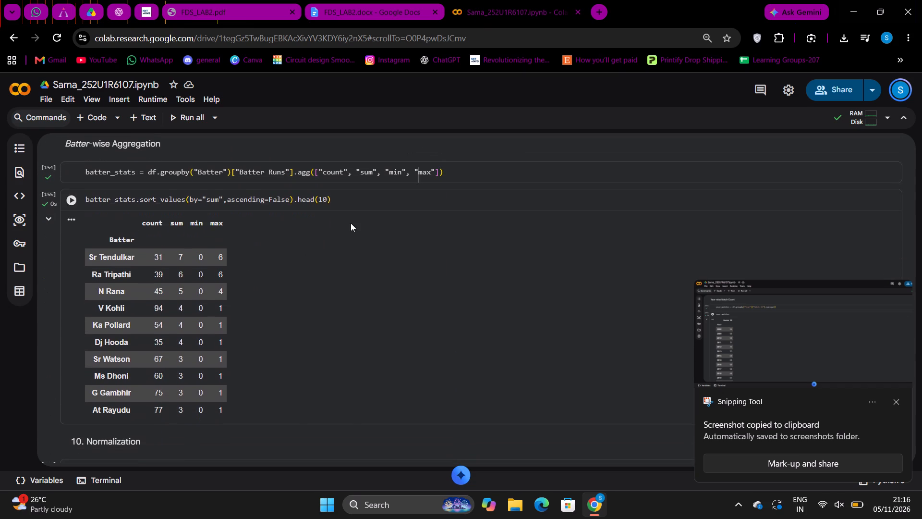
pyautogui.scroll(-4, 351, 223)
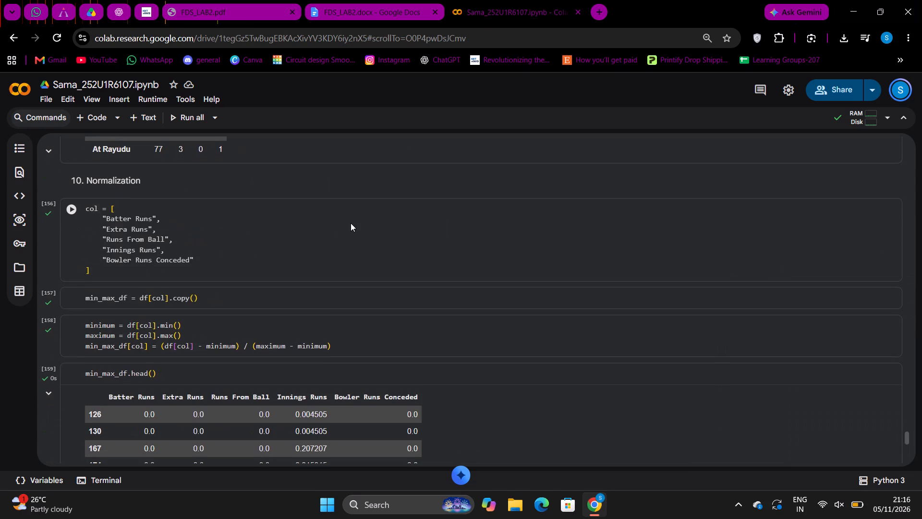
pyautogui.scroll(-3, 351, 223)
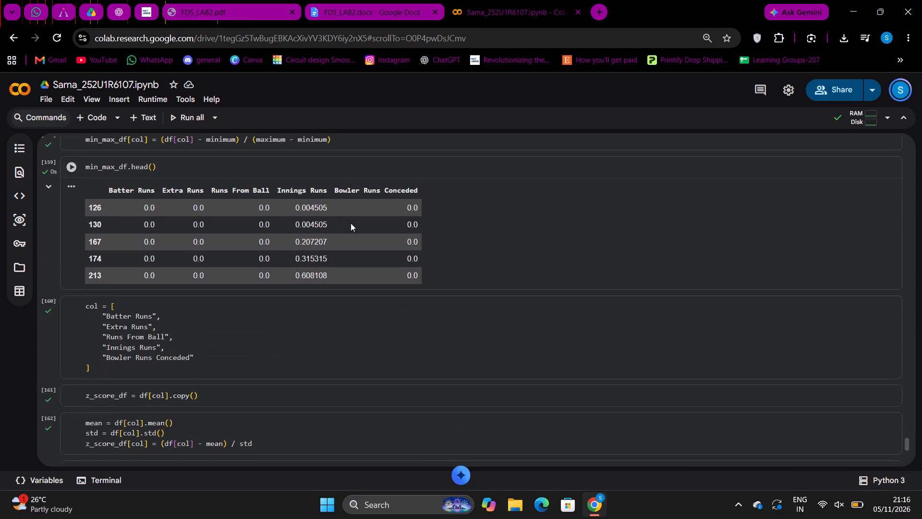
pyautogui.scroll(-2, 351, 223)
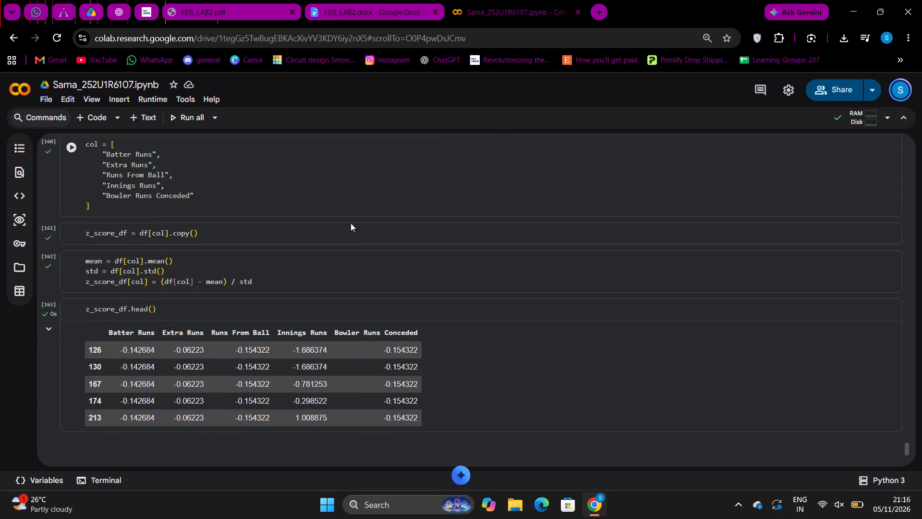
# Review the Colab notebook backwards from Normalization through the Descriptive Analysis subsections, including Grouping, Sorting and Selection.
pyautogui.scroll(11, 351, 223)
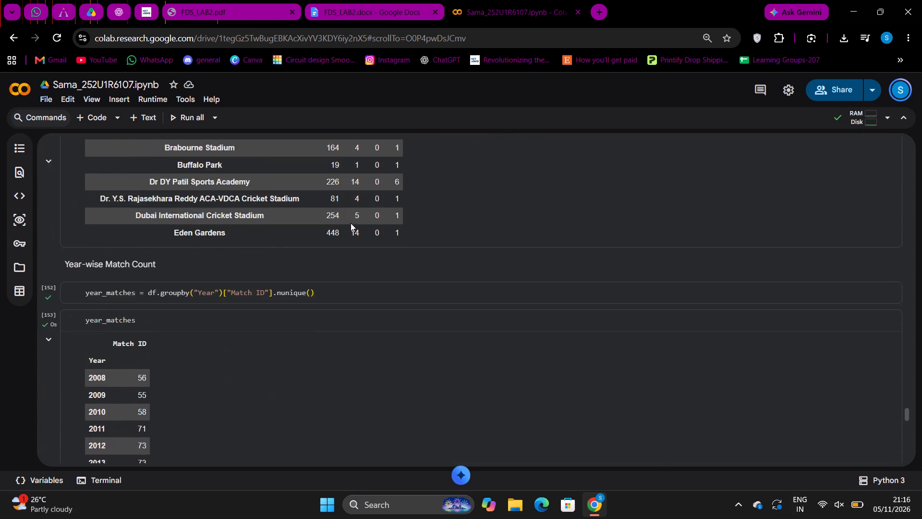
pyautogui.scroll(6, 351, 223)
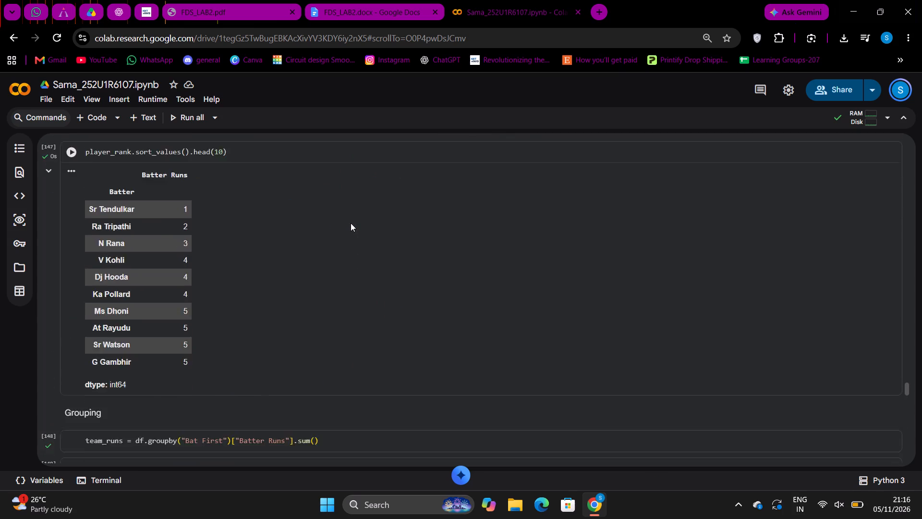
pyautogui.scroll(8, 351, 223)
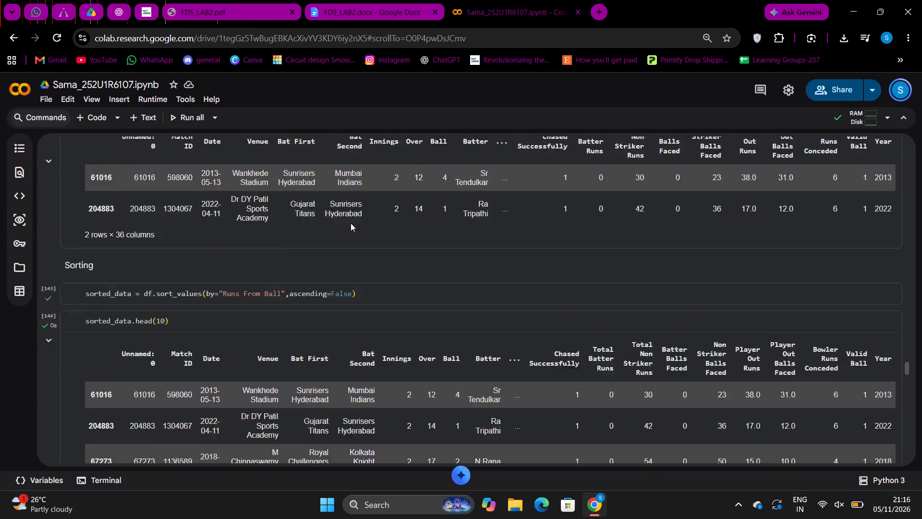
pyautogui.scroll(7, 351, 223)
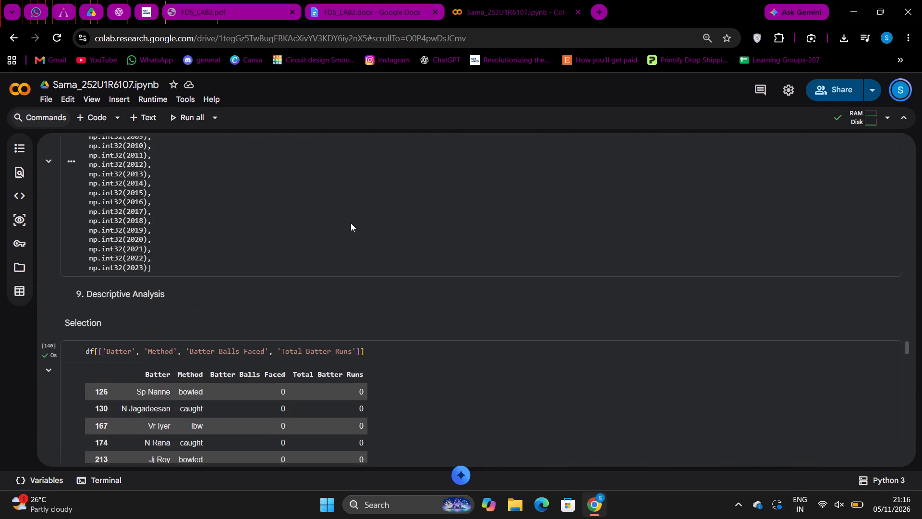
pyautogui.scroll(2, 351, 223)
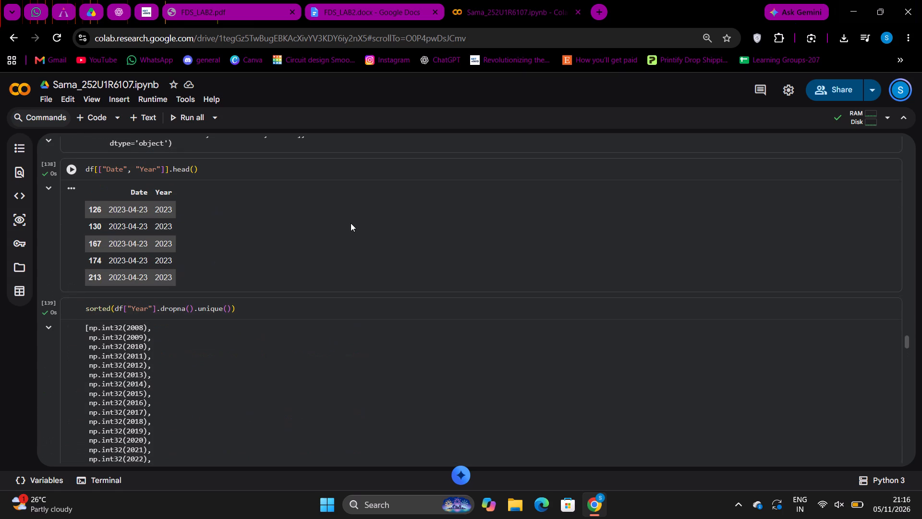
# Examine the notebook's 8. Feature Engineering - Creating Year and 7. Deduplication sections, with their code cells and outputs.
pyautogui.scroll(-1, 351, 223)
pyautogui.scroll(1, 351, 223)
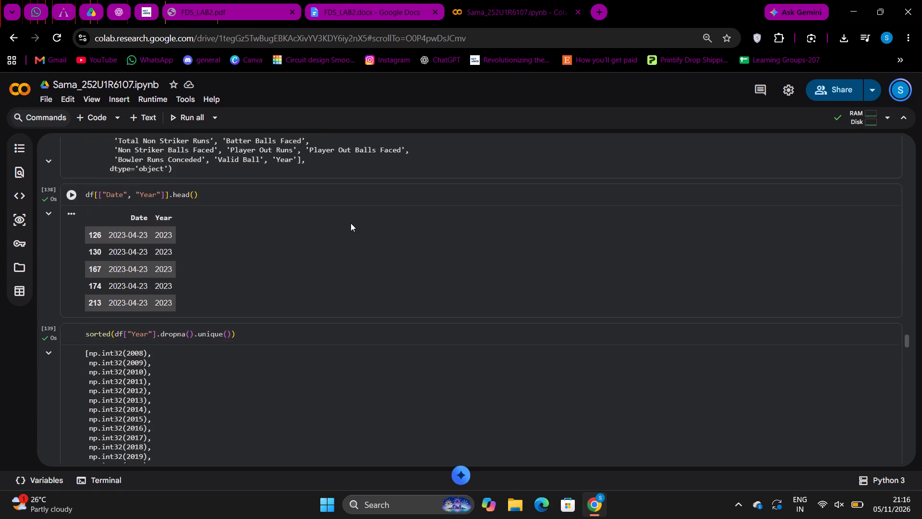
pyautogui.scroll(1, 351, 223)
pyautogui.scroll(-2, 351, 223)
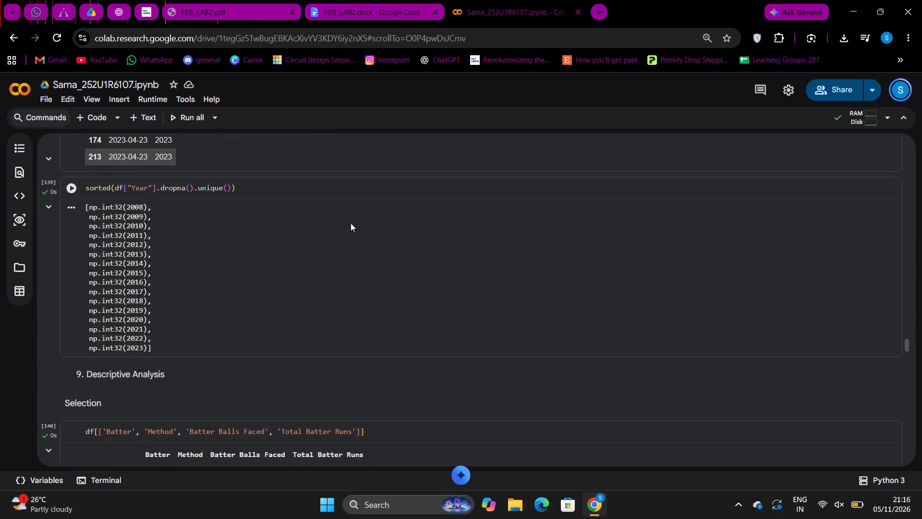
pyautogui.scroll(-2, 351, 223)
pyautogui.scroll(1, 351, 223)
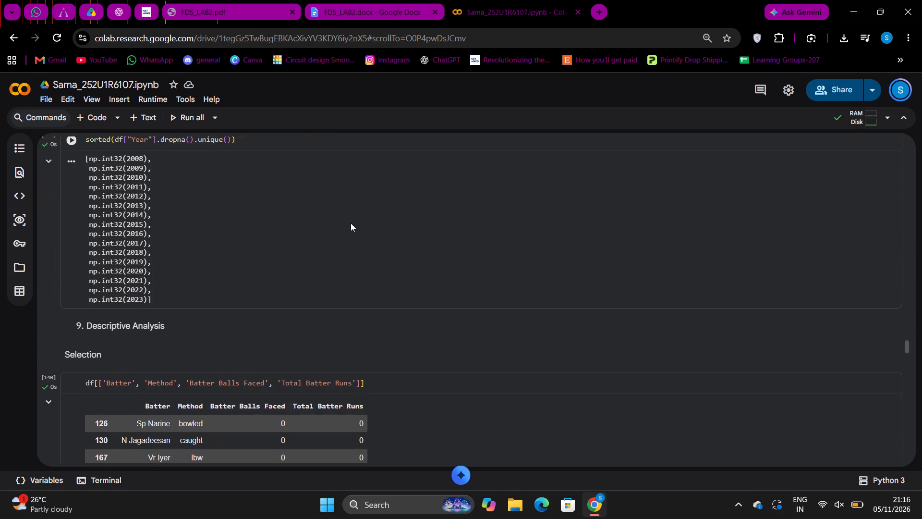
pyautogui.scroll(5, 332, 222)
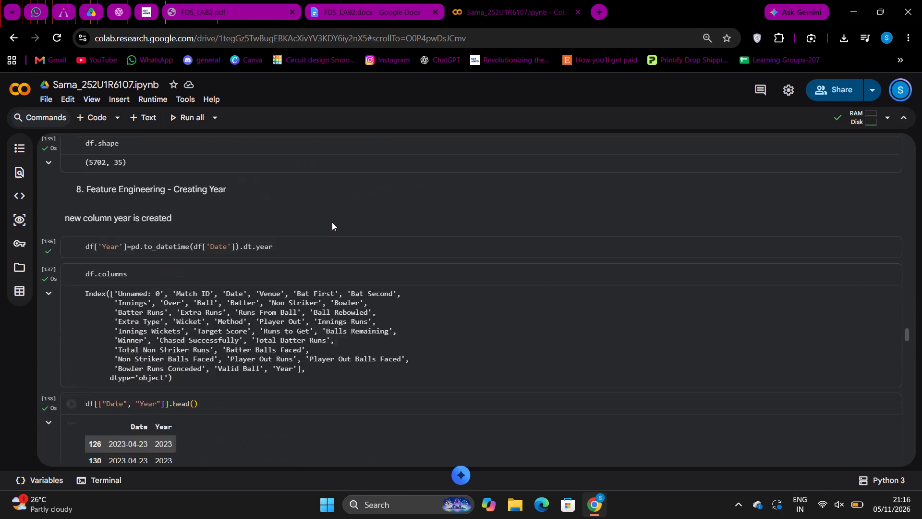
pyautogui.scroll(-1, 332, 222)
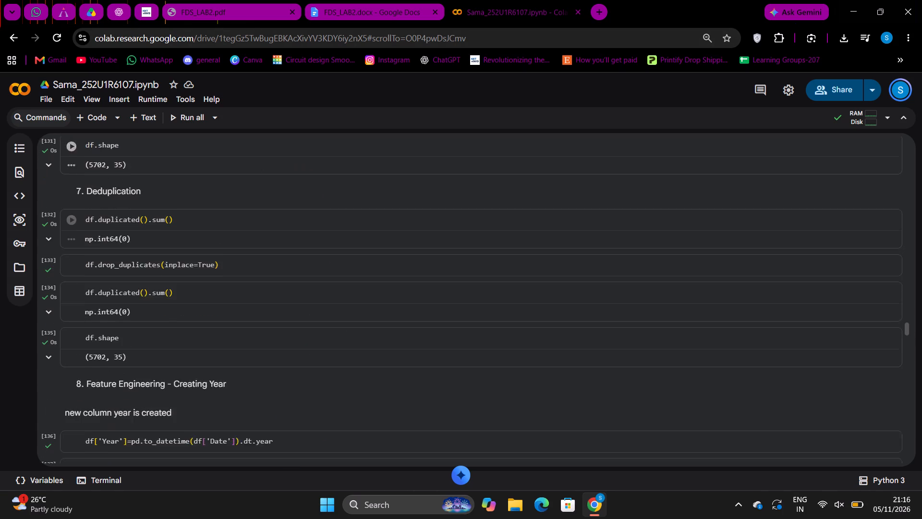
pyautogui.scroll(-1, 332, 222)
# Examine the notebook's 6. Handling Missing Values section, including the df.isnull().sum() outputs and the df.dropna(inplace=True) cell.
pyautogui.scroll(4, 332, 222)
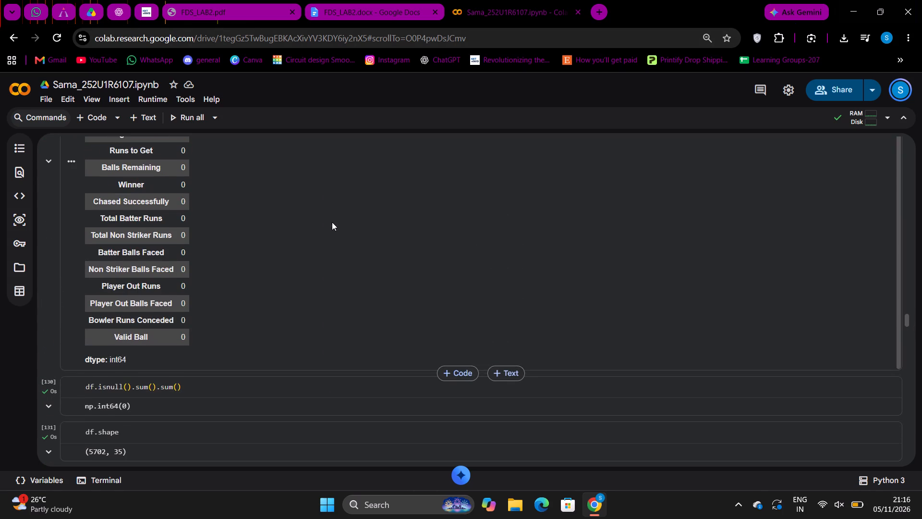
pyautogui.scroll(8, 332, 222)
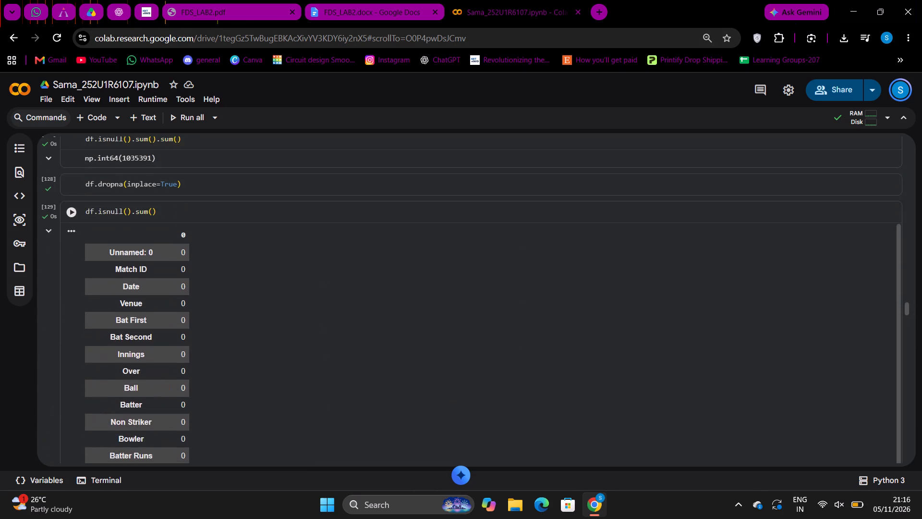
pyautogui.scroll(3, 332, 222)
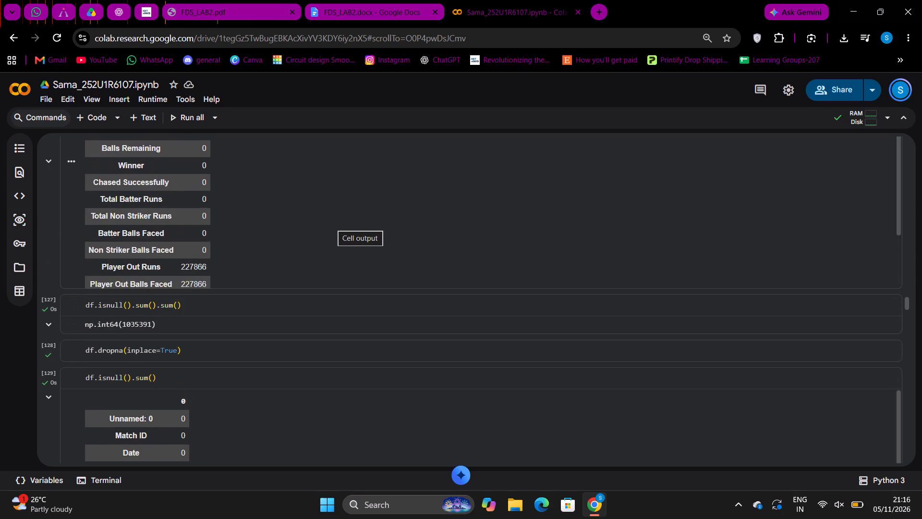
pyautogui.scroll(2, 332, 222)
pyautogui.scroll(3, 270, 372)
pyautogui.scroll(1, 280, 262)
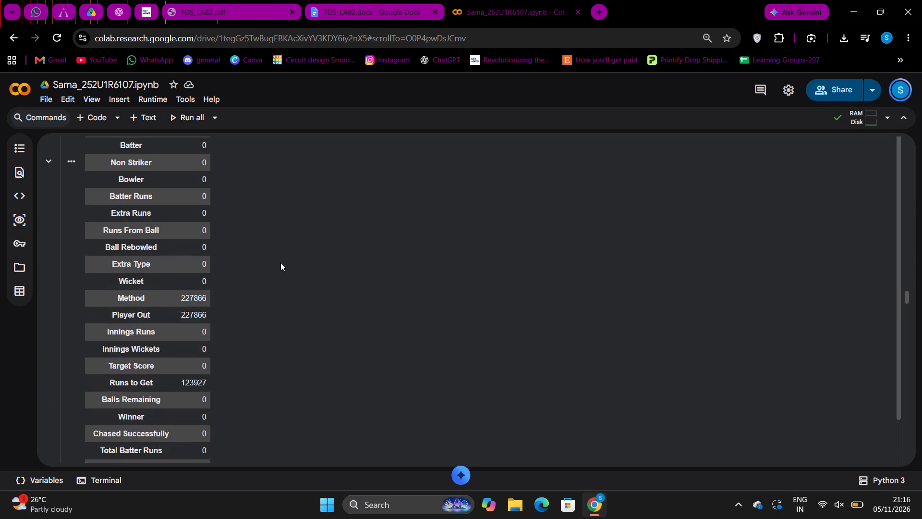
pyautogui.scroll(4, 280, 262)
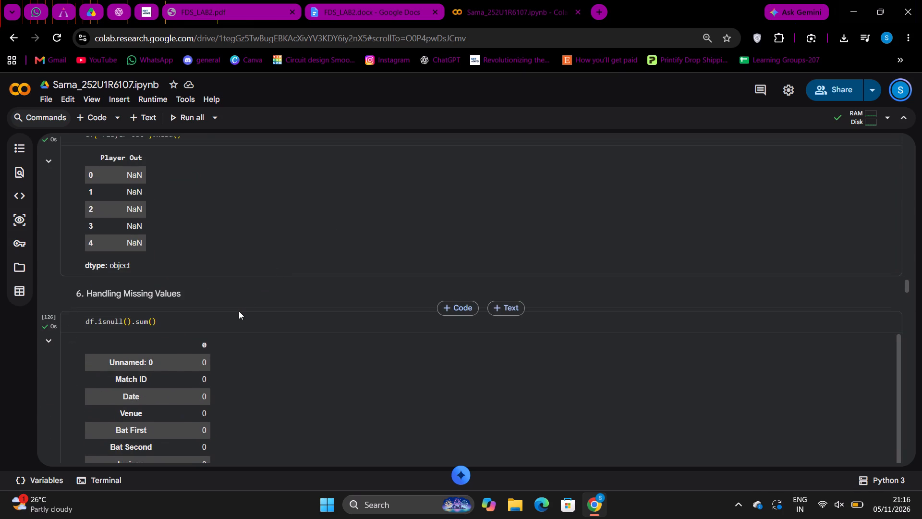
pyautogui.scroll(-3, 239, 311)
pyautogui.scroll(1, 239, 311)
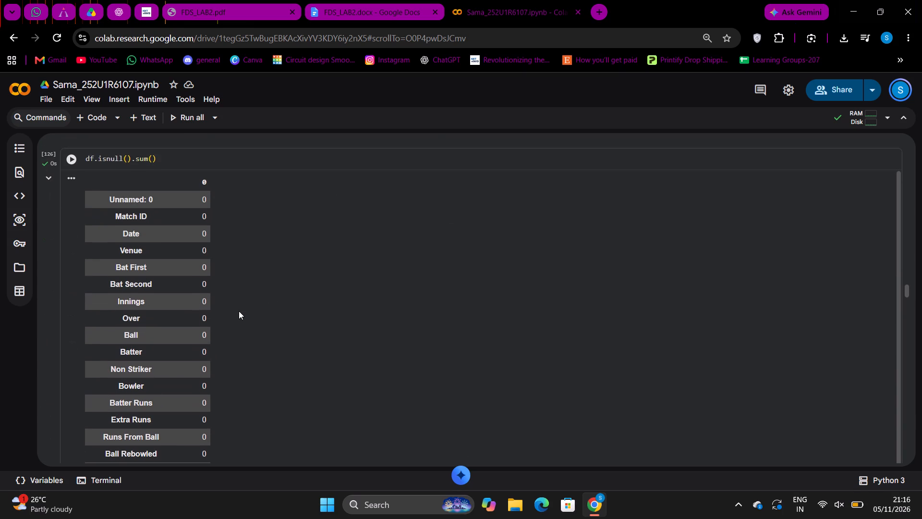
pyautogui.scroll(-2, 242, 180)
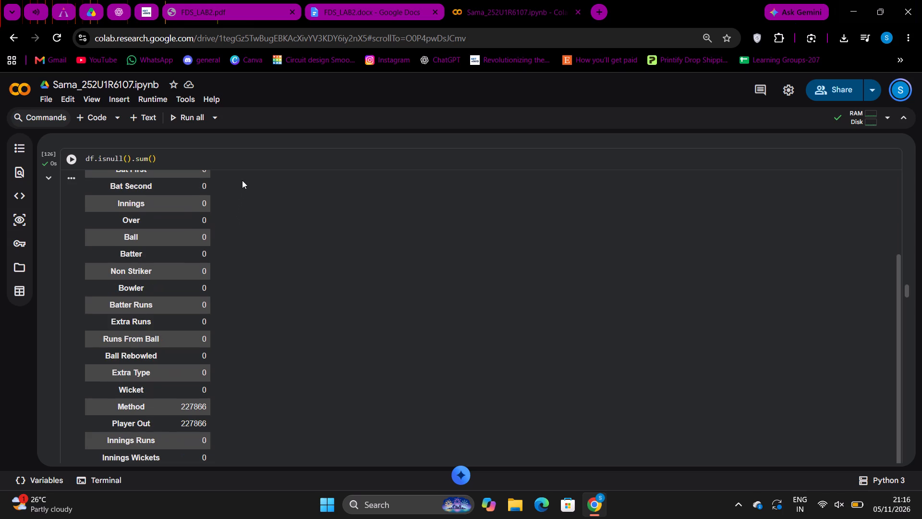
pyautogui.scroll(-4, 248, 148)
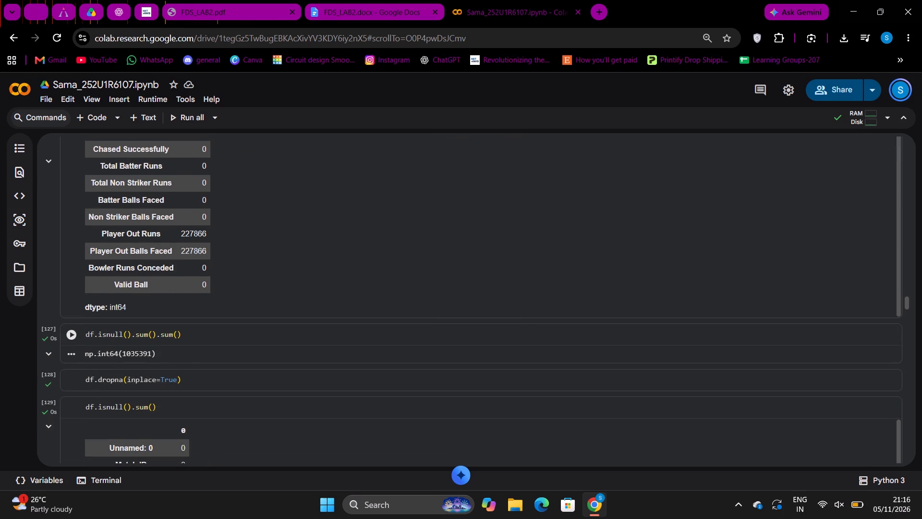
pyautogui.scroll(3, 187, 344)
pyautogui.scroll(4, 234, 203)
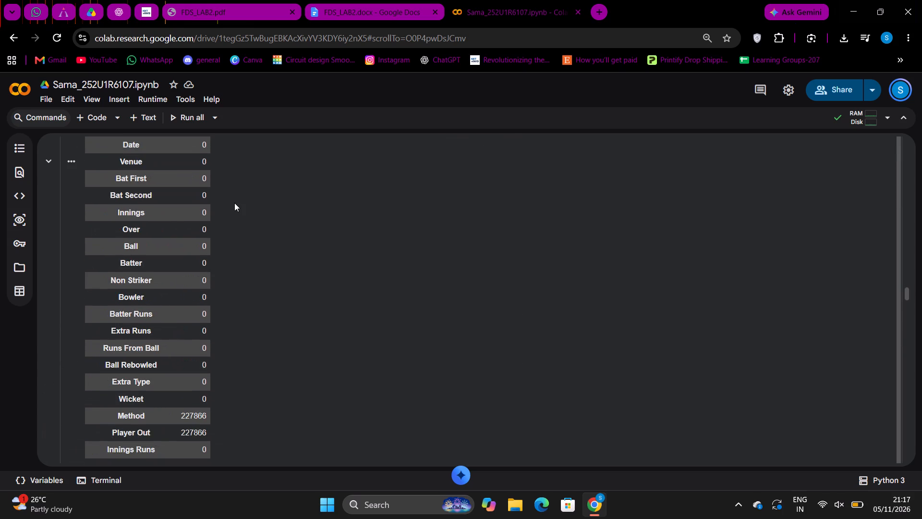
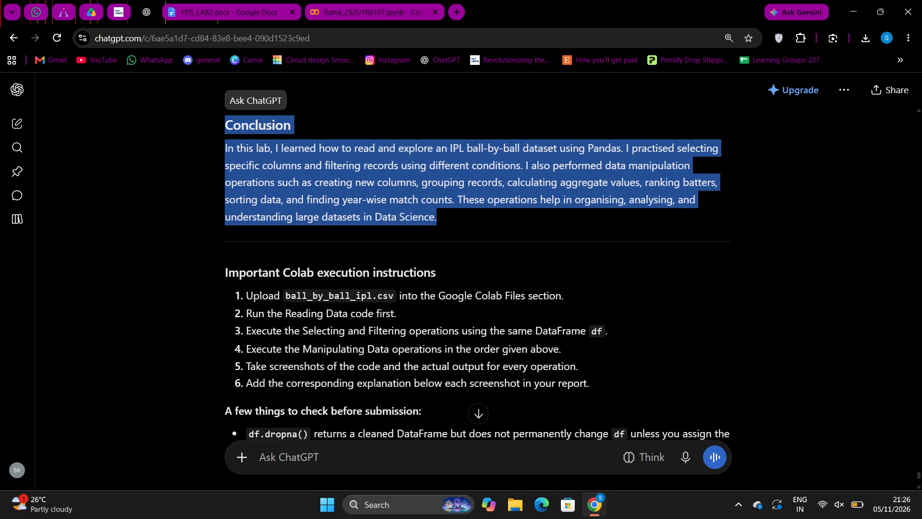
pyautogui.scroll(-2, 335, 319)
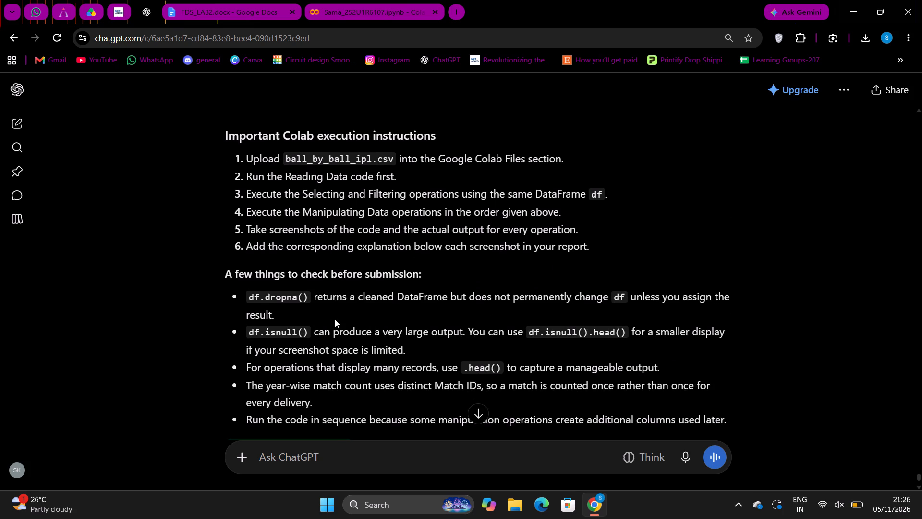
pyautogui.scroll(-3, 335, 319)
# In the FDS_LAB2 document, replace the "Reading Data:" heading above the first screenshot with an empty line.
pyautogui.click(204, 0)
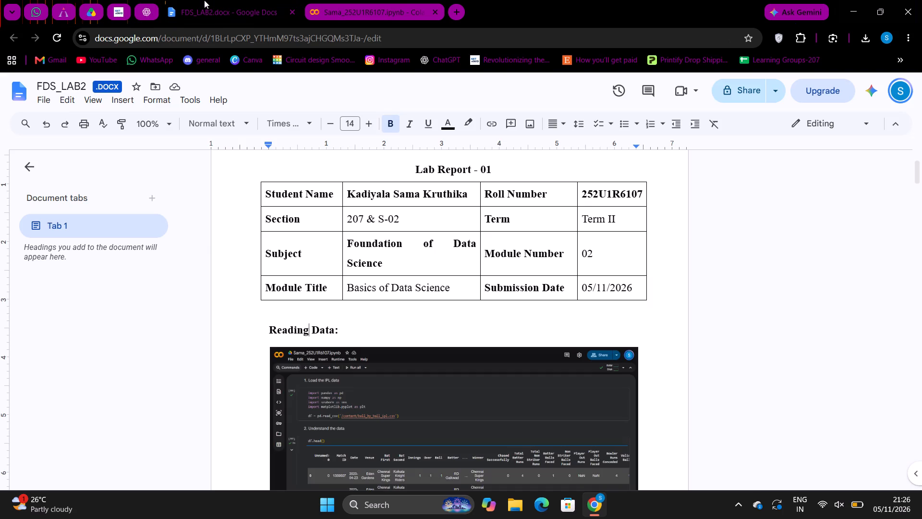
pyautogui.moveTo(344, 329); pyautogui.dragTo(269, 319)
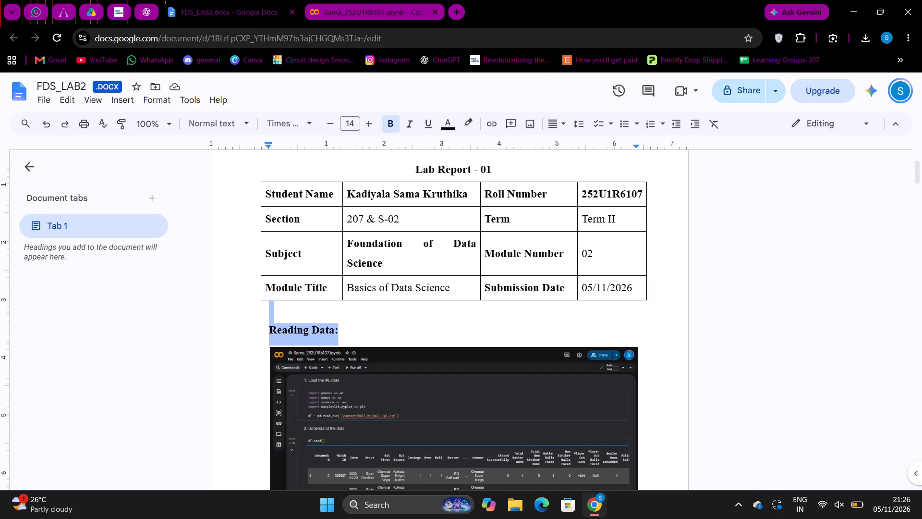
pyautogui.moveTo(269, 319); pyautogui.dragTo(268, 319)
pyautogui.press('BackSpace')
pyautogui.press('Return')
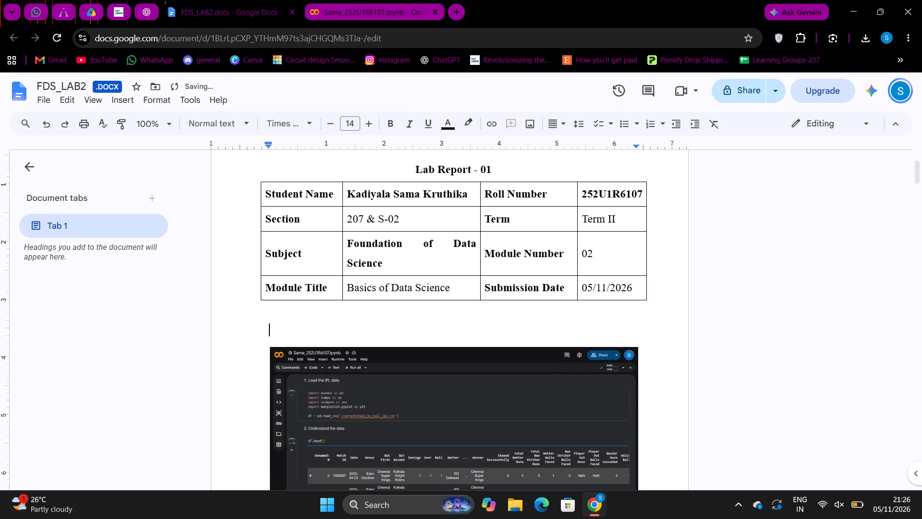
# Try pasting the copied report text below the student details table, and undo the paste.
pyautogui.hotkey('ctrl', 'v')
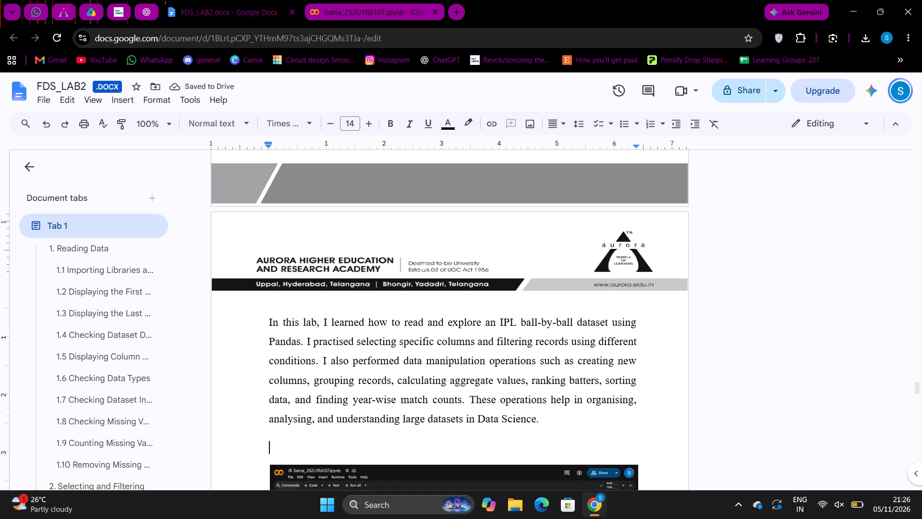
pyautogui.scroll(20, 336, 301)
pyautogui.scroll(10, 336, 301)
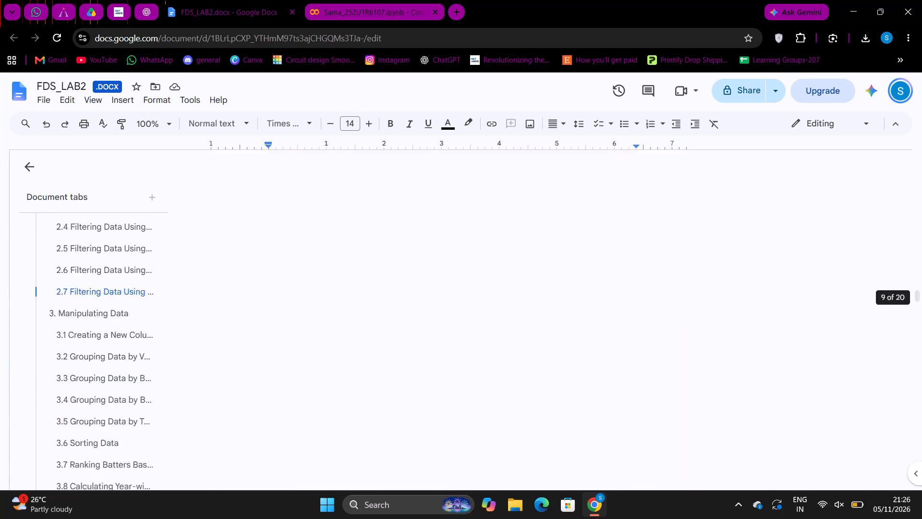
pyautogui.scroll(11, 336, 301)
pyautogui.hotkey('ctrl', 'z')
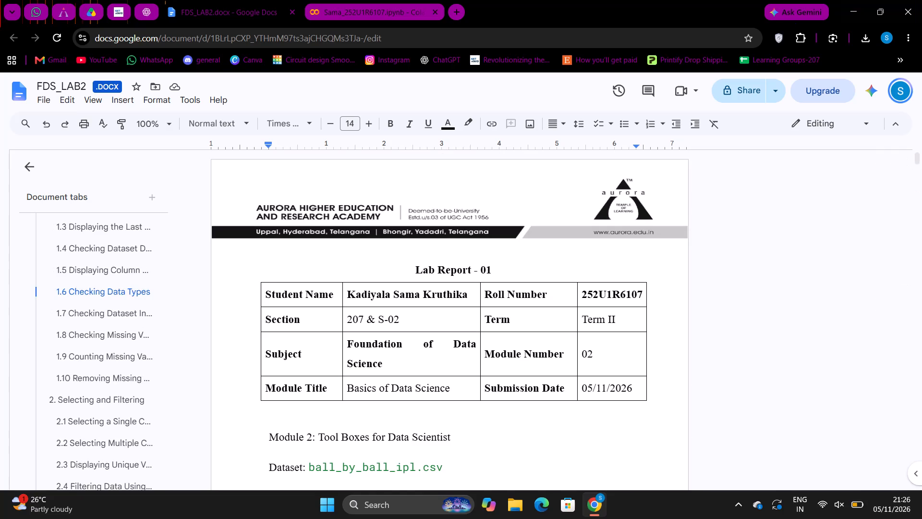
# Set the font size to 12 on the empty line below the details table and paste the copied report text there.
pyautogui.hotkey('ctrl', 'shift', ',')
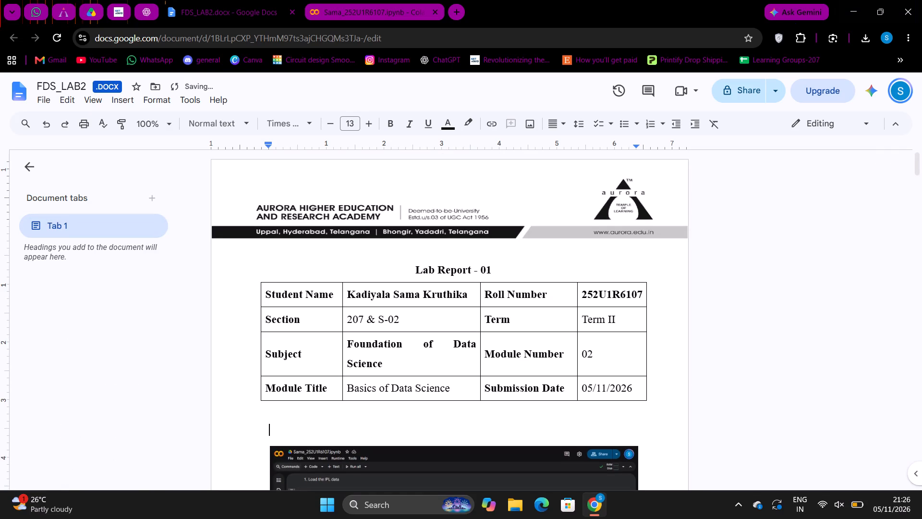
pyautogui.hotkey('ctrl', 'shift', ',')
pyautogui.hotkey('ctrl', 'v')
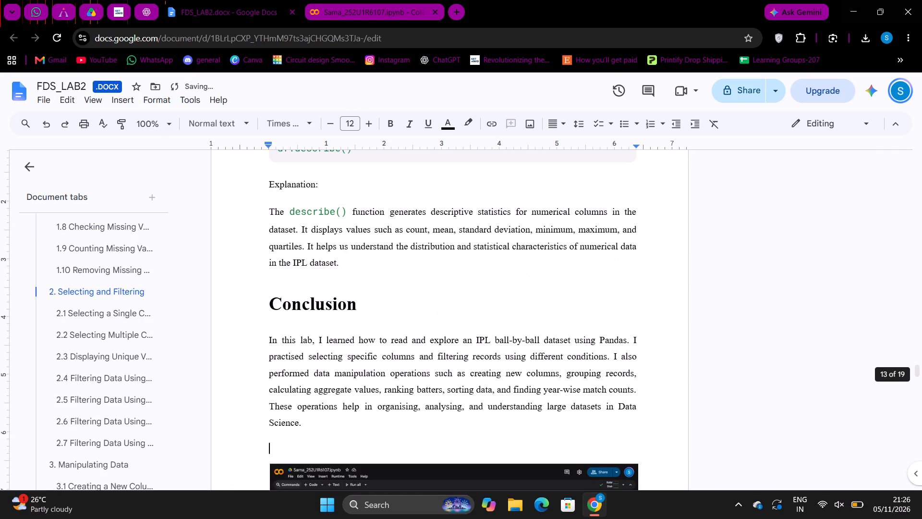
# Make the "Module 2: Tool Boxes for Data Scientist" line below the details table bold.
pyautogui.scroll(19, 331, 355)
pyautogui.scroll(11, 331, 355)
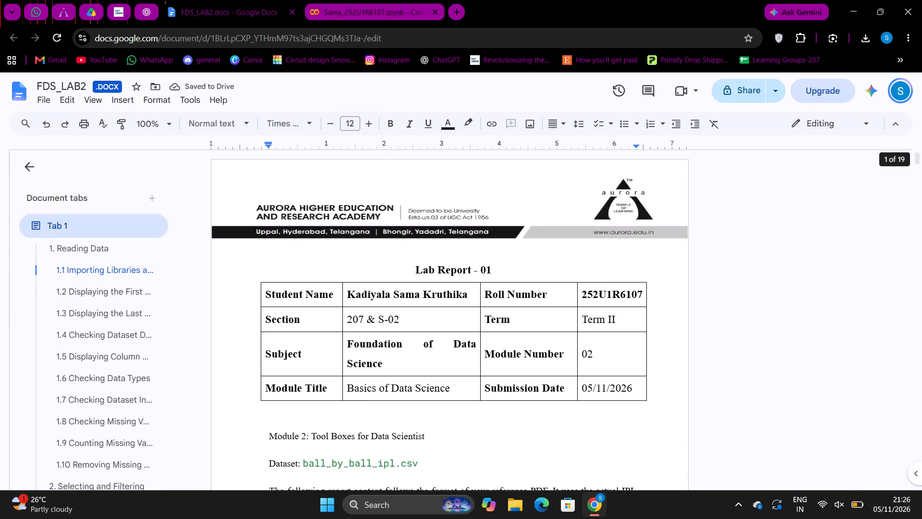
pyautogui.scroll(-2, 331, 355)
pyautogui.moveTo(446, 263); pyautogui.dragTo(412, 267)
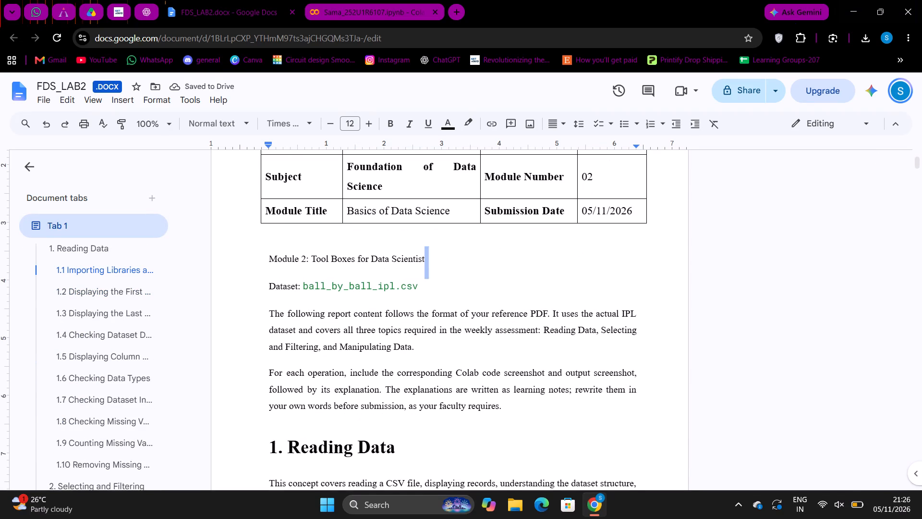
pyautogui.moveTo(412, 267); pyautogui.dragTo(257, 266)
pyautogui.hotkey('ctrl', 'b')
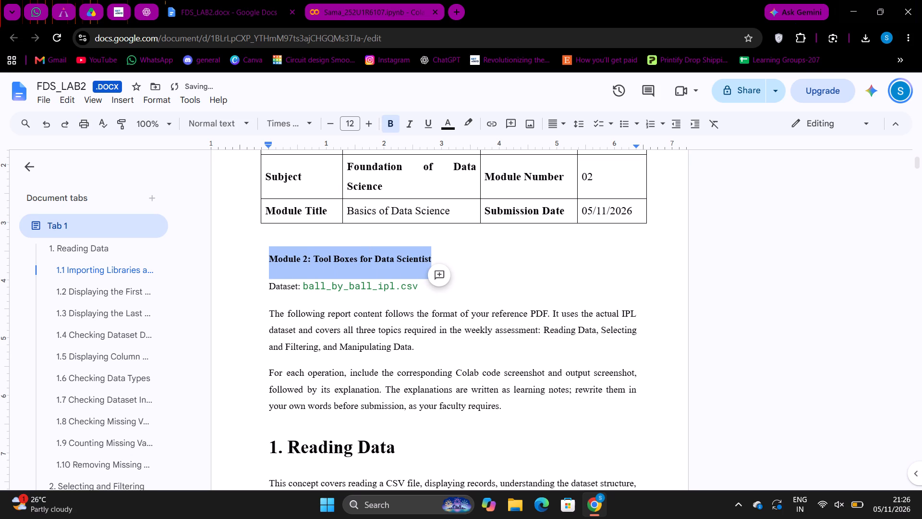
# Make the "Dataset: ball_by_ball_ipl.csv" line below the Module 2 title bold.
pyautogui.moveTo(420, 286); pyautogui.dragTo(243, 289)
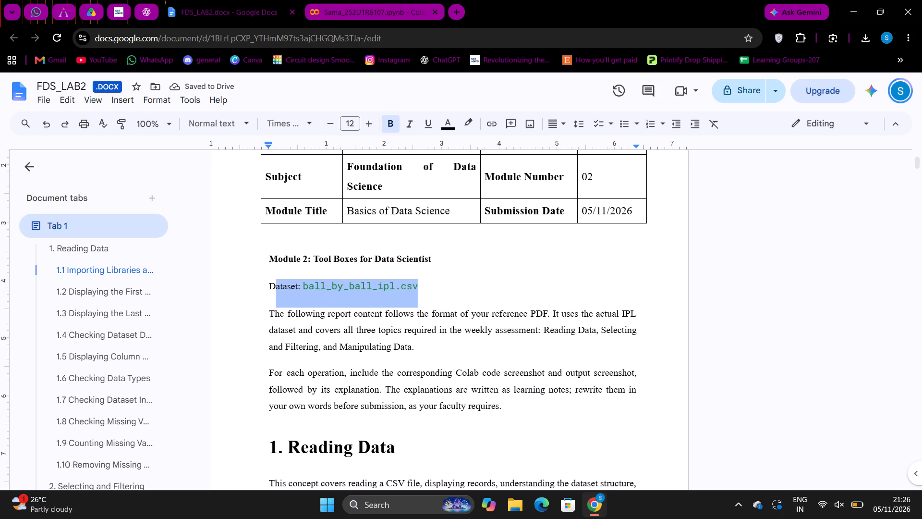
pyautogui.moveTo(243, 289); pyautogui.dragTo(243, 288)
pyautogui.hotkey('ctrl', 'b')
pyautogui.click(329, 334)
# Delete the two introductory paragraphs between the Dataset line and the "1. Reading Data" heading, including the leftover empty line.
pyautogui.scroll(-1, 329, 334)
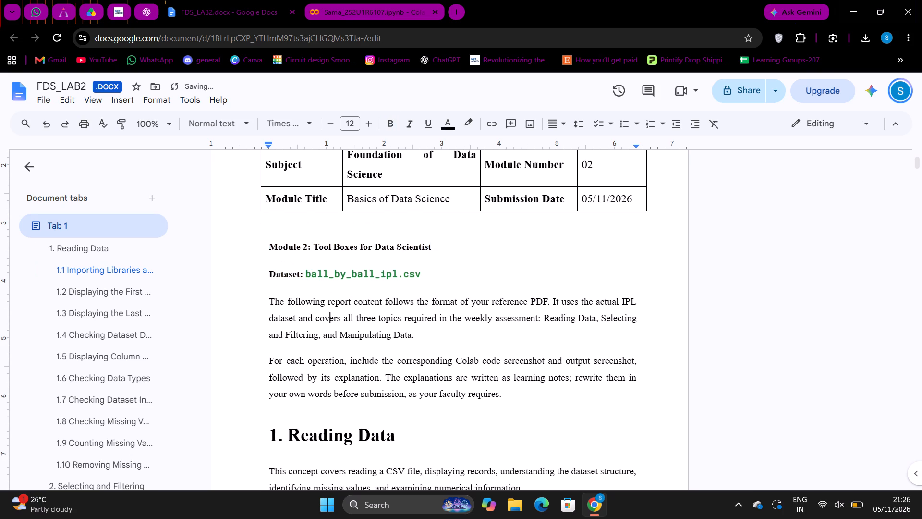
pyautogui.scroll(-1, 329, 334)
pyautogui.moveTo(512, 332); pyautogui.dragTo(438, 324)
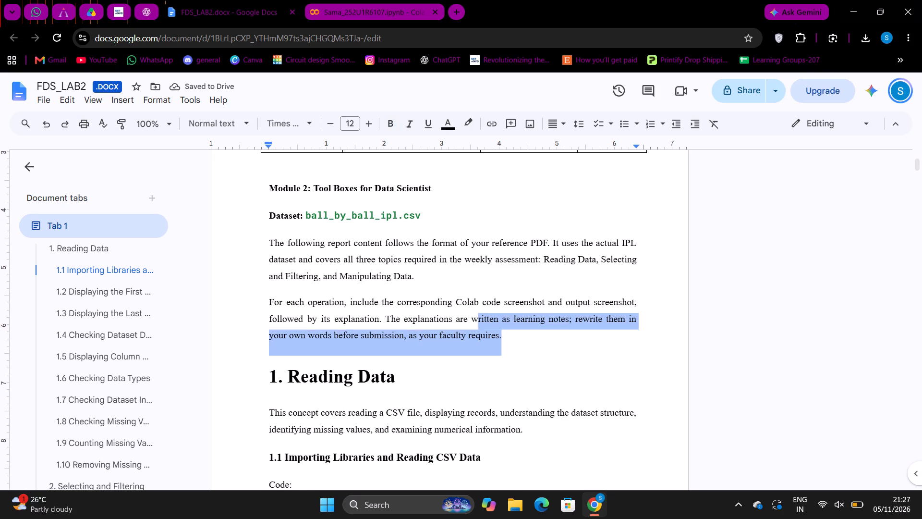
pyautogui.moveTo(438, 324); pyautogui.dragTo(274, 239)
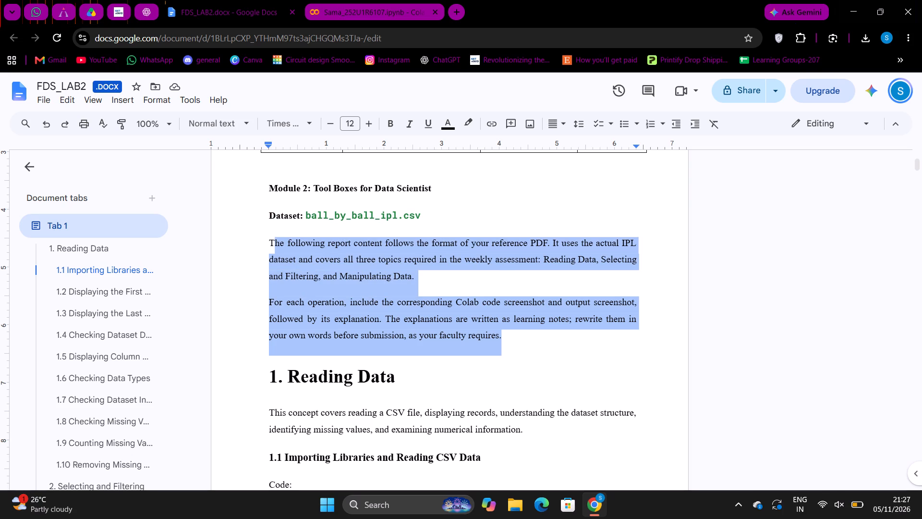
pyautogui.moveTo(274, 239); pyautogui.dragTo(268, 244)
pyautogui.press('BackSpace')
pyautogui.press('BackSpace')
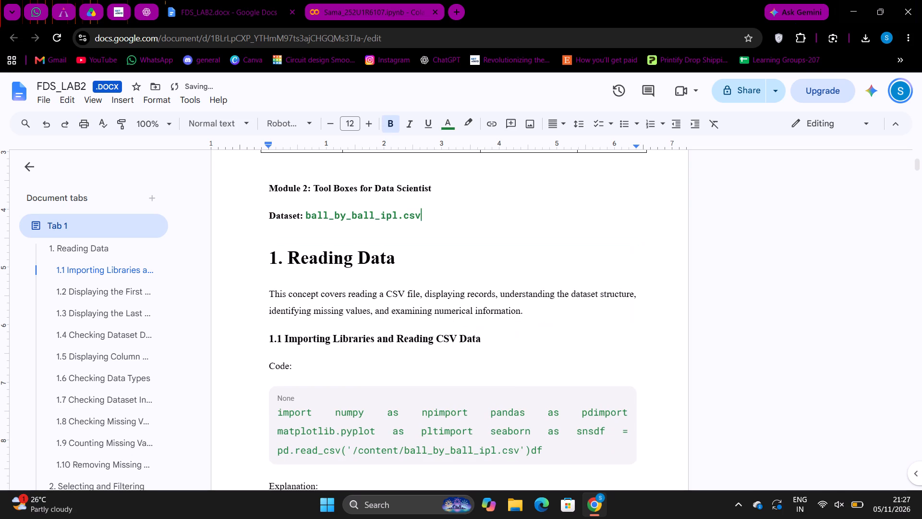
# Reduce the font size of the "1. Reading Data" heading to 14.
pyautogui.tripleClick(343, 253)
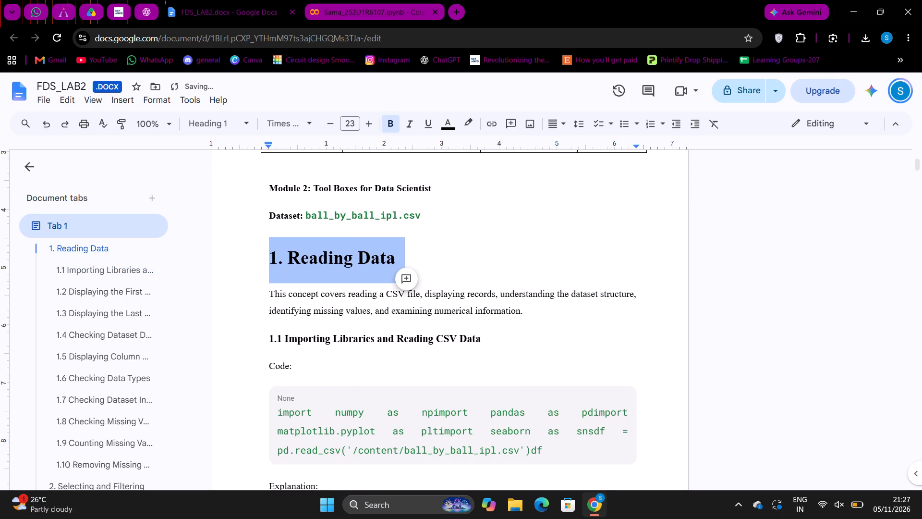
pyautogui.hotkey('ctrl', 'shift', ',')
pyautogui.hotkey('ctrl', 'shift', ',')
pyautogui.hotkey('ctrl', 'shift', ',')
pyautogui.hotkey('ctrl', 'shift', ',')
pyautogui.hotkey('ctrl', 'shift', ',')
pyautogui.hotkey('ctrl', 'shift', ',')
pyautogui.hotkey('ctrl', 'shift', ',')
pyautogui.hotkey('ctrl', 'shift', ',')
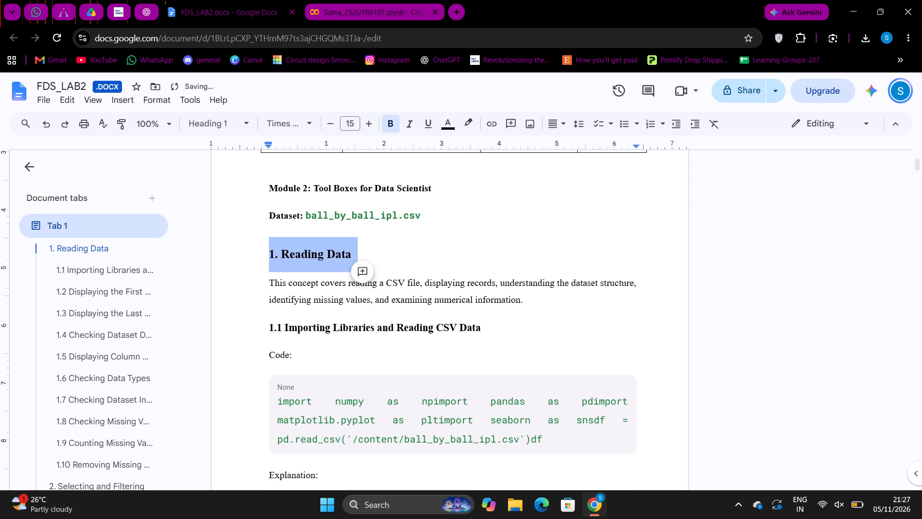
pyautogui.hotkey('ctrl', 'shift', ',')
# Increase the font size of the "Module 2: Tool Boxes for Data Scientist" and Dataset lines to 14.
pyautogui.click(348, 188)
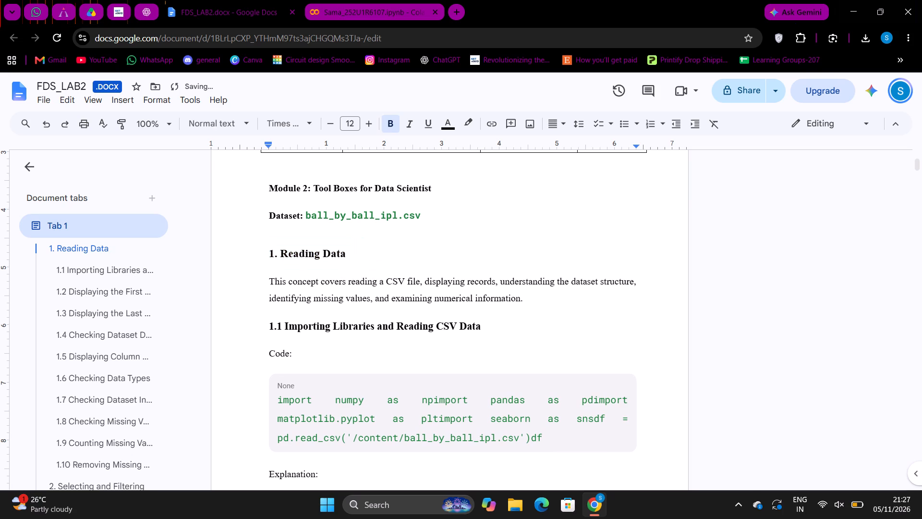
pyautogui.moveTo(459, 231); pyautogui.dragTo(274, 190)
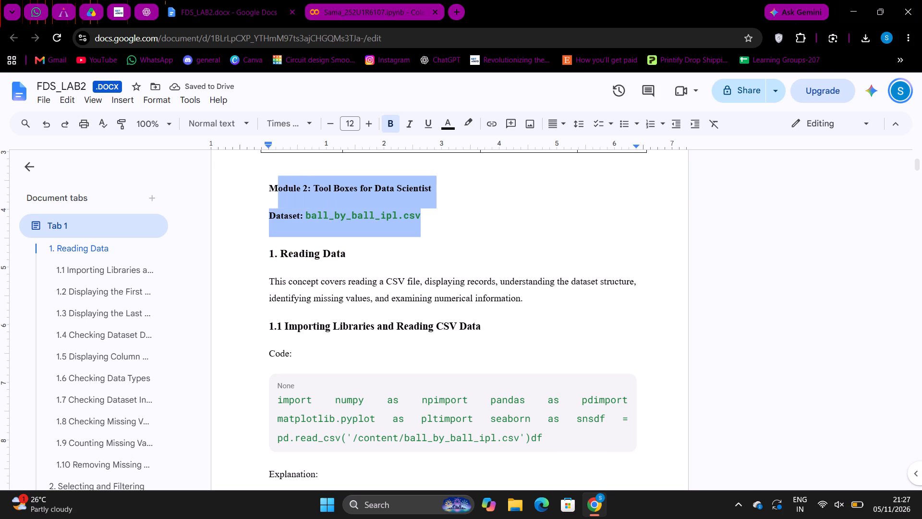
pyautogui.moveTo(274, 190); pyautogui.dragTo(266, 189)
pyautogui.hotkey('ctrl', 'shift', '.')
pyautogui.hotkey('ctrl', 'shift', '.')
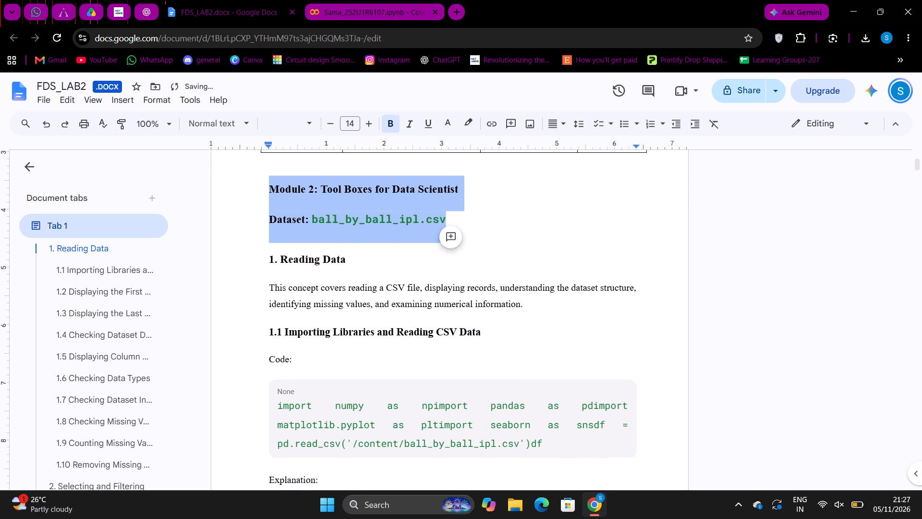
pyautogui.click(272, 242)
# Tighten the line spacing of the Module 2 title, the Dataset line and the "1. Reading Data" heading.
pyautogui.moveTo(317, 258); pyautogui.dragTo(329, 201)
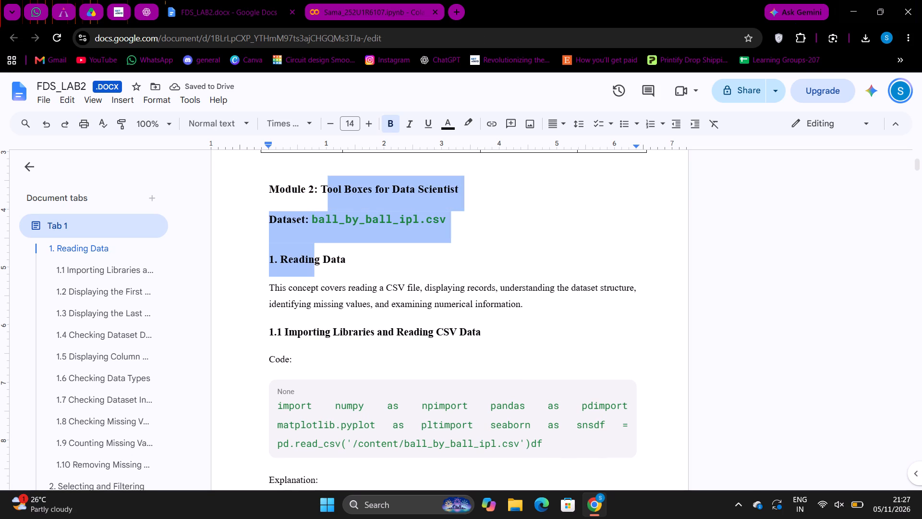
pyautogui.moveTo(329, 201); pyautogui.dragTo(329, 201)
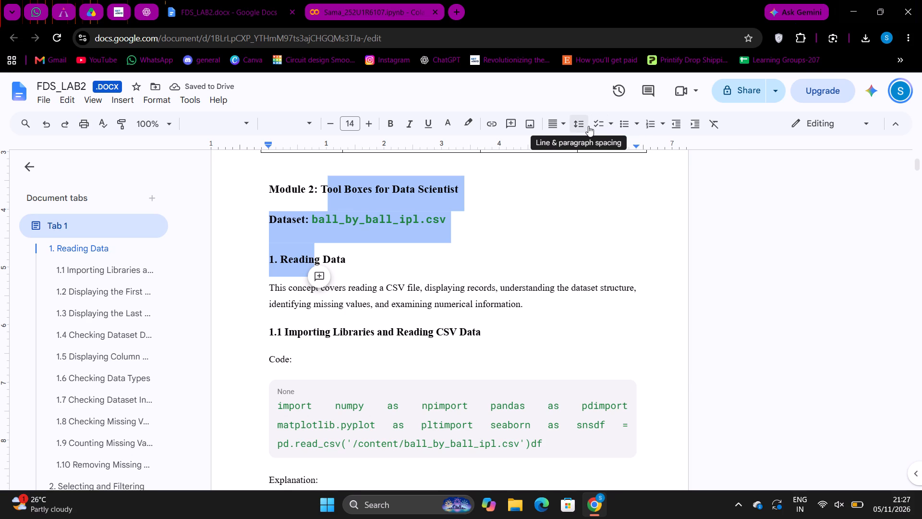
pyautogui.click(586, 125)
pyautogui.click(605, 151)
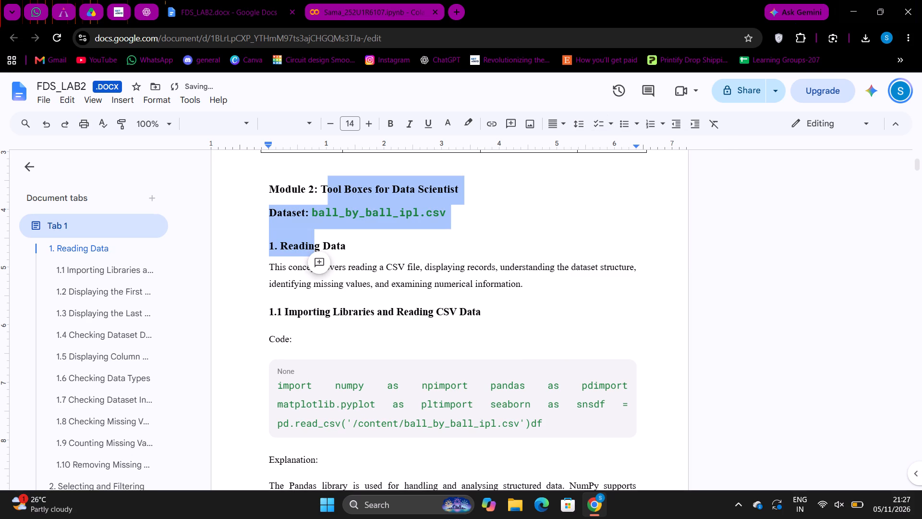
pyautogui.click(443, 208)
# Delete the code block under "1.1 Importing Libraries and Reading CSV Data", leaving an empty line between "Code:" and "Explanation:".
pyautogui.scroll(-1, 359, 251)
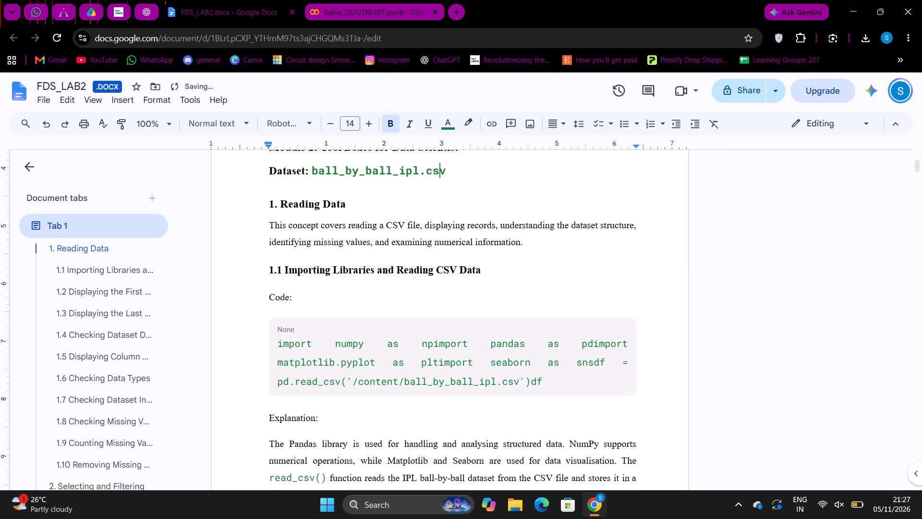
pyautogui.click(356, 270)
pyautogui.click(362, 242)
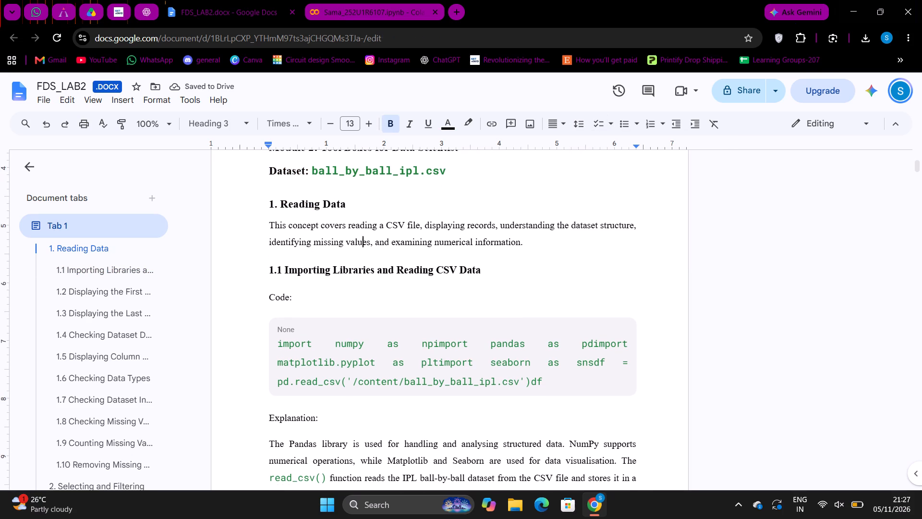
pyautogui.scroll(-1, 378, 337)
pyautogui.click(417, 306)
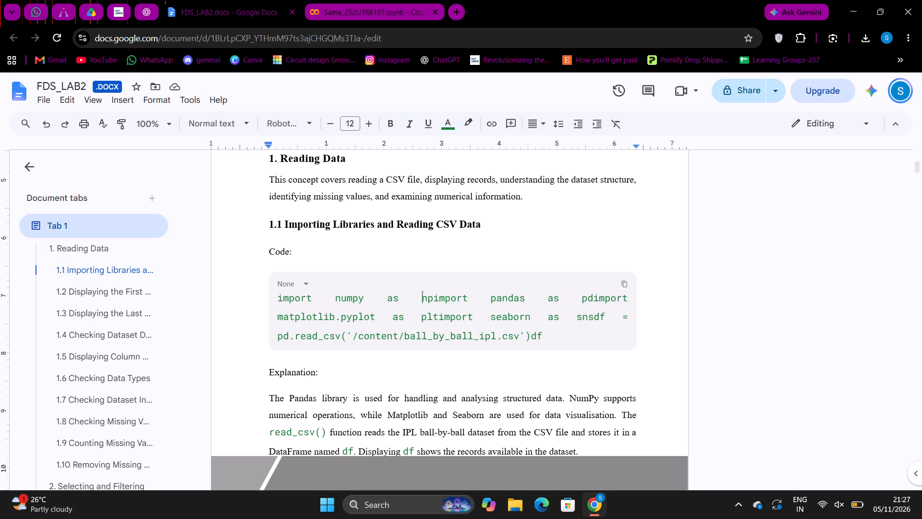
pyautogui.moveTo(271, 274); pyautogui.dragTo(394, 314)
pyautogui.moveTo(656, 329); pyautogui.dragTo(292, 276)
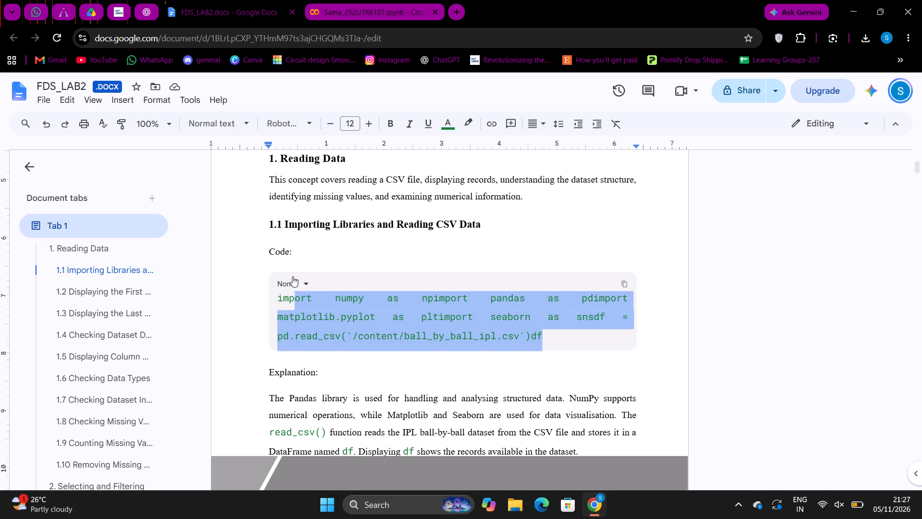
pyautogui.moveTo(292, 276); pyautogui.dragTo(284, 267)
pyautogui.click(317, 268)
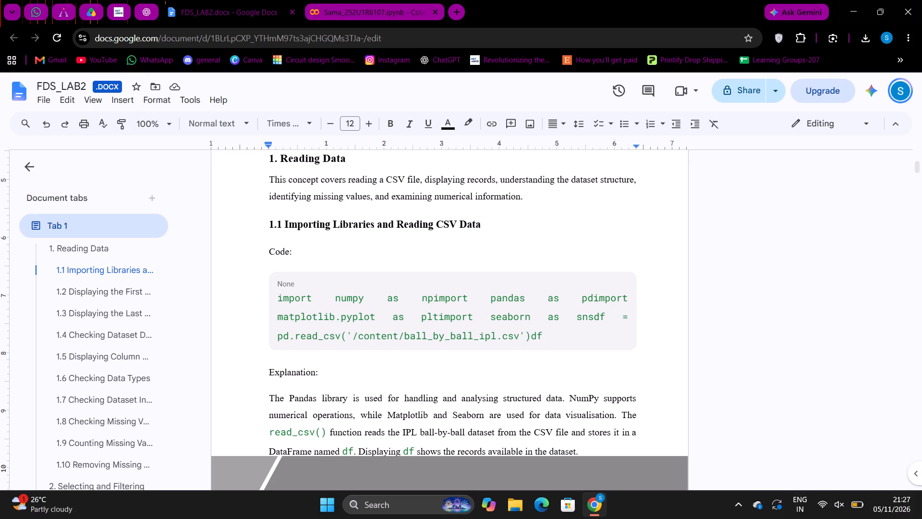
pyautogui.moveTo(308, 252); pyautogui.dragTo(339, 309)
pyautogui.press('BackSpace')
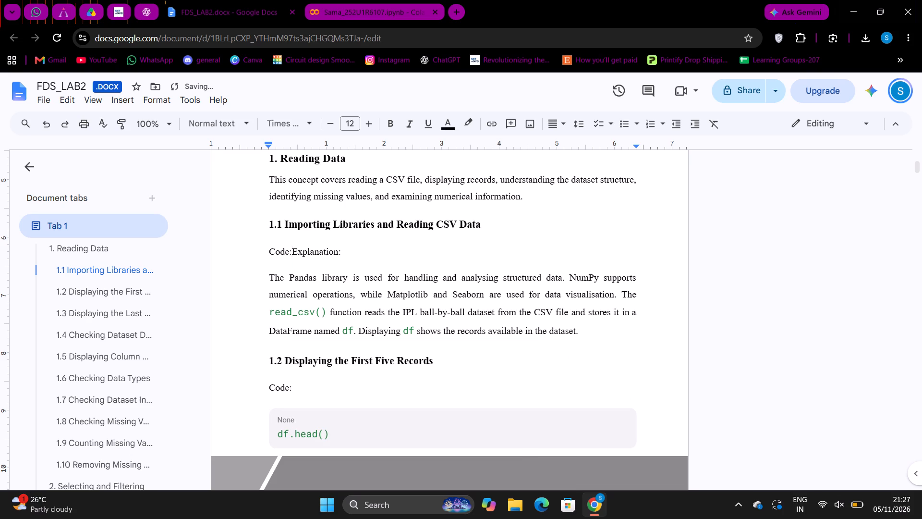
pyautogui.press('Return')
pyautogui.press('Return')
pyautogui.press('Up')
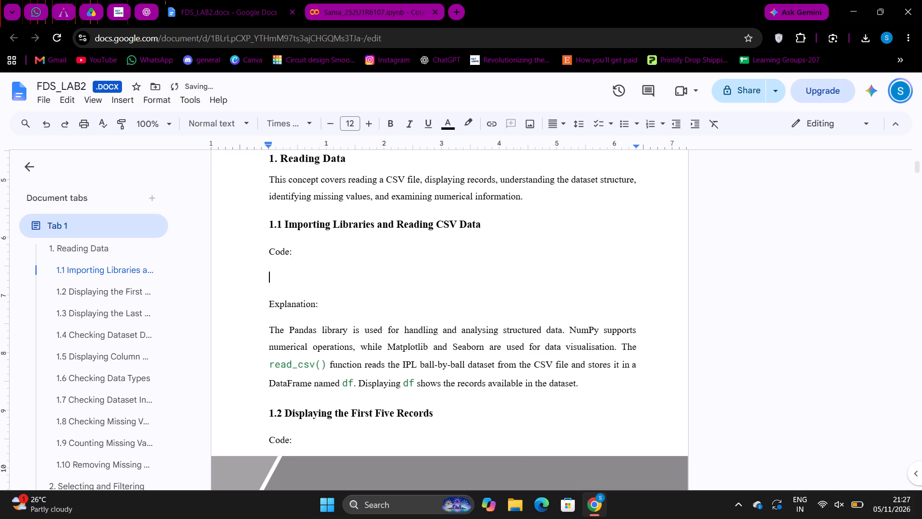
# Insert two empty lines before the "1.2 Displaying the First Five Records" heading so that it starts on the next page.
pyautogui.scroll(-1, 359, 290)
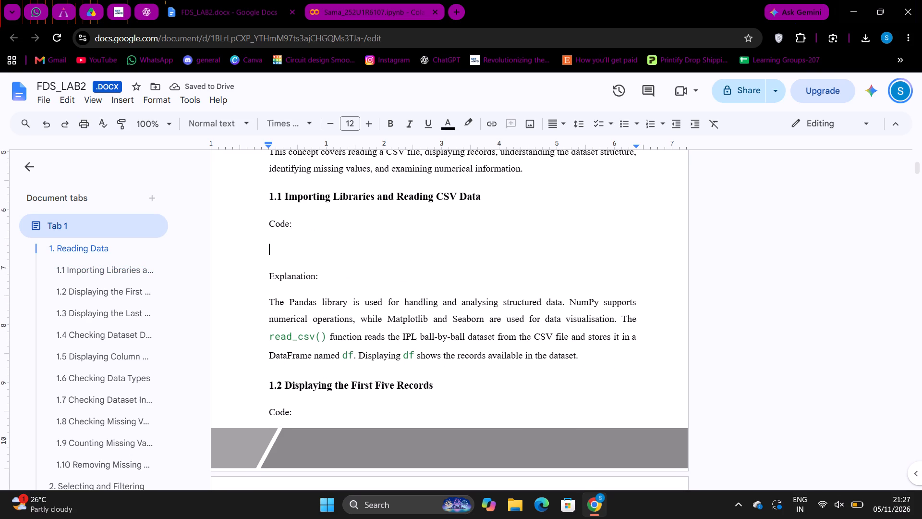
pyautogui.scroll(-5, 315, 251)
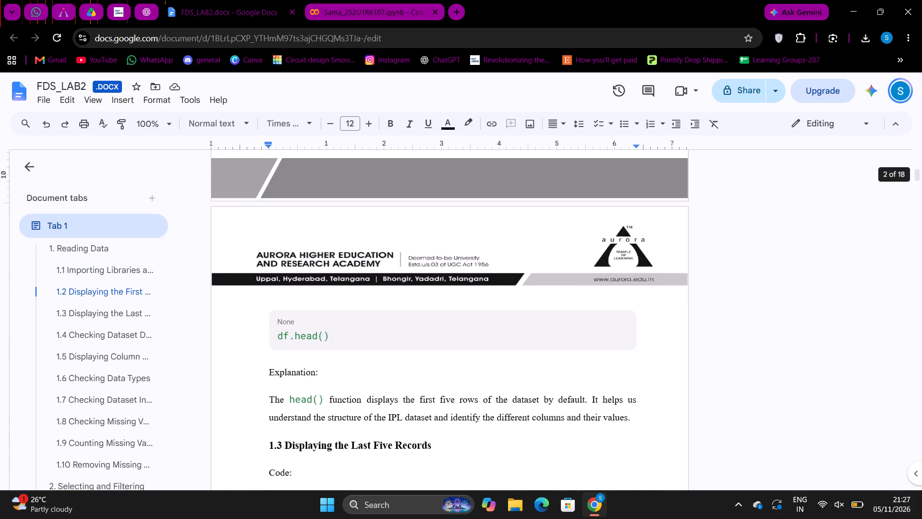
pyautogui.scroll(2, 315, 251)
pyautogui.scroll(-1, 315, 251)
pyautogui.scroll(1, 315, 251)
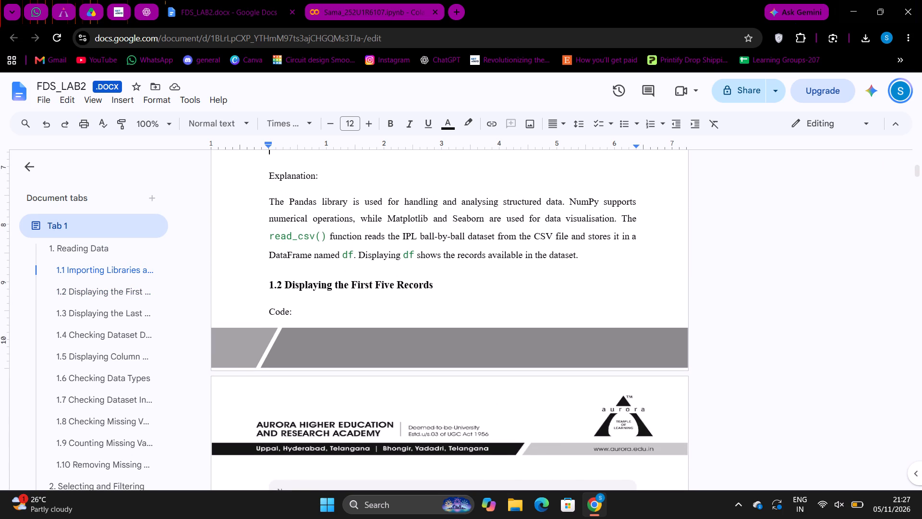
pyautogui.click(271, 286)
pyautogui.press('Return')
pyautogui.press('Return')
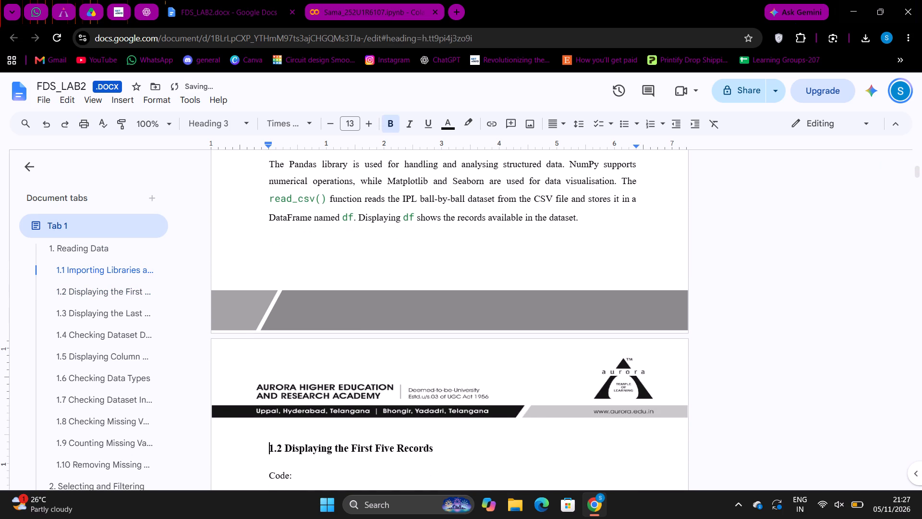
# Open FDS_LAB2.docx from the Drive FDS folder in a second browser tab and return to the original document tab.
pyautogui.click(92, 0)
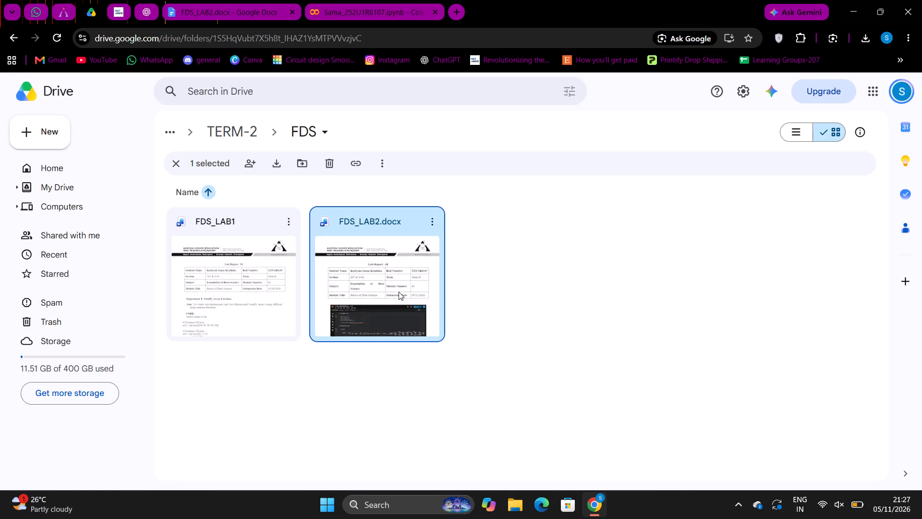
pyautogui.doubleClick(399, 292)
pyautogui.click(348, 0)
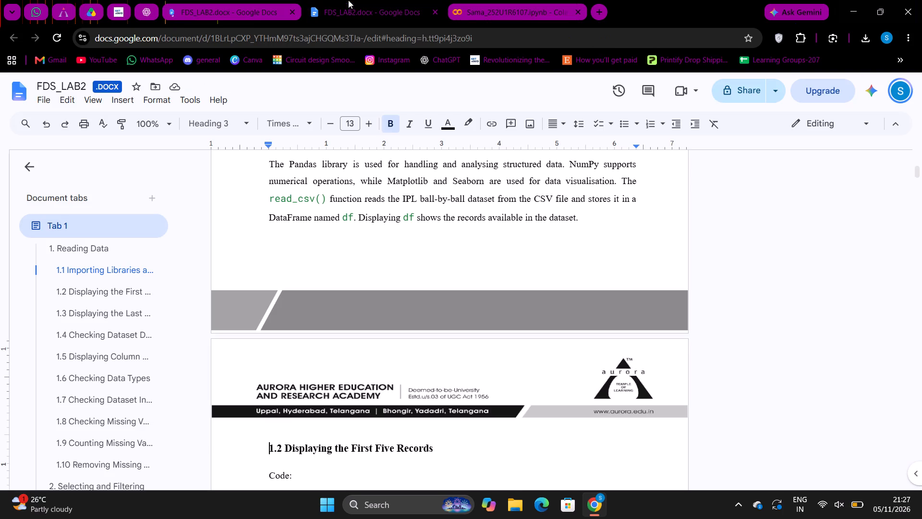
# Set the font of the entire document to Times New Roman and place the cursor on the empty line under 1.1's "Code:" label.
pyautogui.scroll(3, 338, 277)
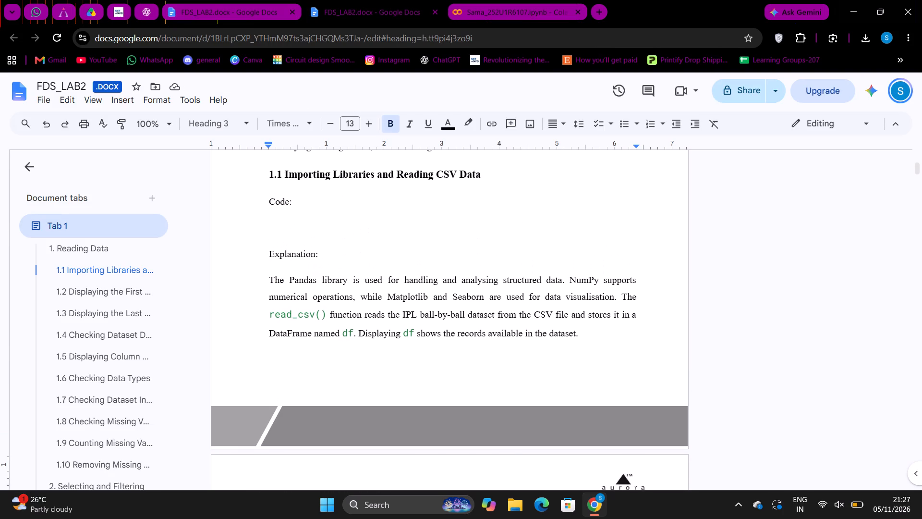
pyautogui.click(296, 319)
pyautogui.hotkey('ctrl', 'a')
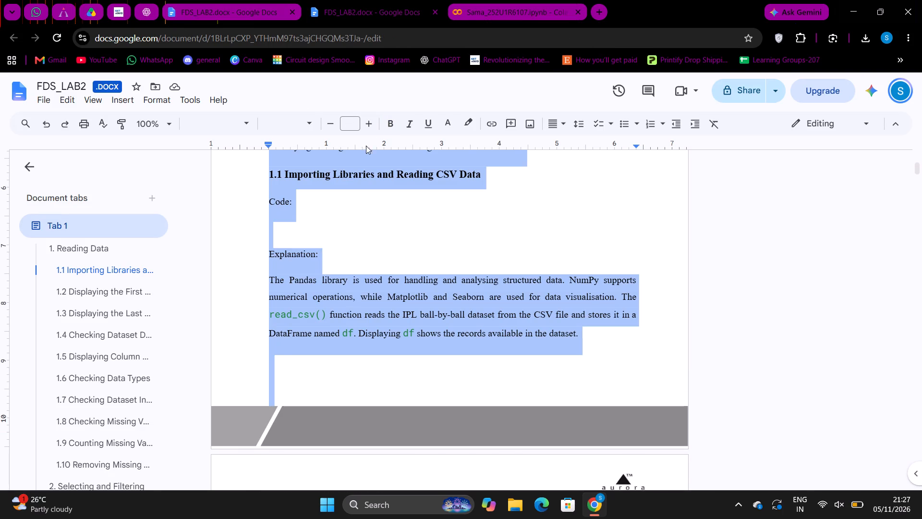
pyautogui.click(288, 129)
pyautogui.click(308, 194)
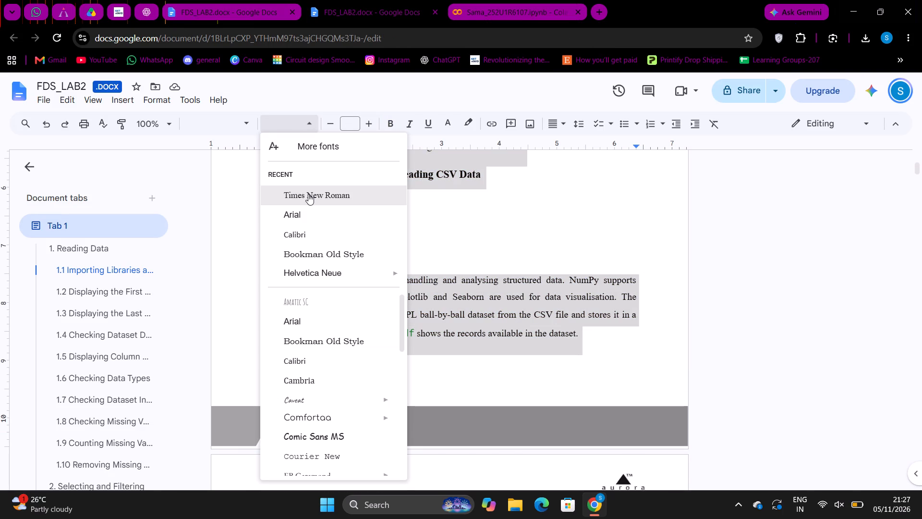
pyautogui.click(397, 240)
pyautogui.scroll(1, 397, 240)
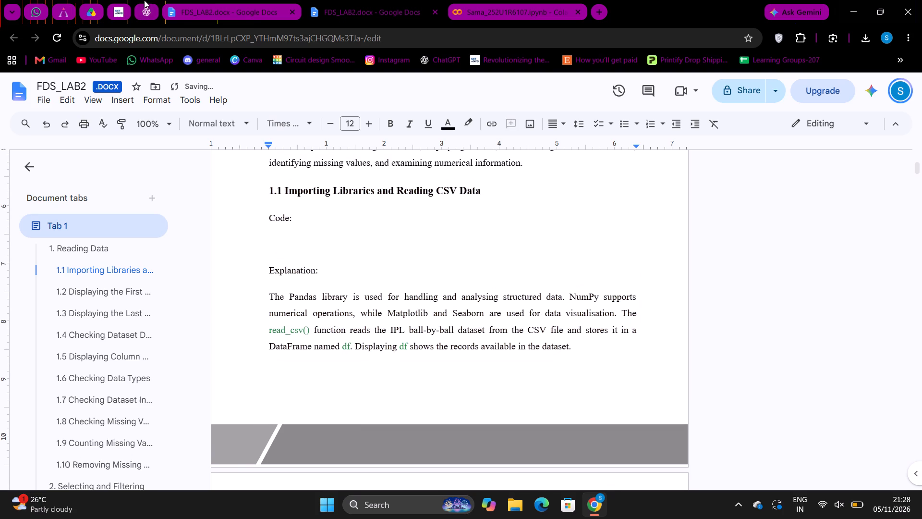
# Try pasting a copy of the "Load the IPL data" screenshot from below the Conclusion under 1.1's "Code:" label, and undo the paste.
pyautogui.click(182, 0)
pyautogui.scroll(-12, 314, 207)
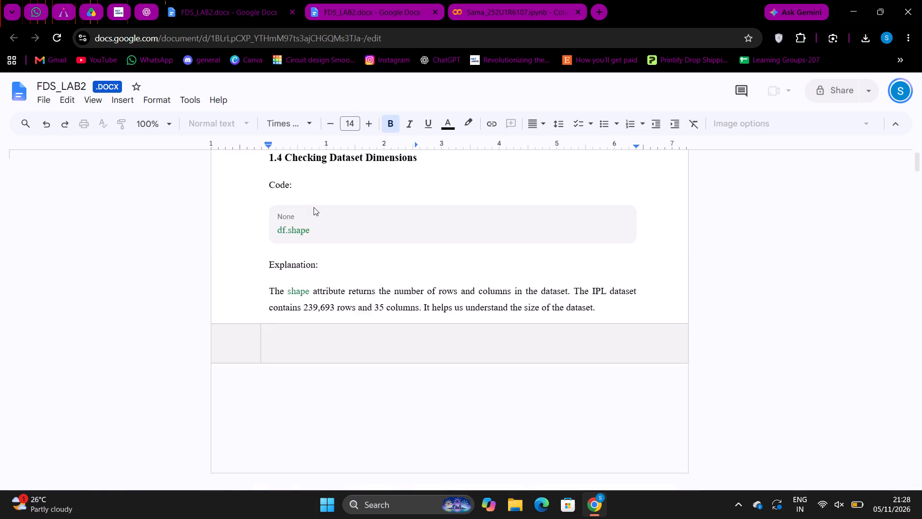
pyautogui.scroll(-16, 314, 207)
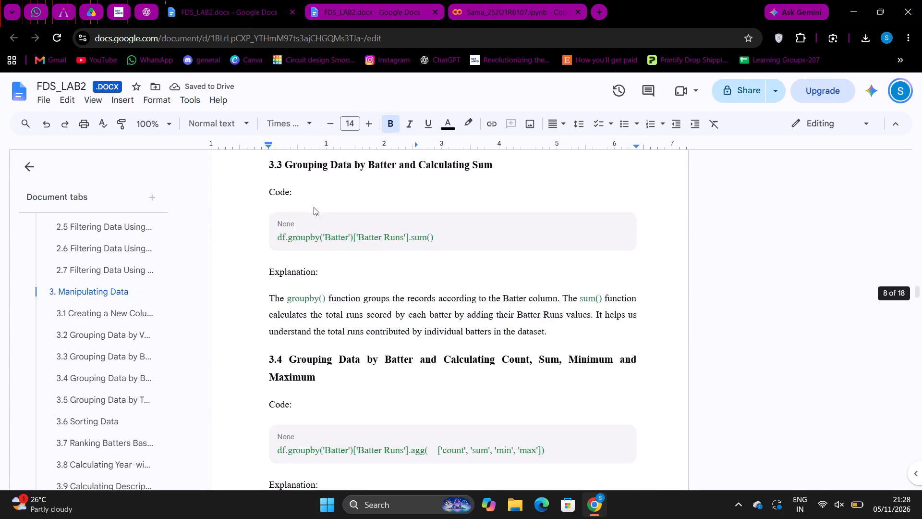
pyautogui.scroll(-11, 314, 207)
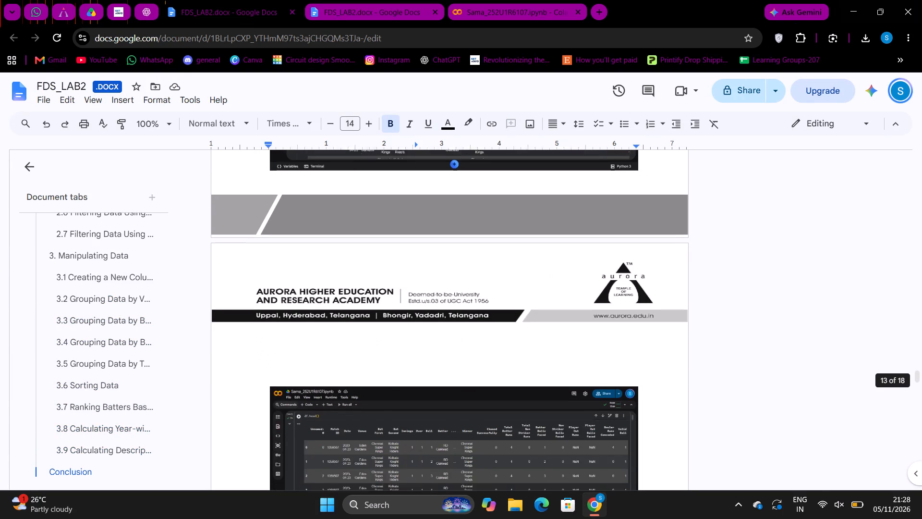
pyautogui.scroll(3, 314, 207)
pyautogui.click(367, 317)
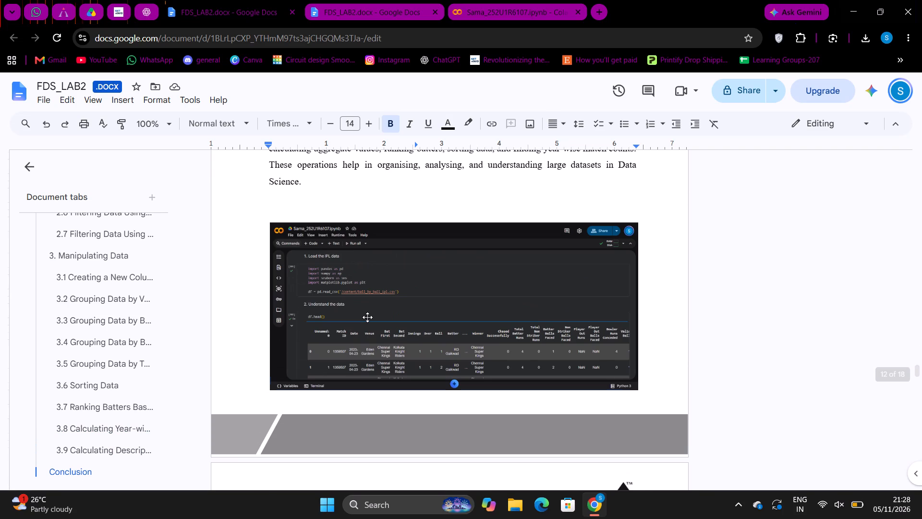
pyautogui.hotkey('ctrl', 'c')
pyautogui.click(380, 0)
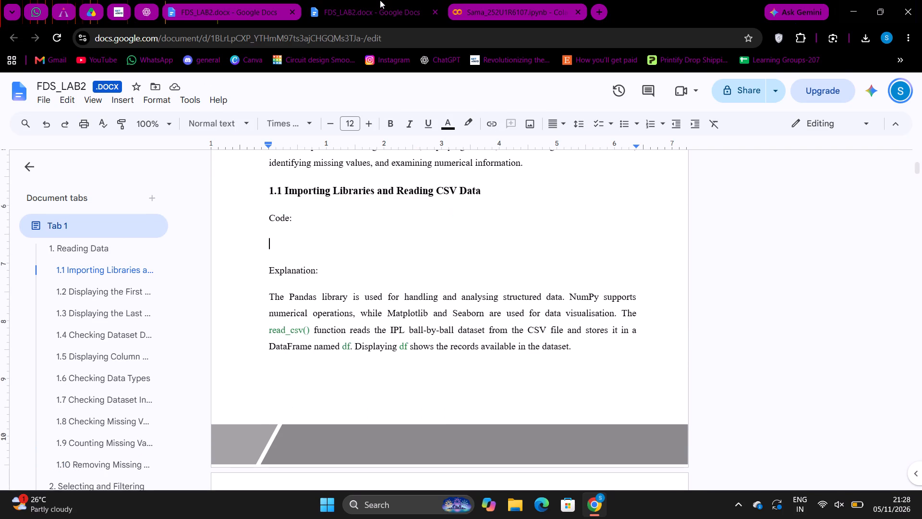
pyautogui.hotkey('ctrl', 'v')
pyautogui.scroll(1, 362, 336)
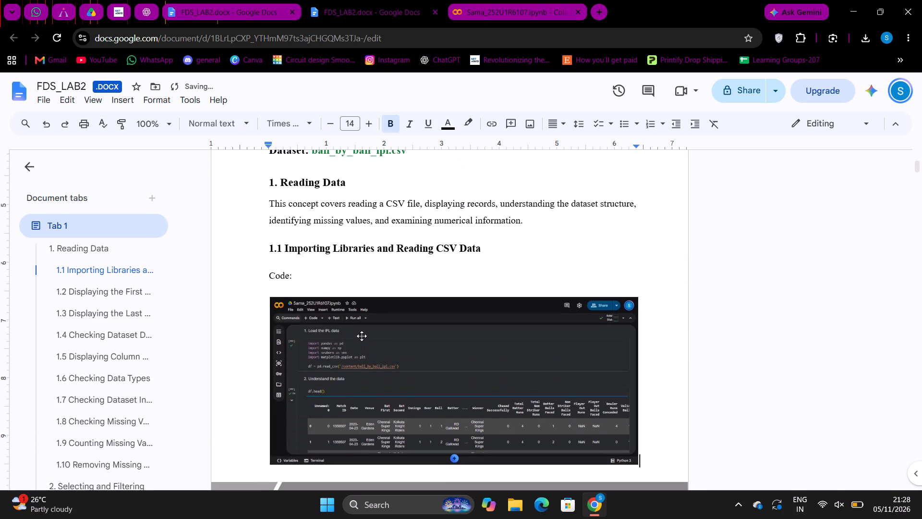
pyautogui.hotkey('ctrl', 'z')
# Move the "Load the IPL data" screenshot from below the Conclusion to the empty line under 1.1's "Code:" label, using both document tabs.
pyautogui.click(230, 0)
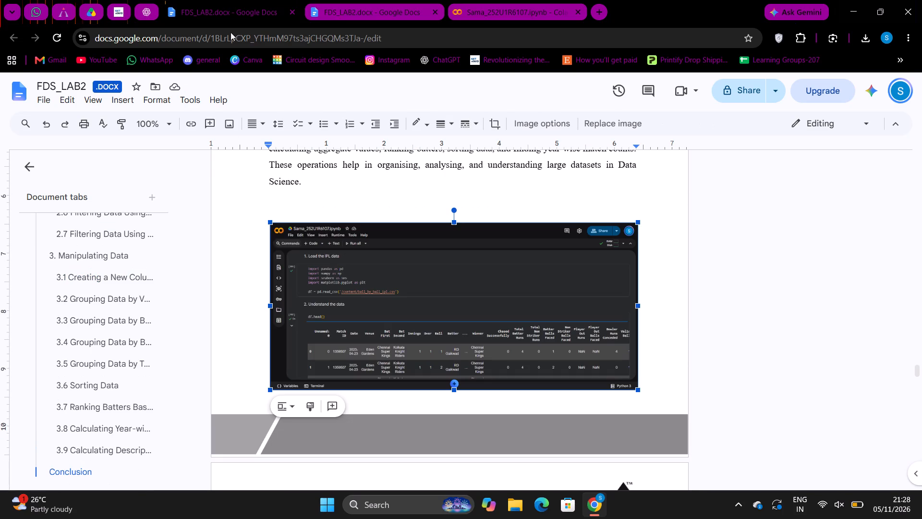
pyautogui.click(361, 261)
pyautogui.hotkey('ctrl', 'x')
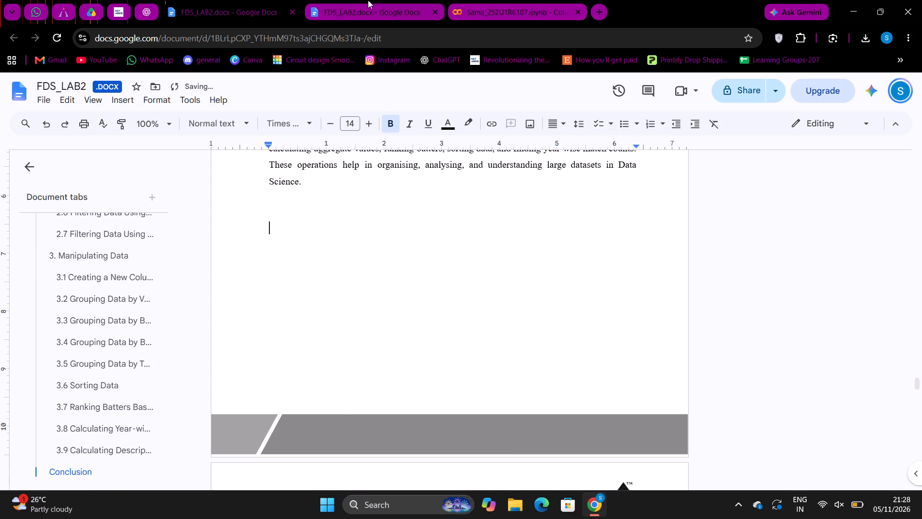
pyautogui.click(368, 0)
pyautogui.scroll(1, 349, 269)
pyautogui.hotkey('ctrl', 'v')
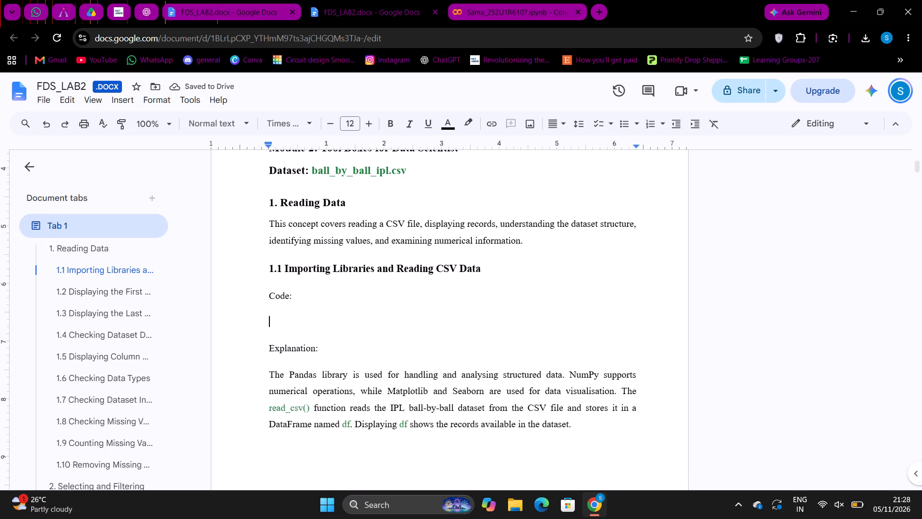
# Delete the two empty lines before the "1.2 Displaying the First Five Records" heading.
pyautogui.scroll(-2, 398, 373)
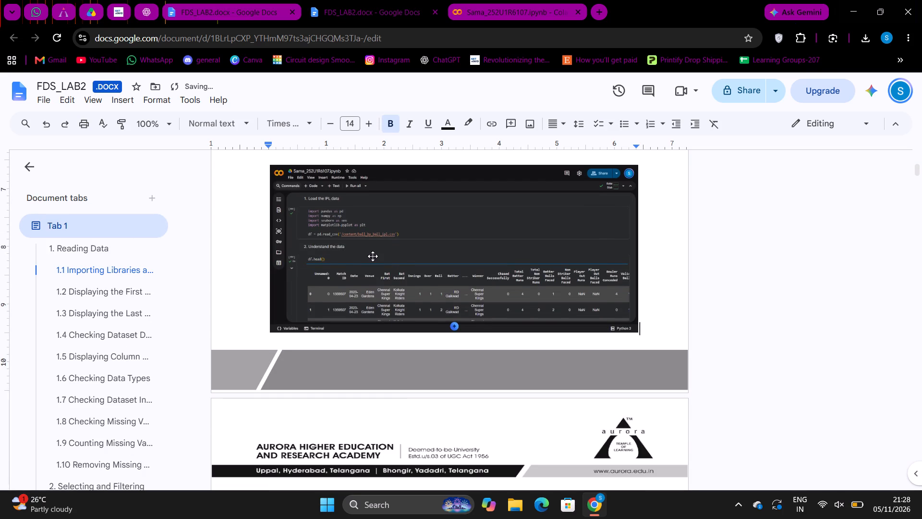
pyautogui.scroll(-3, 373, 256)
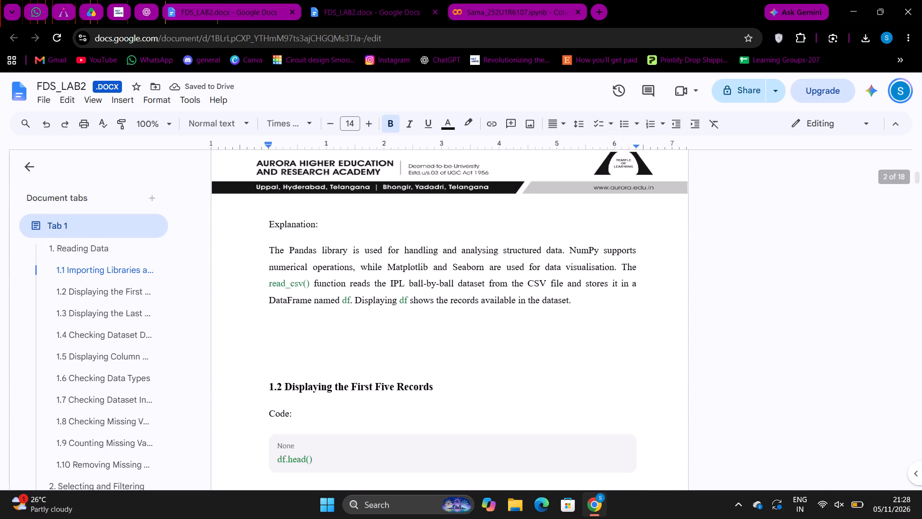
pyautogui.click(316, 363)
pyautogui.press('BackSpace')
pyautogui.press('BackSpace')
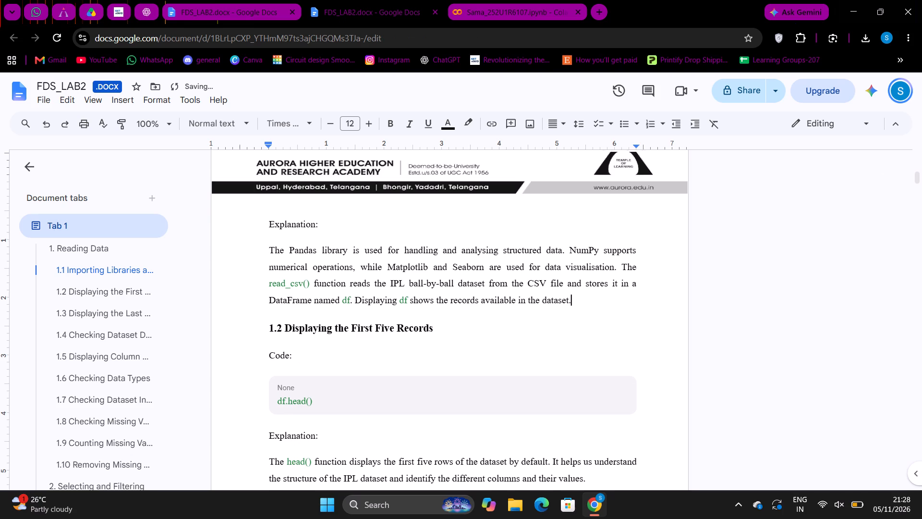
# Copy the df.head() code in section 1.2 and delete its code block.
pyautogui.moveTo(303, 354); pyautogui.dragTo(315, 387)
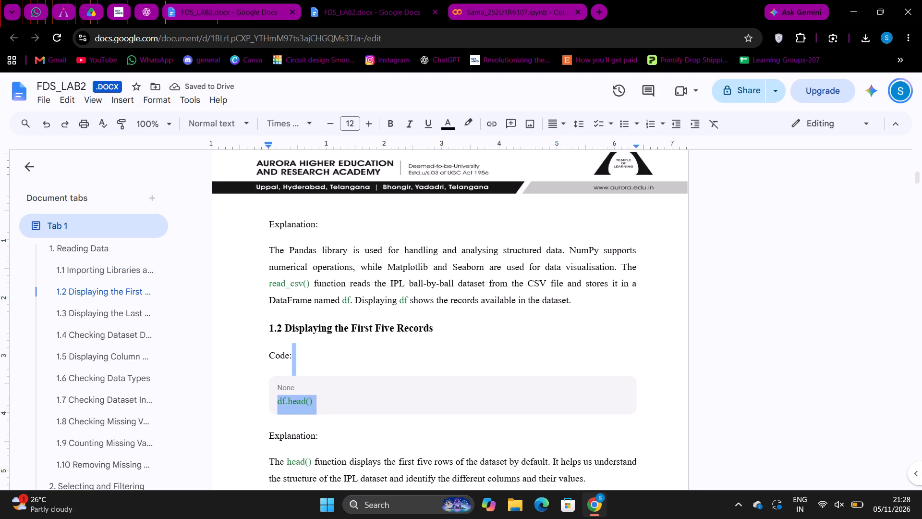
pyautogui.moveTo(315, 387); pyautogui.dragTo(368, 384)
pyautogui.click(316, 408)
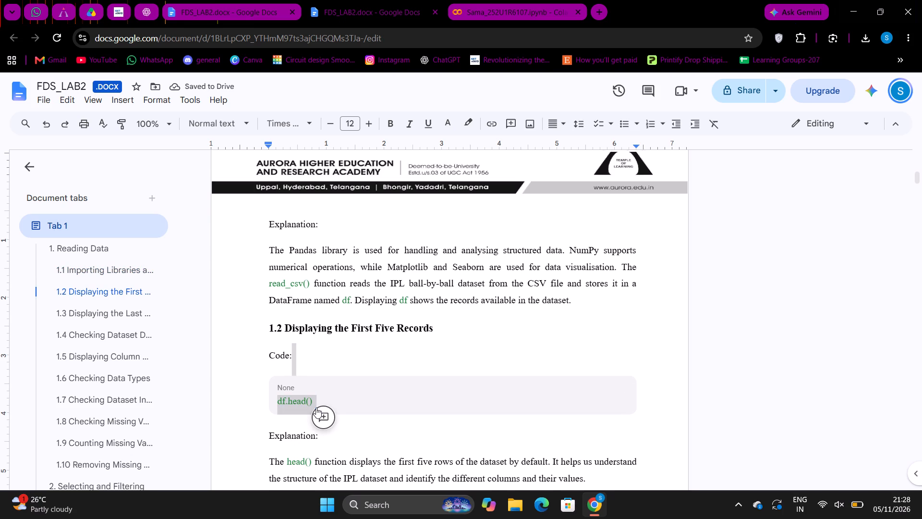
pyautogui.click(306, 402)
pyautogui.doubleClick(306, 402)
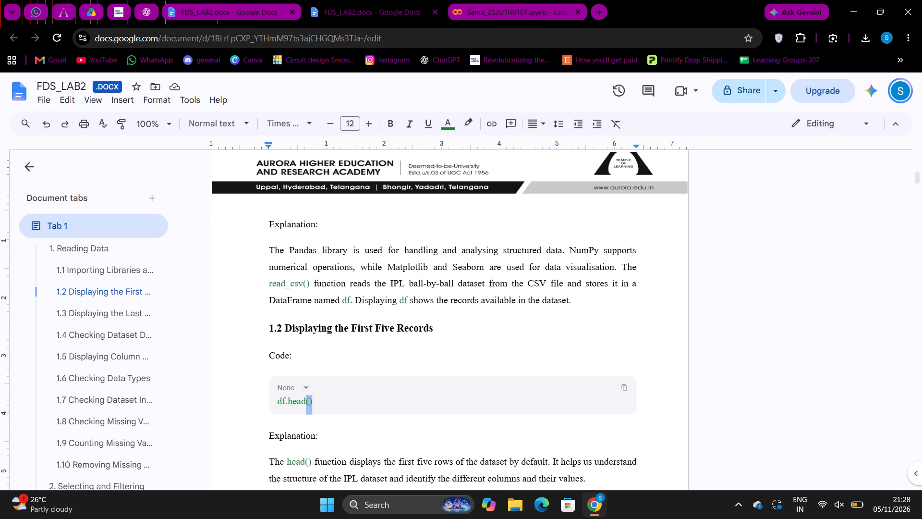
pyautogui.tripleClick(306, 402)
pyautogui.hotkey('ctrl', 'c')
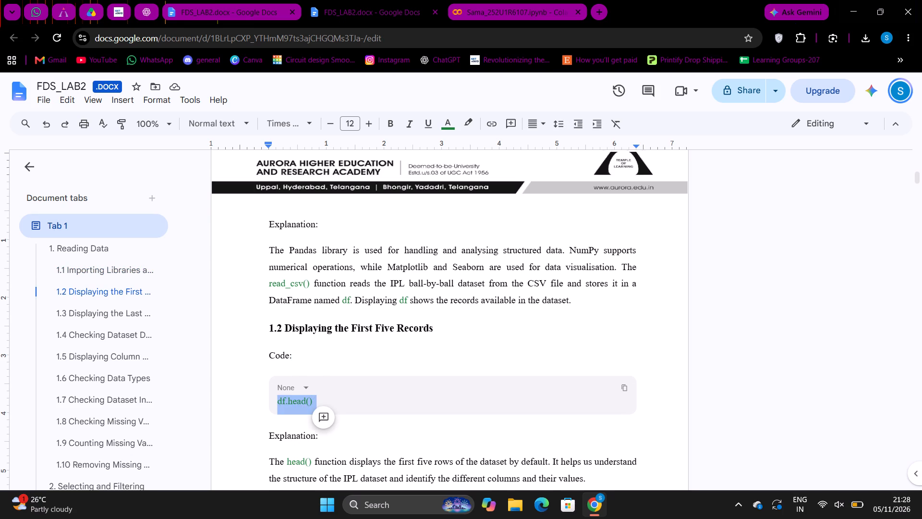
pyautogui.moveTo(323, 352); pyautogui.dragTo(349, 406)
pyautogui.press('BackSpace')
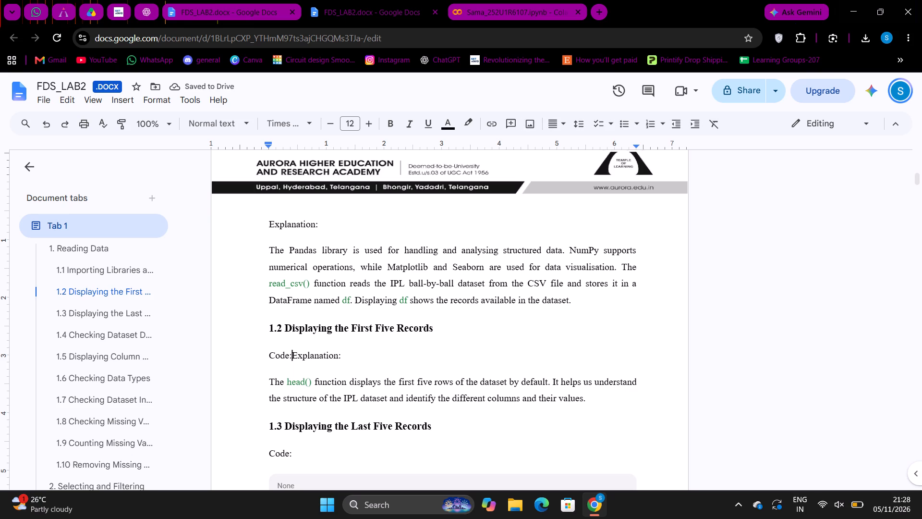
# Put "Explanation:" on its own line in section 1.2 and paste df.head() after "Code:" with a space between.
pyautogui.hotkey('shift', 'Return')
pyautogui.press('Up')
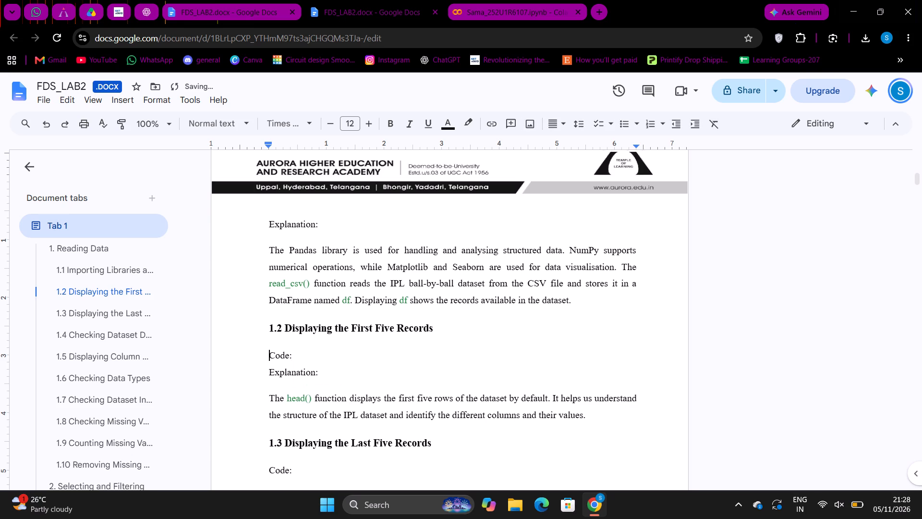
pyautogui.press('Right')
pyautogui.press('Right')
pyautogui.press('Right')
pyautogui.press('Right')
pyautogui.press('Right')
pyautogui.press('space')
pyautogui.hotkey('ctrl', 'v')
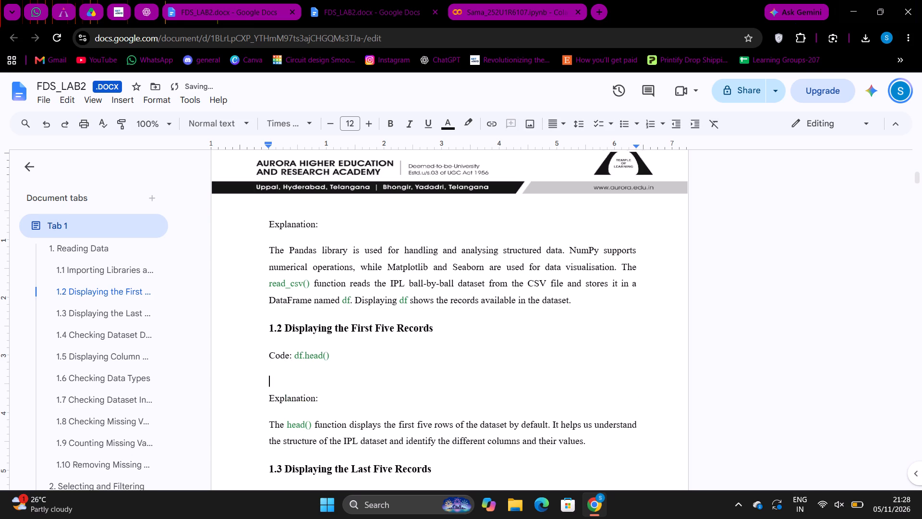
# Move the df.head() output screenshot from below the Conclusion to the empty line above 1.2's "Explanation:", using both document tabs.
pyautogui.click(246, 0)
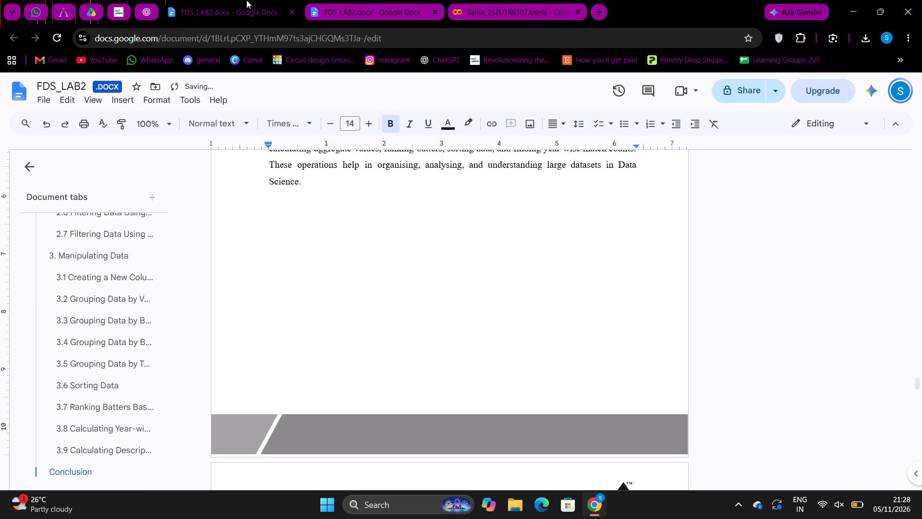
pyautogui.scroll(-5, 361, 280)
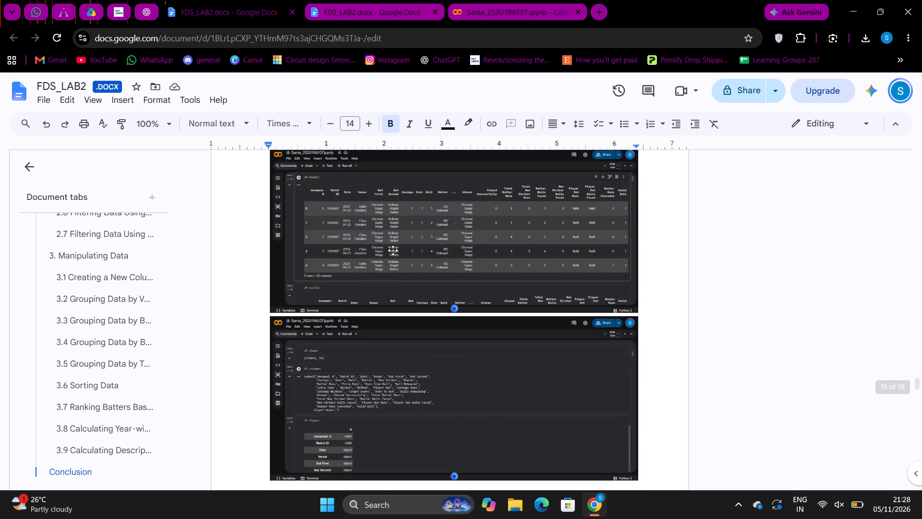
pyautogui.click(393, 250)
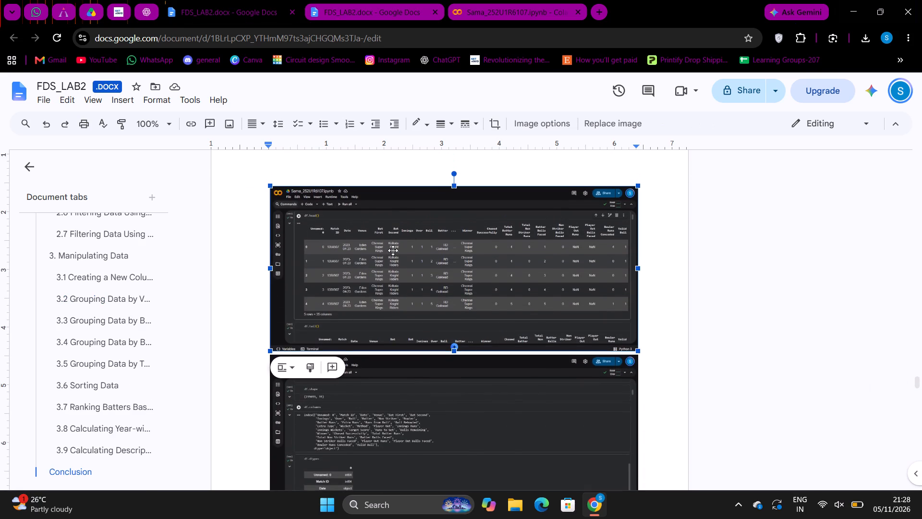
pyautogui.hotkey('ctrl', 'x')
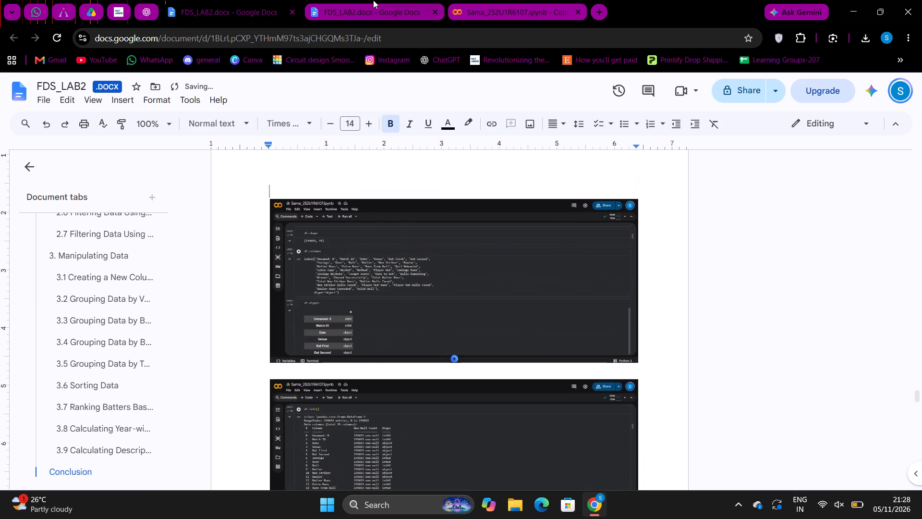
pyautogui.click(373, 0)
pyautogui.hotkey('ctrl', 'v')
# Copy df.tail() beside 1.3's "Code:" label, delete its code block, and leave the cursor on an empty line above "Explanation:".
pyautogui.scroll(-1, 380, 223)
pyautogui.scroll(-2, 352, 358)
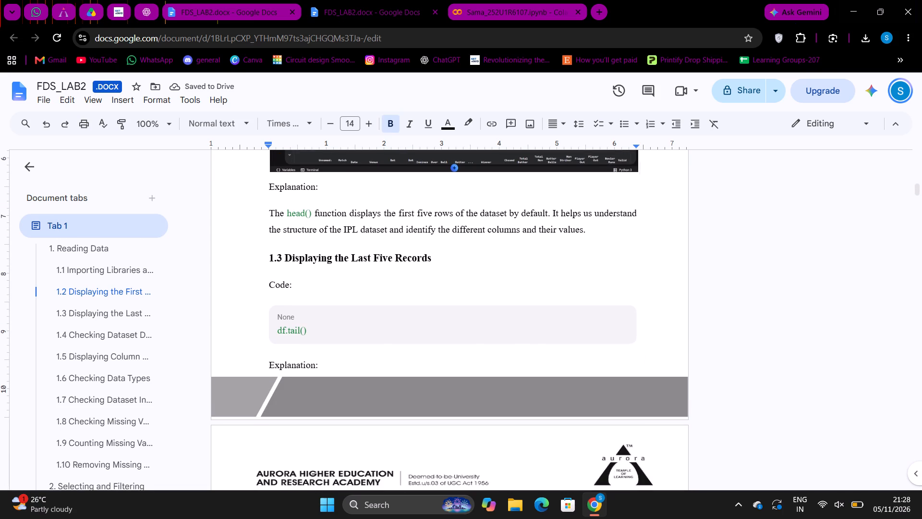
pyautogui.tripleClick(290, 329)
pyautogui.hotkey('ctrl', 'c')
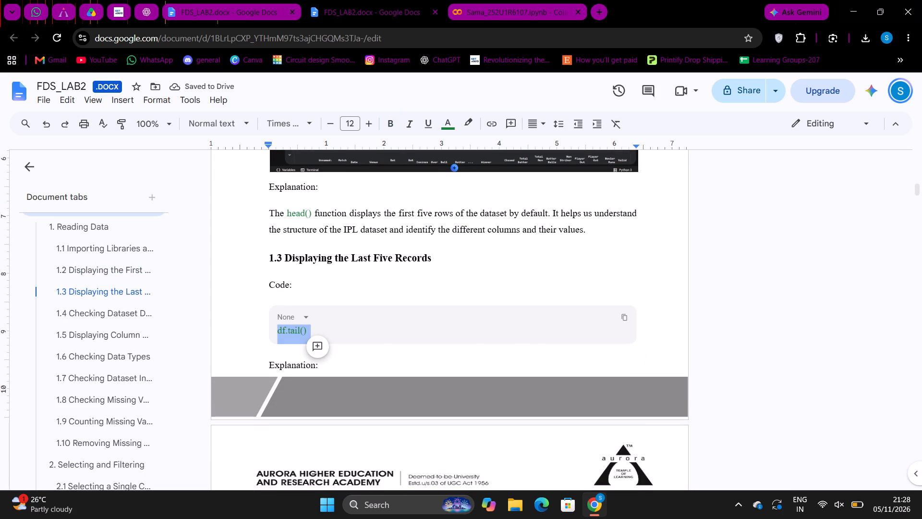
pyautogui.click(305, 288)
pyautogui.hotkey('ctrl', 'v')
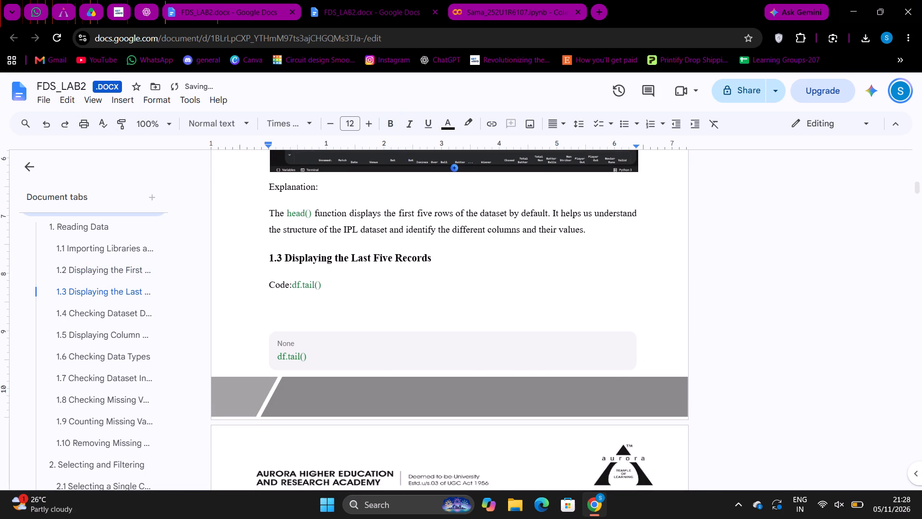
pyautogui.moveTo(285, 318); pyautogui.dragTo(329, 348)
pyautogui.press('BackSpace')
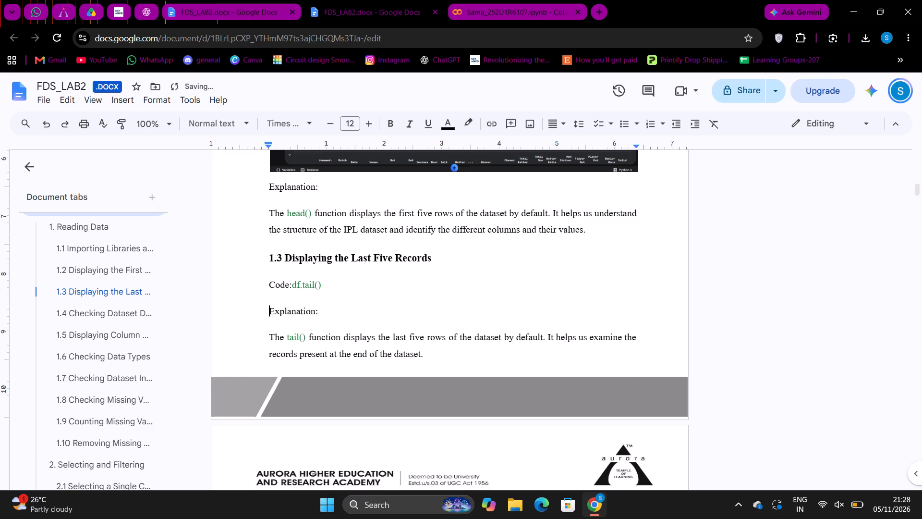
pyautogui.press('Return')
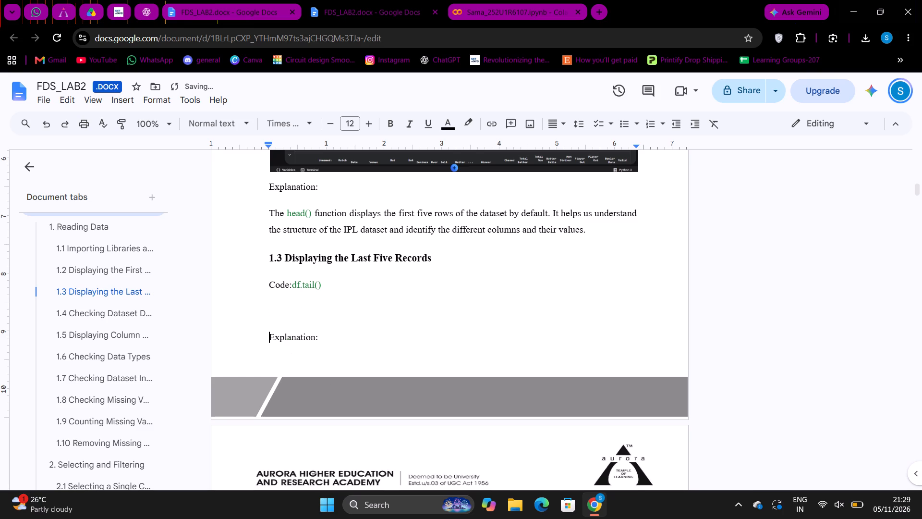
pyautogui.press('Up')
# Switch to the Colab notebook and capture a screenshot of the notebook area showing the complete df.tail() output.
pyautogui.click(484, 0)
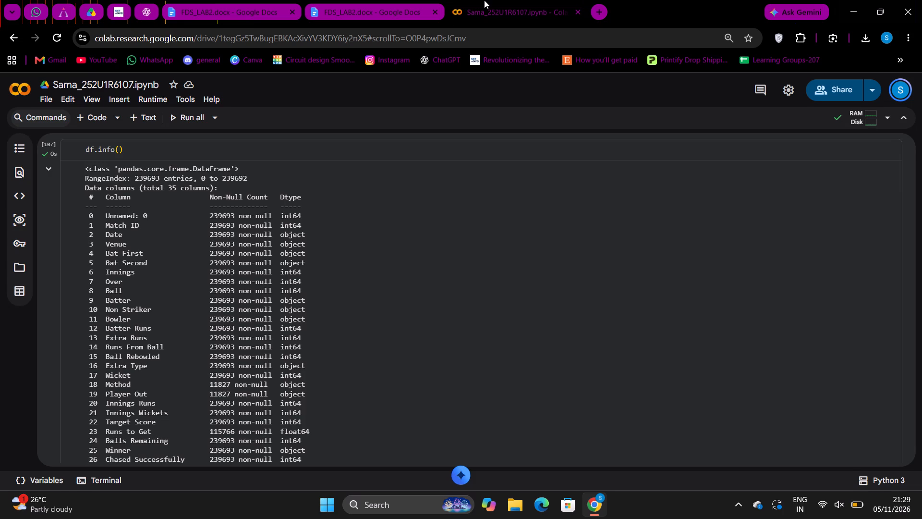
pyautogui.scroll(14, 326, 220)
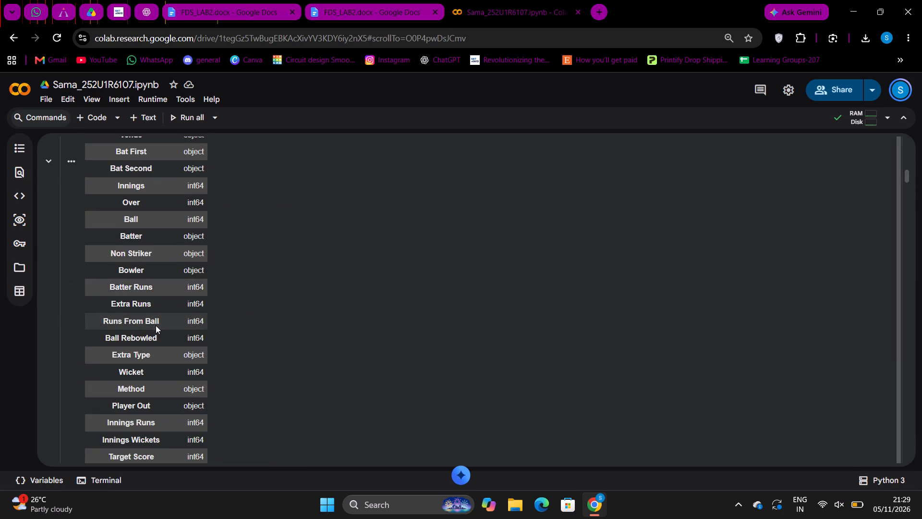
pyautogui.scroll(4, 156, 325)
pyautogui.scroll(6, 41, 258)
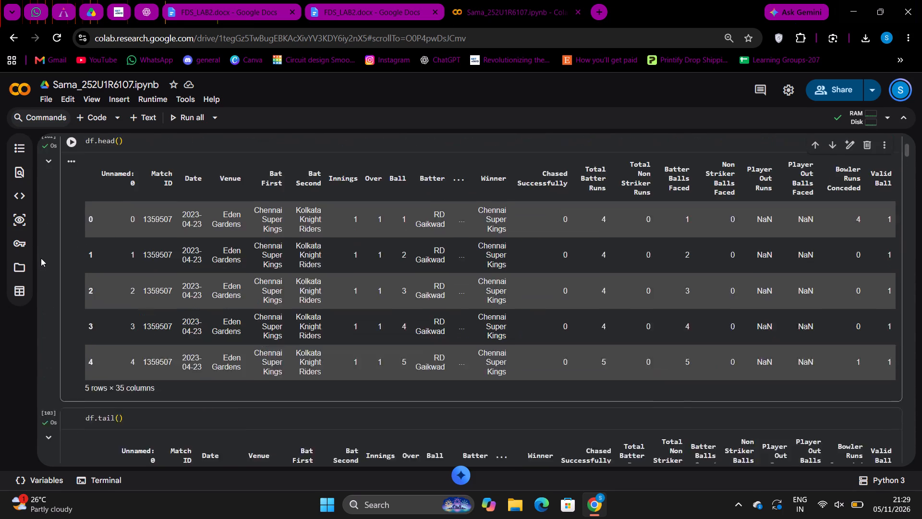
pyautogui.scroll(4, 41, 258)
pyautogui.scroll(-5, 41, 258)
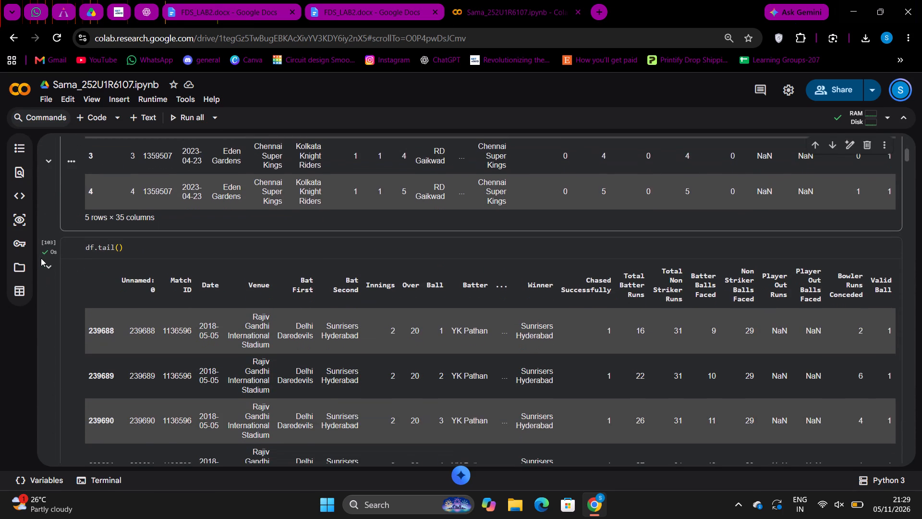
pyautogui.scroll(-2, 41, 258)
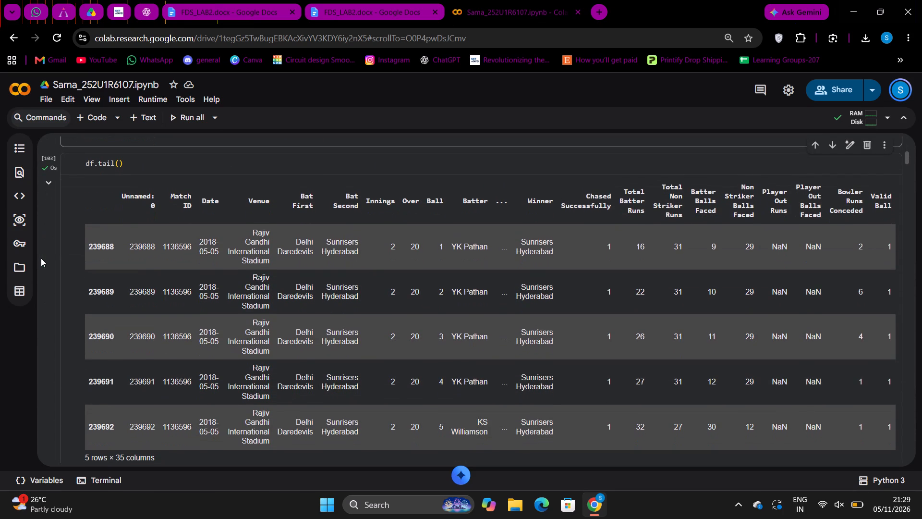
pyautogui.press('shift+super+s')
pyautogui.moveTo(0, 75); pyautogui.dragTo(83, 120)
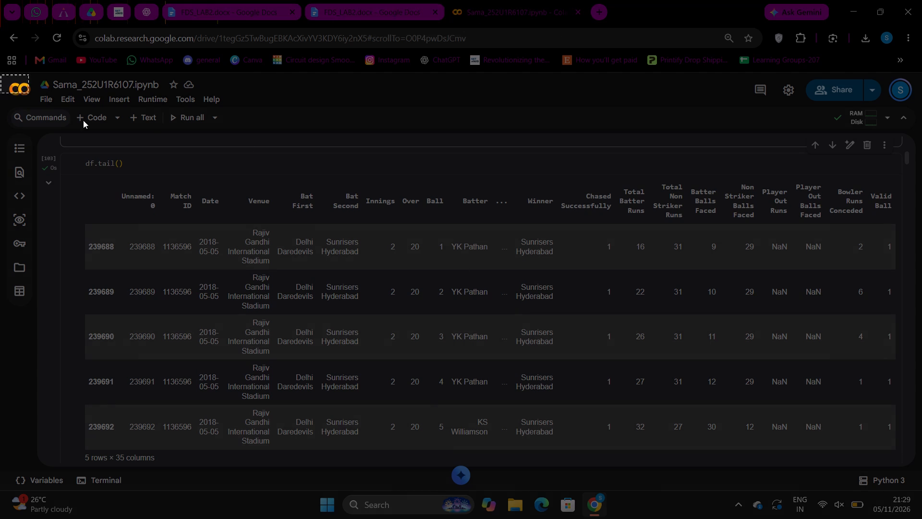
pyautogui.moveTo(83, 120); pyautogui.dragTo(921, 516)
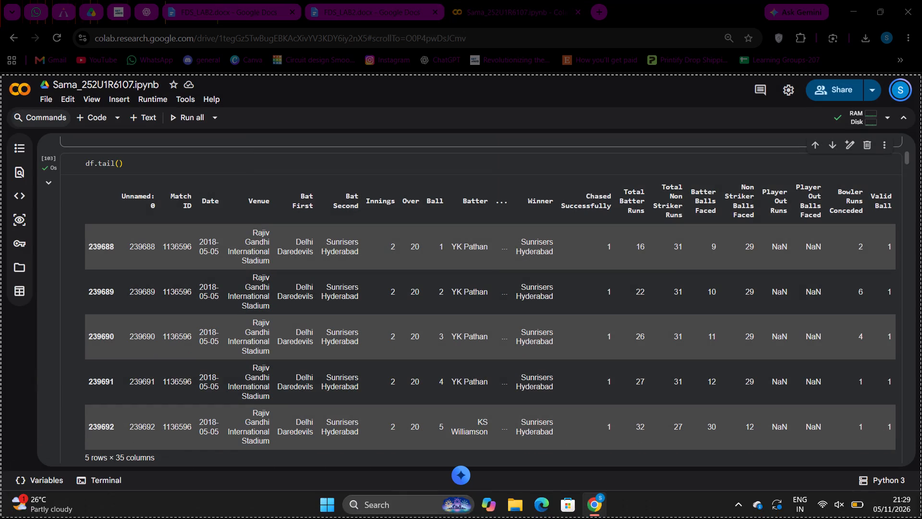
# Finish capturing the df.tail() output and paste the screenshot on the empty line above 1.3's "Explanation:" in the report.
pyautogui.moveTo(921, 516); pyautogui.dragTo(921, 489)
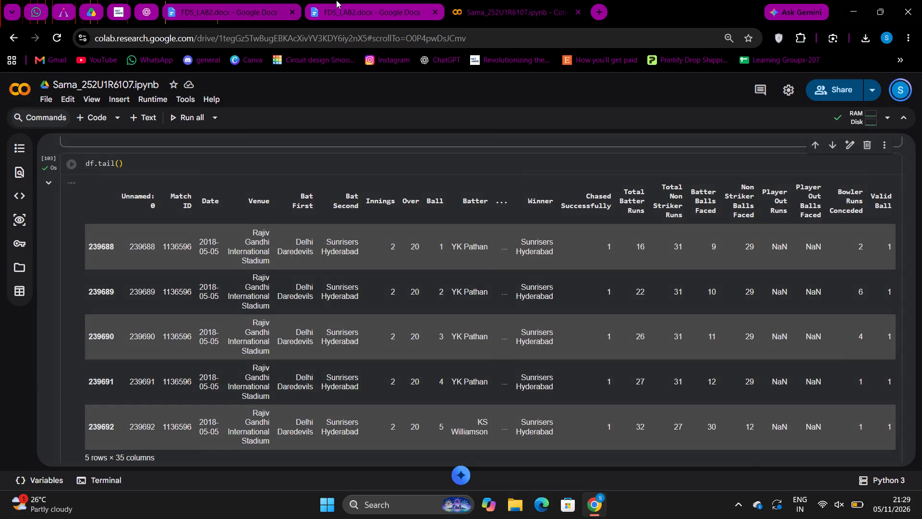
pyautogui.click(339, 0)
pyautogui.hotkey('ctrl', 'v')
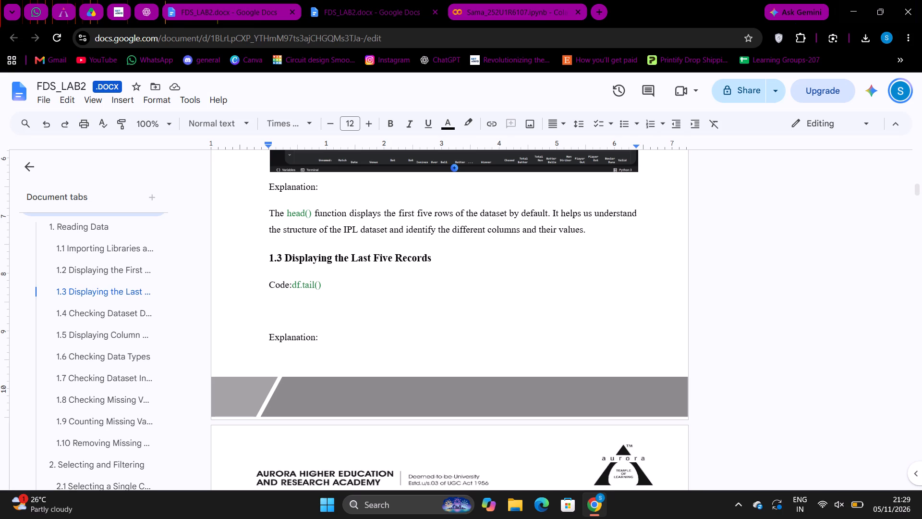
pyautogui.click(281, 316)
pyautogui.hotkey('ctrl', 'v')
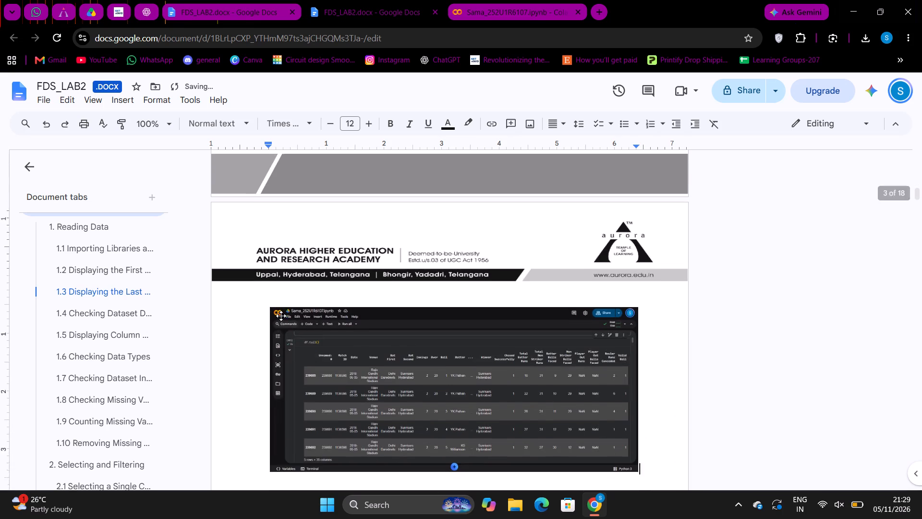
# Copy df.shape beside 1.4's "Code:" label with a space between, and delete its code block.
pyautogui.scroll(-1, 281, 316)
pyautogui.scroll(-2, 326, 304)
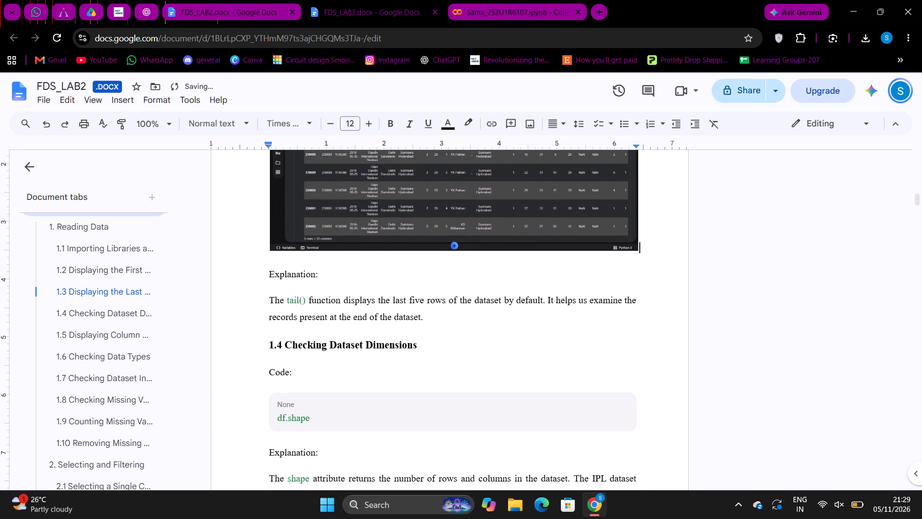
pyautogui.scroll(-1, 279, 308)
pyautogui.click(322, 268)
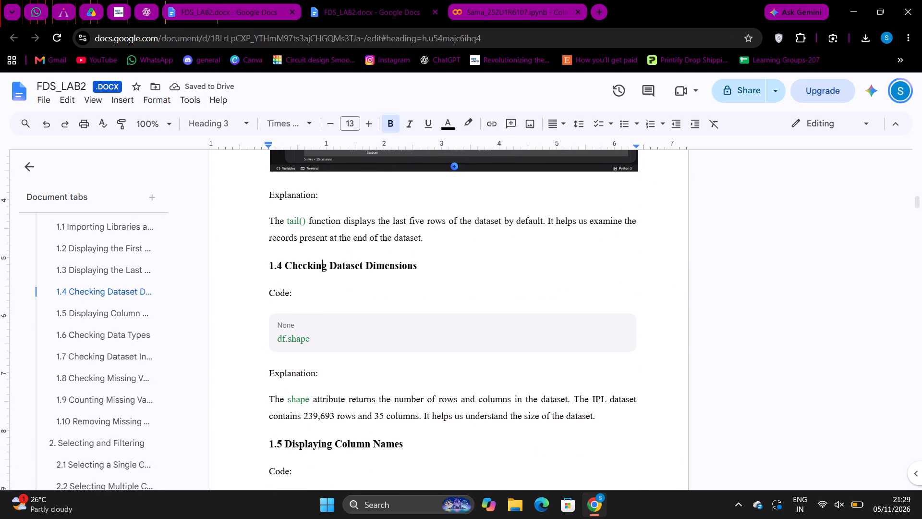
pyautogui.tripleClick(302, 341)
pyautogui.hotkey('ctrl', 'c')
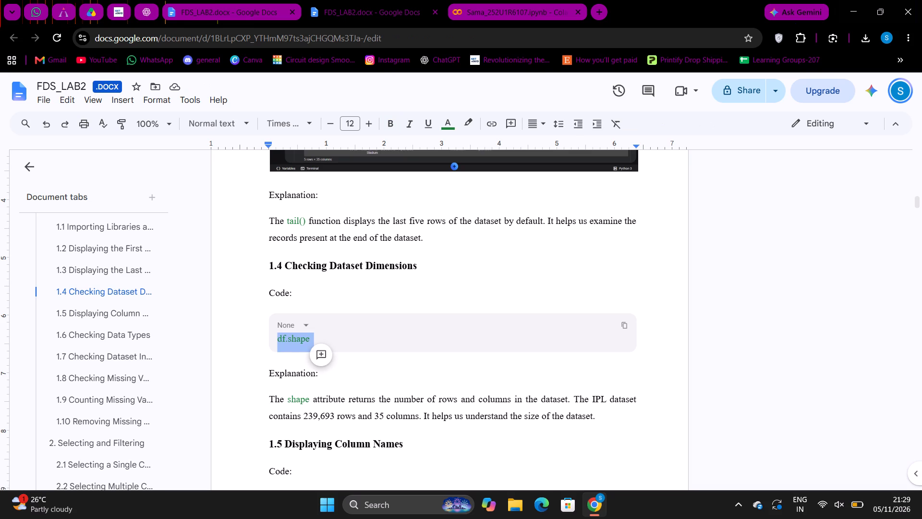
pyautogui.click(328, 298)
pyautogui.press('space')
pyautogui.hotkey('ctrl', 'v')
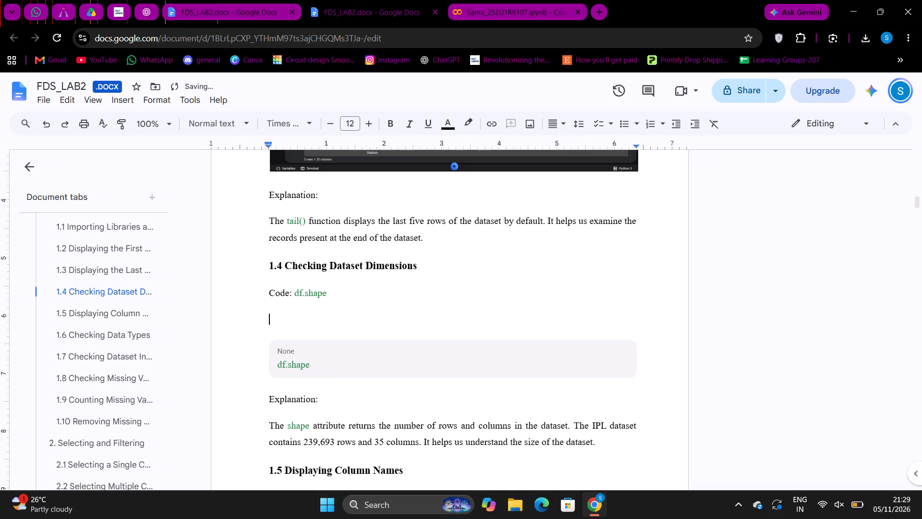
pyautogui.moveTo(264, 323); pyautogui.dragTo(329, 349)
pyautogui.press('BackSpace')
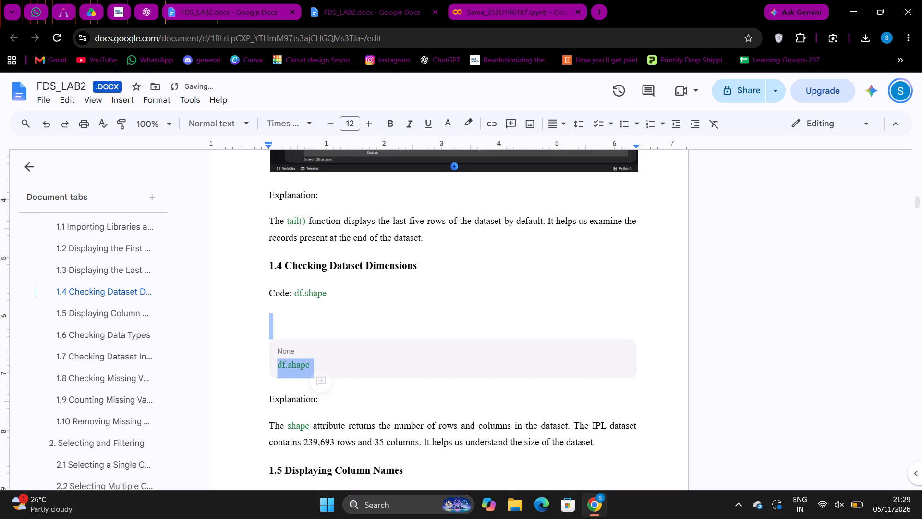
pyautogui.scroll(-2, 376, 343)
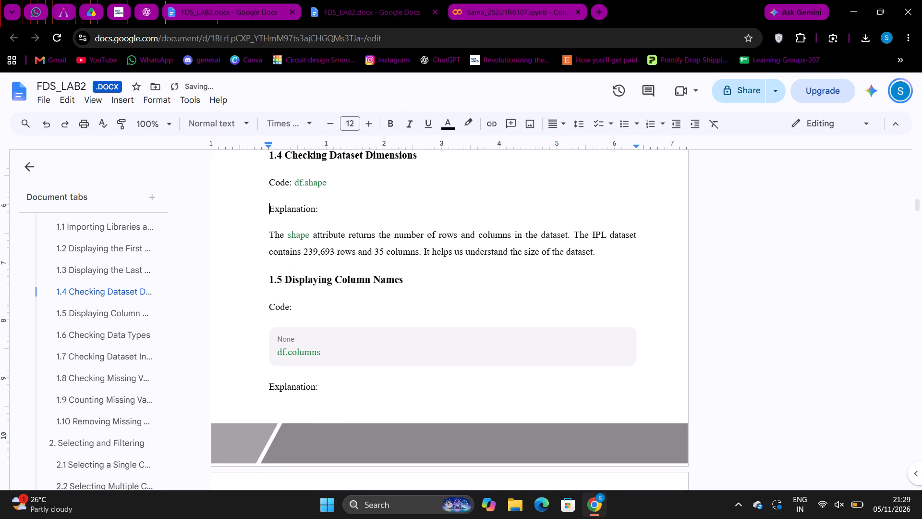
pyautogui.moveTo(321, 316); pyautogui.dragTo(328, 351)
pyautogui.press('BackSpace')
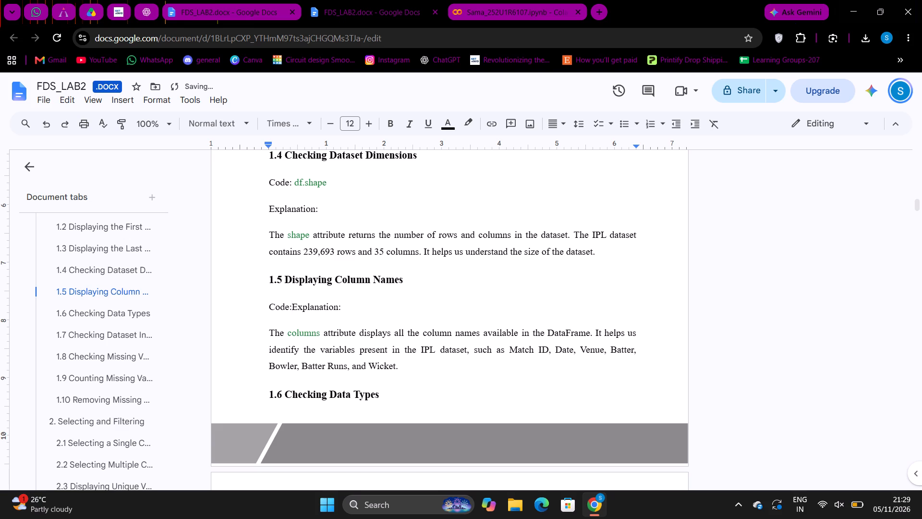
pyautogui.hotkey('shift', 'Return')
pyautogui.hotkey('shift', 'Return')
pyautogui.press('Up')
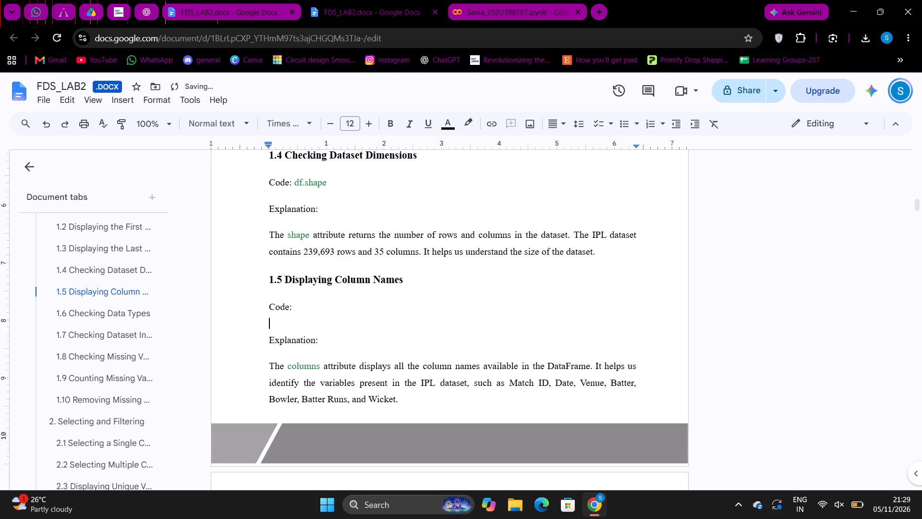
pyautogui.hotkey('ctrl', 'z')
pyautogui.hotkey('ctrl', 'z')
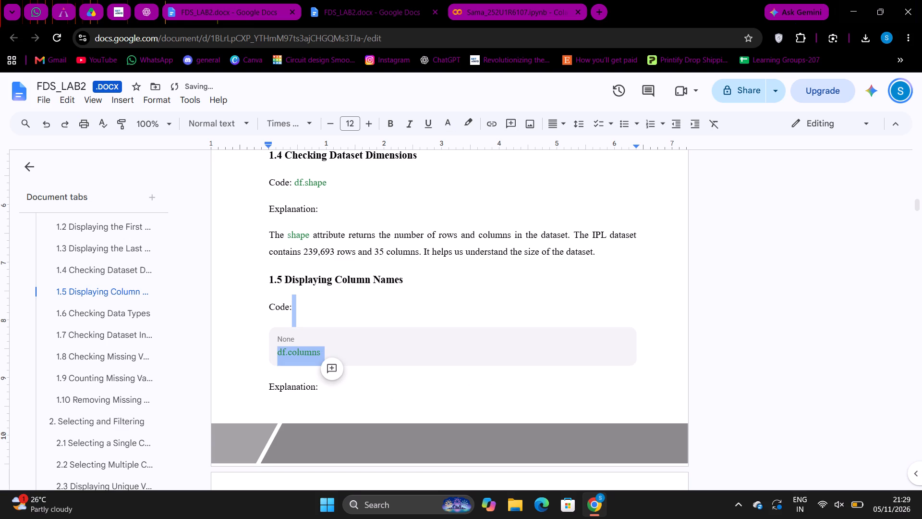
# Copy df.columns beside 1.5's "Code:" label with a space between, and delete its code block and the empty line.
pyautogui.click(281, 355)
pyautogui.tripleClick(281, 355)
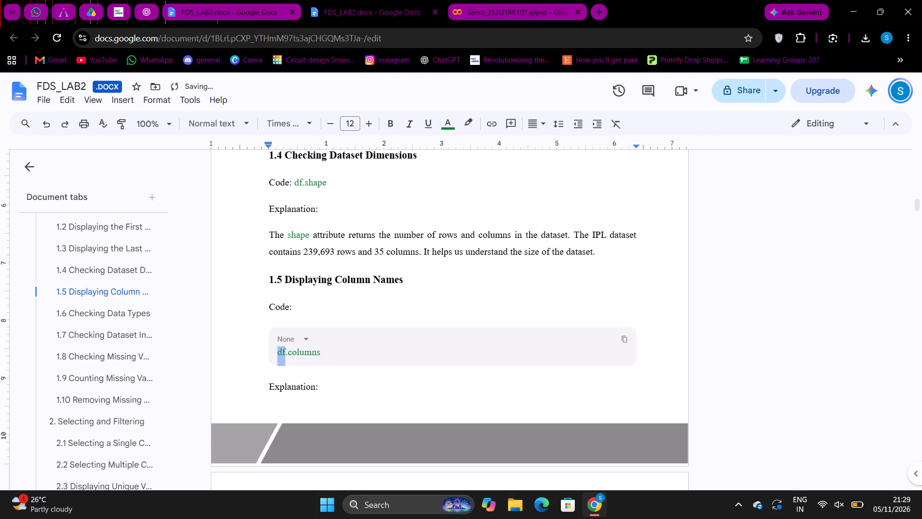
pyautogui.hotkey('ctrl', 'c')
pyautogui.click(320, 304)
pyautogui.press('space')
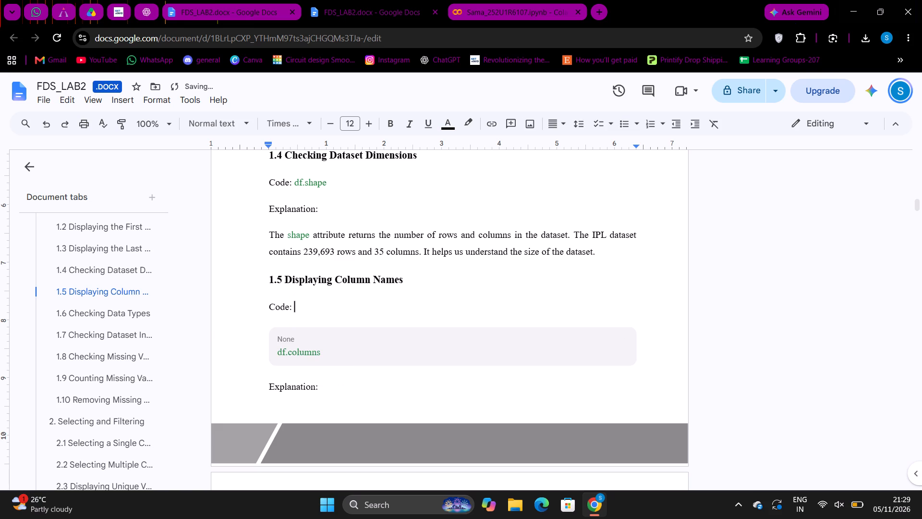
pyautogui.hotkey('ctrl', 'v')
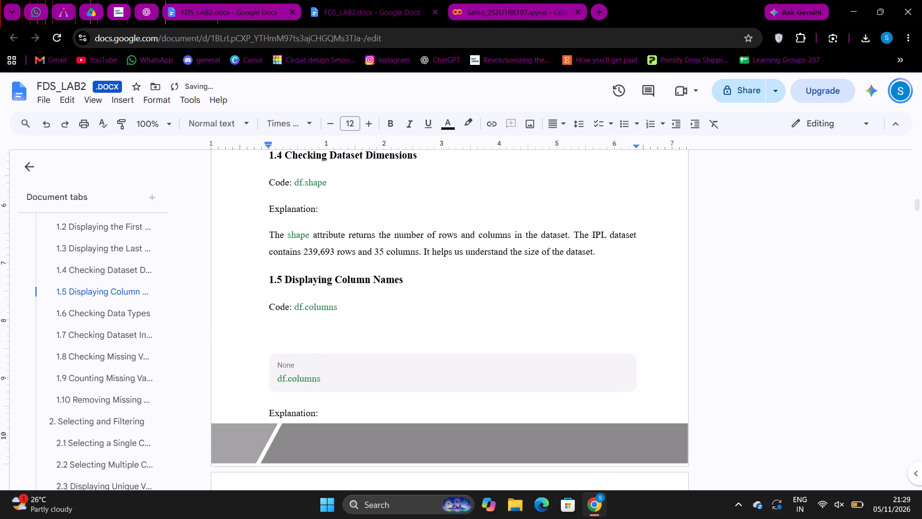
pyautogui.moveTo(282, 333); pyautogui.dragTo(318, 376)
pyautogui.press('BackSpace')
# Push the heading "1.6 Checking Data Types" onto the next page with a line break before it.
pyautogui.scroll(-1, 340, 376)
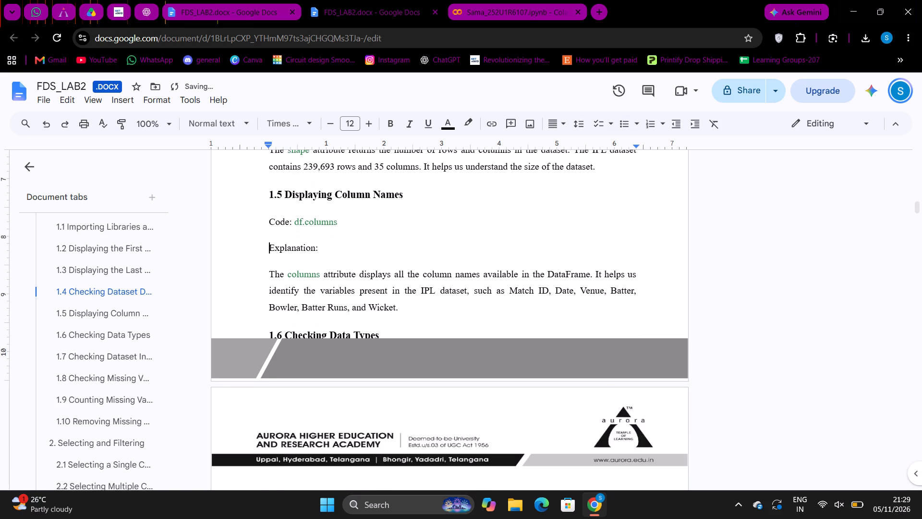
pyautogui.click(267, 330)
pyautogui.press('Return')
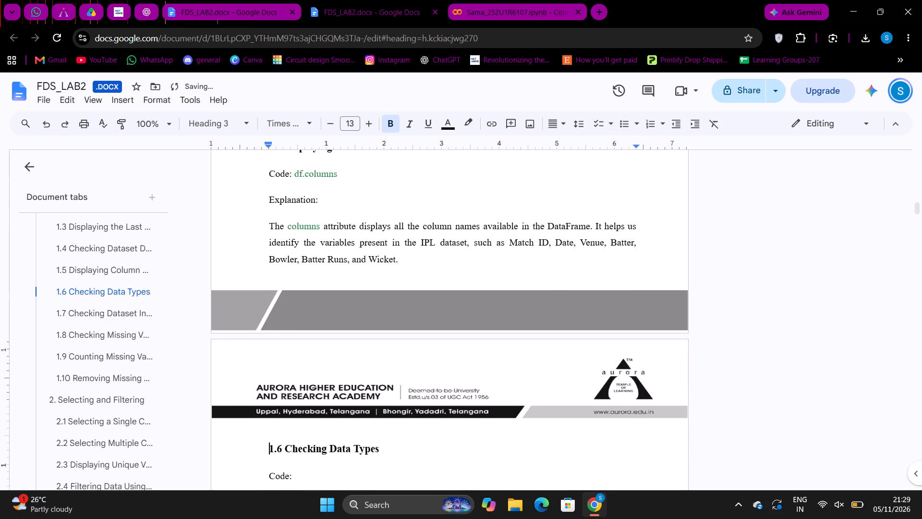
# Copy df.dtypes beside 1.6's "Code:" label with a space between, and delete its code block.
pyautogui.scroll(-2, 267, 330)
pyautogui.tripleClick(304, 370)
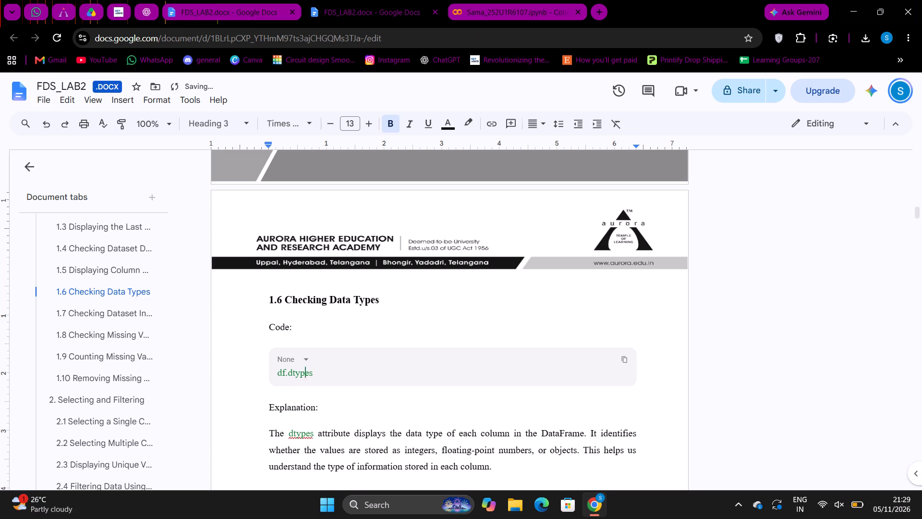
pyautogui.hotkey('ctrl', 'c')
pyautogui.click(317, 326)
pyautogui.press('space')
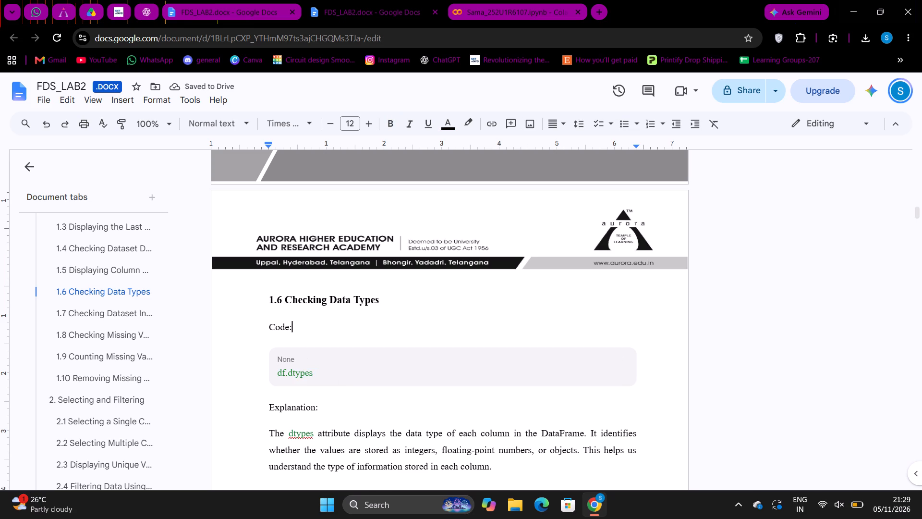
pyautogui.hotkey('ctrl', 'v')
pyautogui.moveTo(283, 351); pyautogui.dragTo(308, 398)
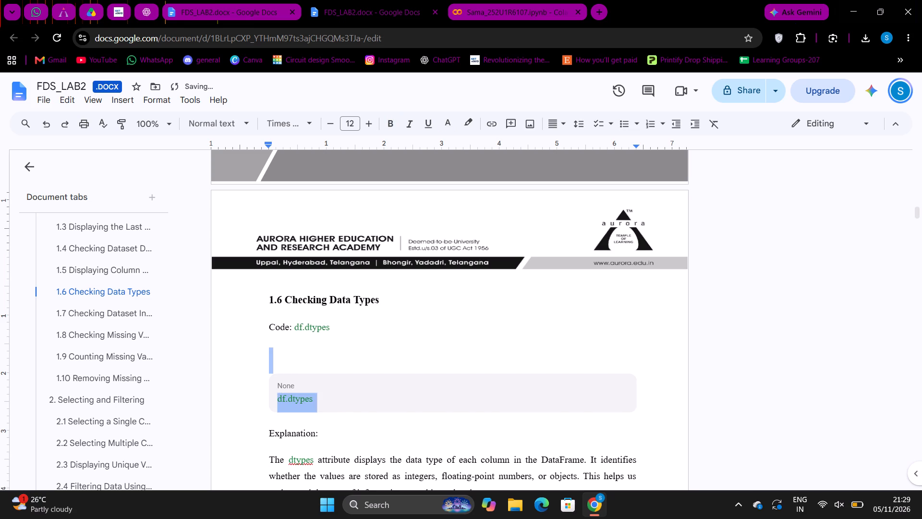
pyautogui.press('BackSpace')
# Move the combined df.shape, df.columns and df.dtypes screenshot from below the Conclusion to under the 1.4 heading, using both document tabs.
pyautogui.scroll(5, 336, 343)
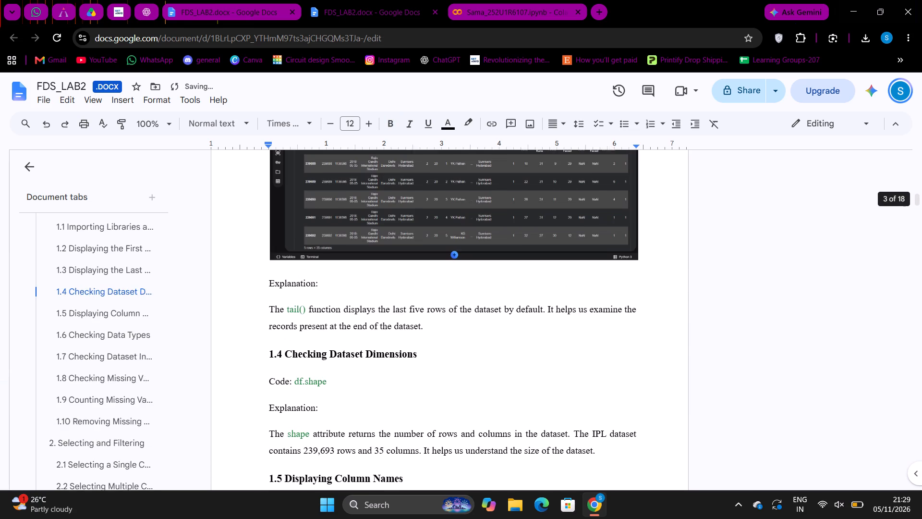
pyautogui.click(428, 354)
pyautogui.press('Return')
pyautogui.click(192, 0)
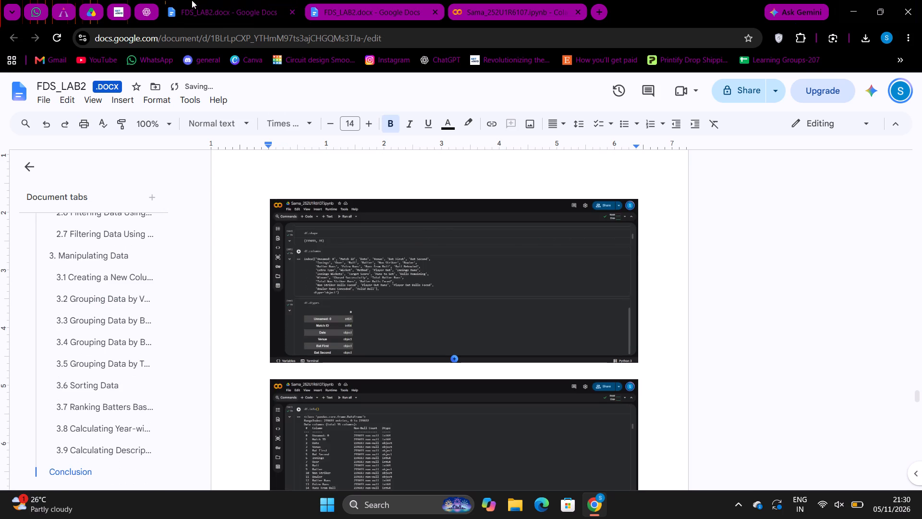
pyautogui.scroll(-2, 413, 352)
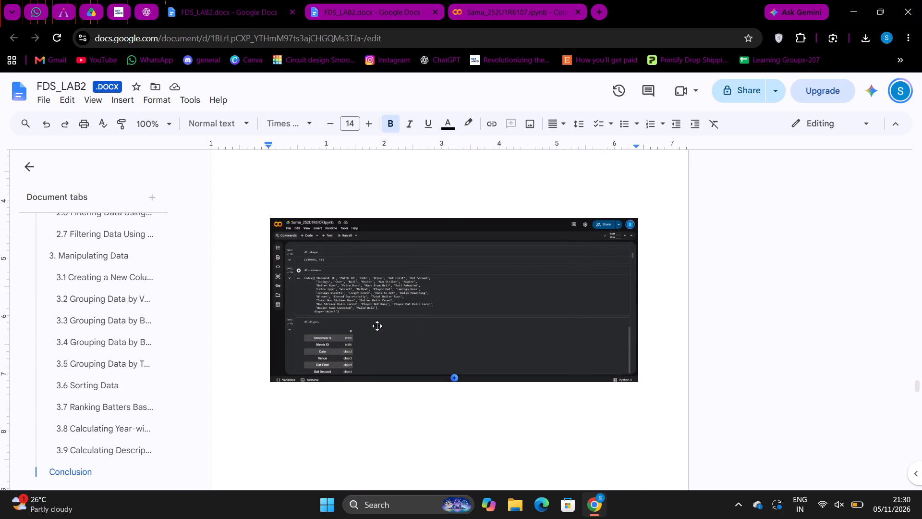
pyautogui.click(377, 326)
pyautogui.hotkey('ctrl', 'x')
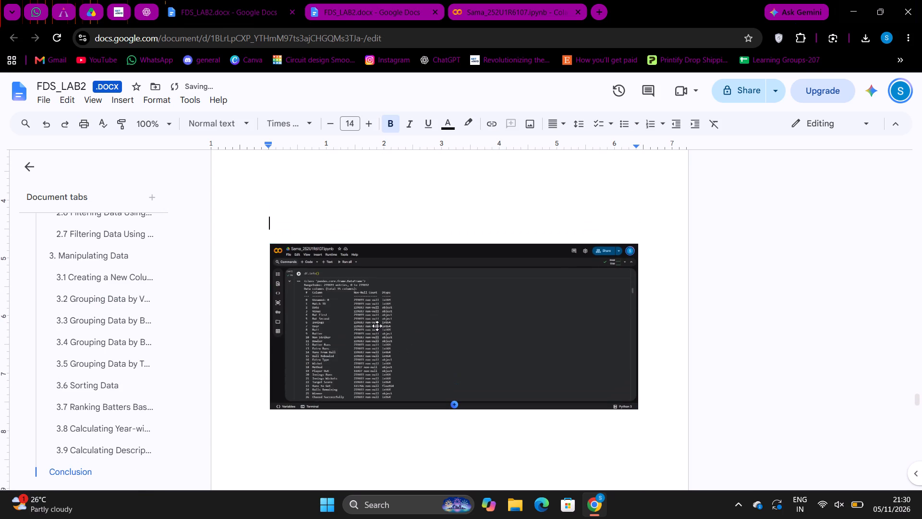
pyautogui.click(372, 0)
pyautogui.hotkey('ctrl', 'v')
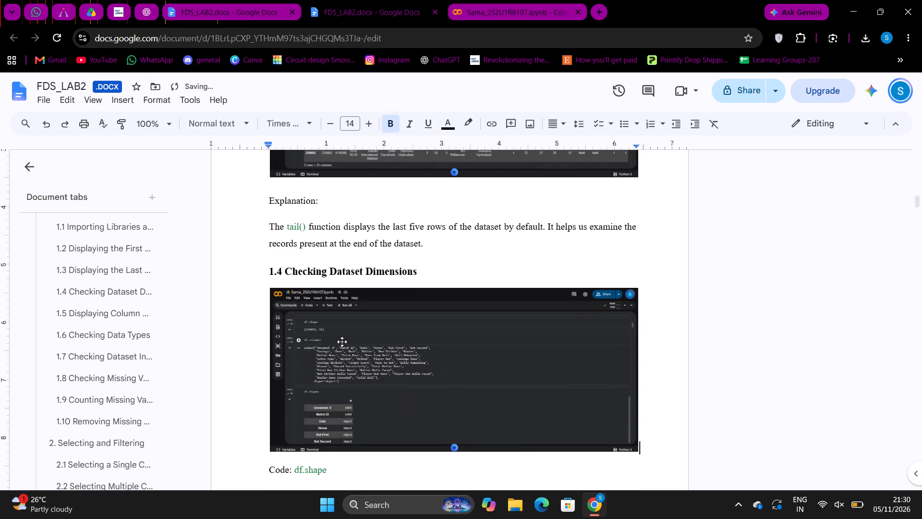
# Push 1.4's "Code: df.shape" line onto the next page with blank lines, keeping "Explanation:" directly beneath it.
pyautogui.scroll(-3, 342, 342)
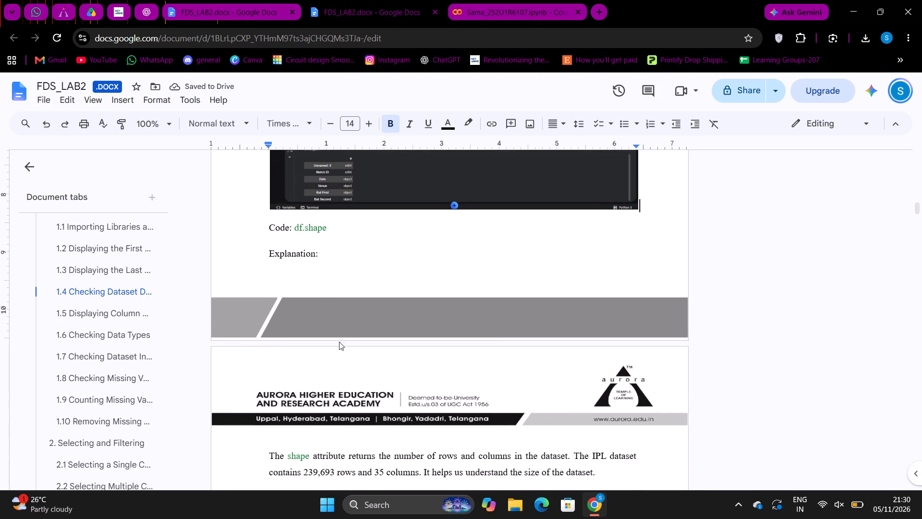
pyautogui.click(268, 259)
pyautogui.press('Return')
pyautogui.press('Return')
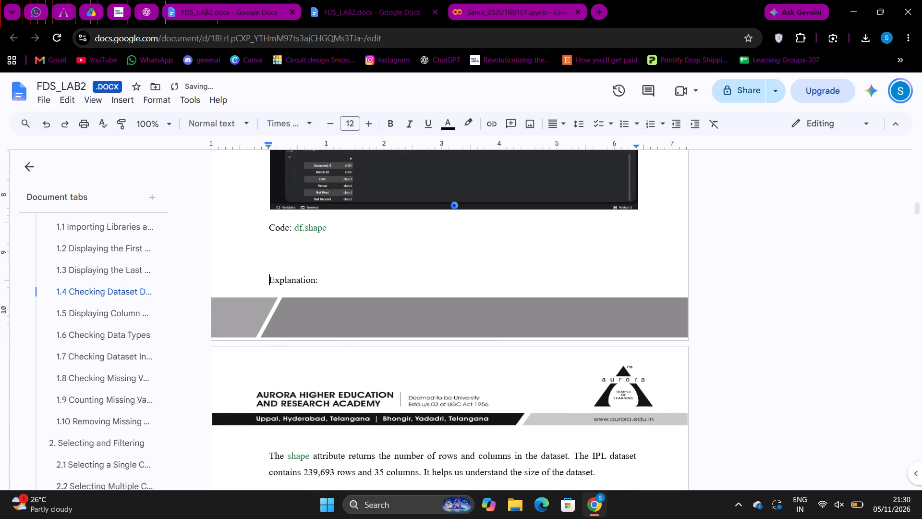
pyautogui.click(269, 228)
pyautogui.press('Return')
pyautogui.press('Return')
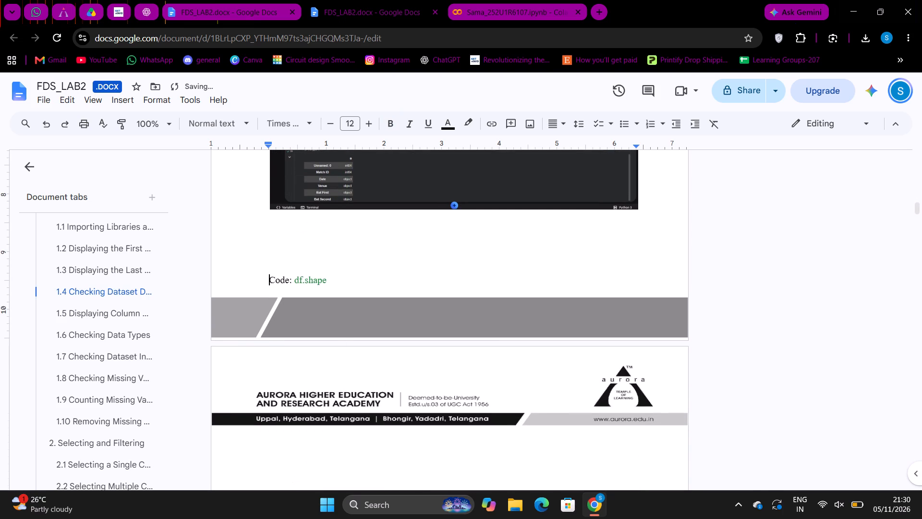
pyautogui.press('Return')
pyautogui.scroll(-2, 269, 228)
pyautogui.click(276, 359)
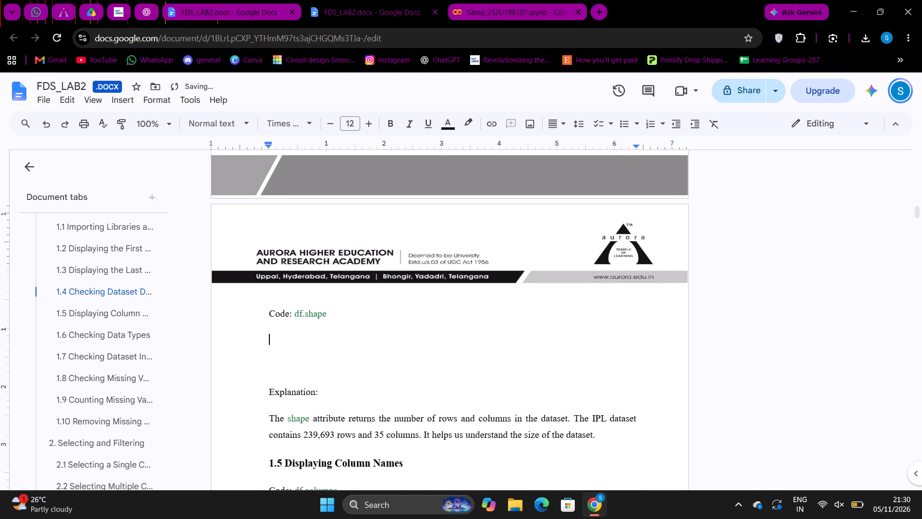
pyautogui.press('BackSpace')
pyautogui.press('Down')
pyautogui.press('BackSpace')
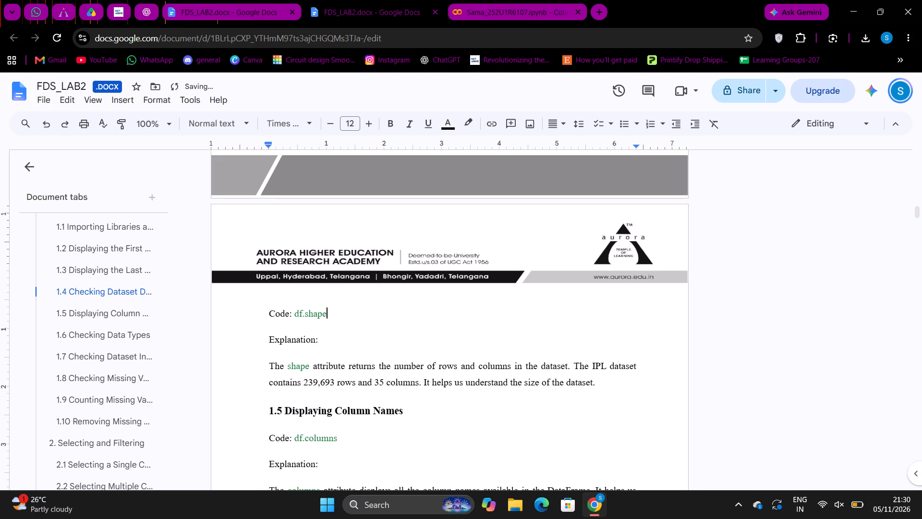
# Add a blank line between the 1.4 heading and its screenshot, and another above the heading.
pyautogui.scroll(2, 283, 253)
pyautogui.scroll(1, 307, 209)
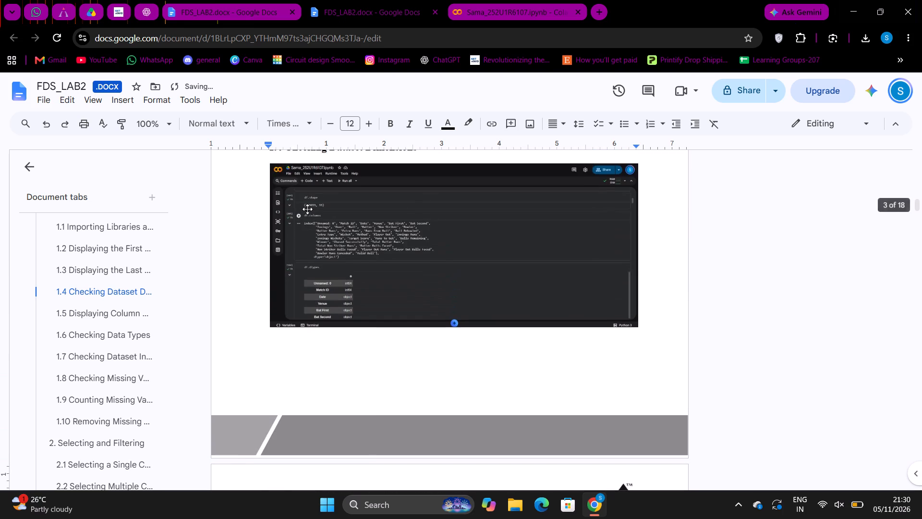
pyautogui.scroll(1, 289, 235)
pyautogui.click(434, 254)
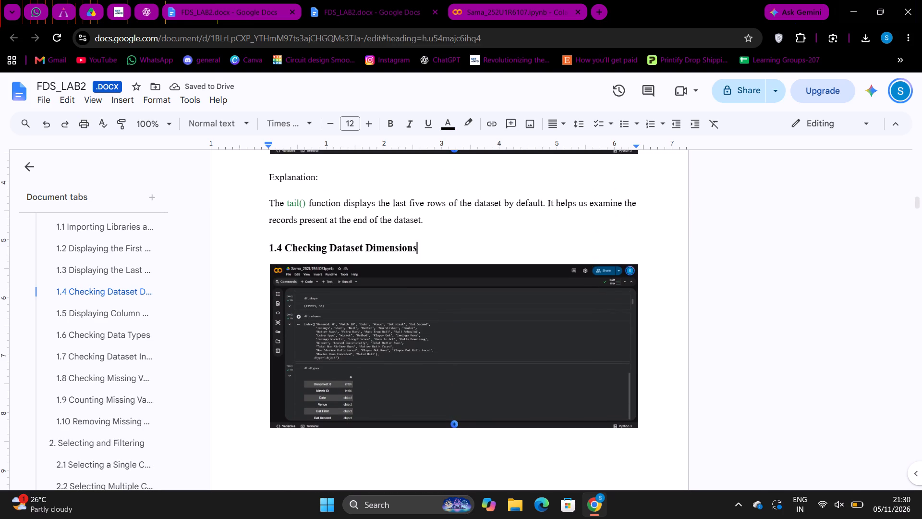
pyautogui.press('Return')
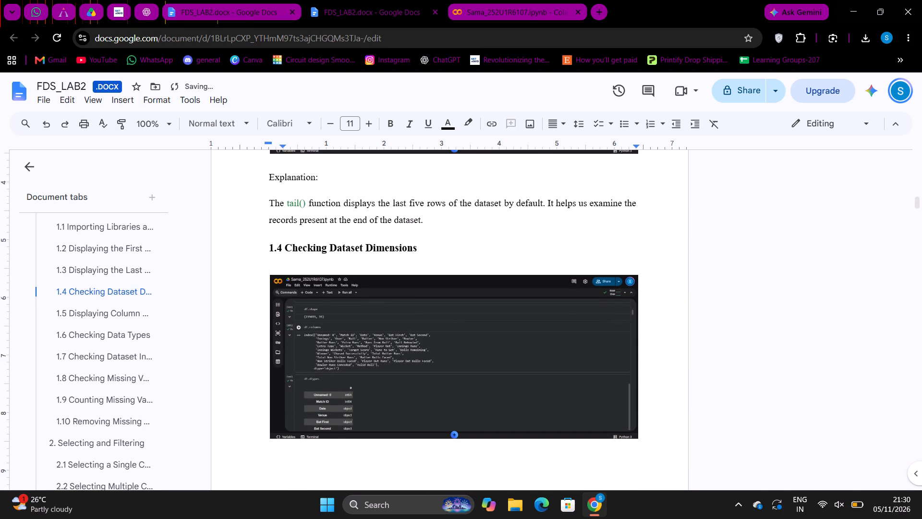
pyautogui.click(271, 248)
pyautogui.press('Return')
# Remove the extra blank line above "Code: df.shape" at the start of the next page.
pyautogui.scroll(-3, 271, 248)
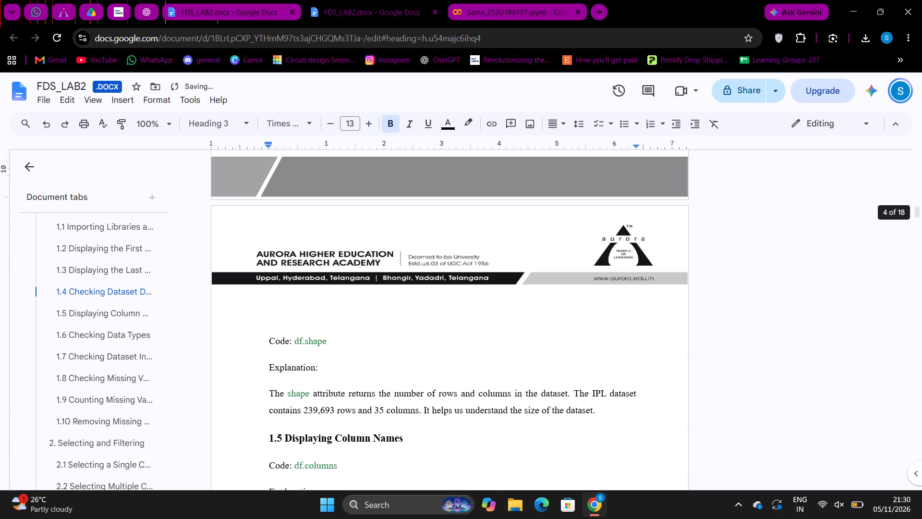
pyautogui.click(272, 322)
pyautogui.press('BackSpace')
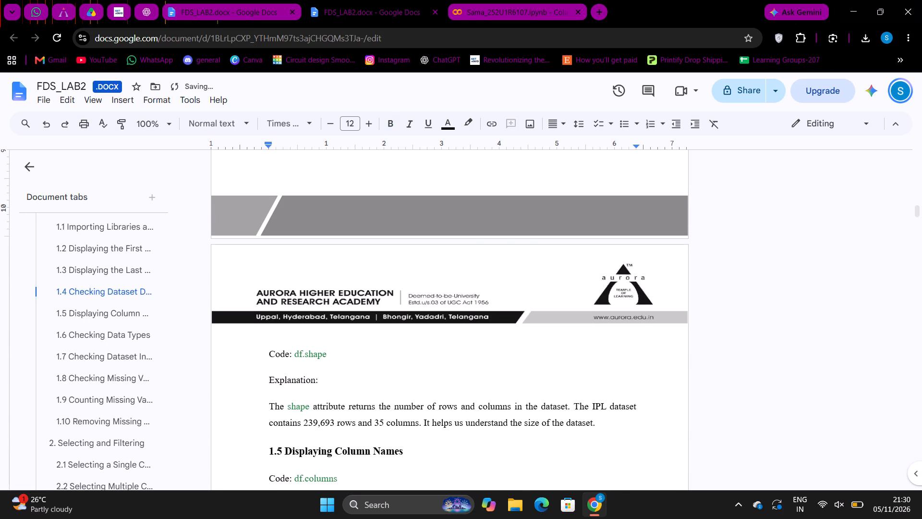
# Remove the blank line between 1.5's explanation paragraph and the 1.6 Checking Data Types heading.
pyautogui.scroll(-3, 328, 346)
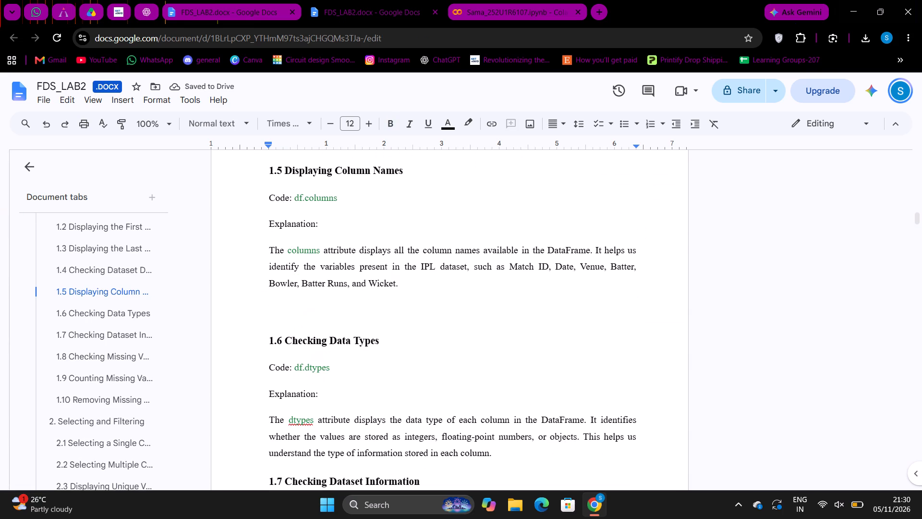
pyautogui.click(282, 320)
pyautogui.press('BackSpace')
# Replace 1.7's code block with df.info() inline after "Code:", leaving "Explanation:" directly beneath it.
pyautogui.scroll(-2, 282, 320)
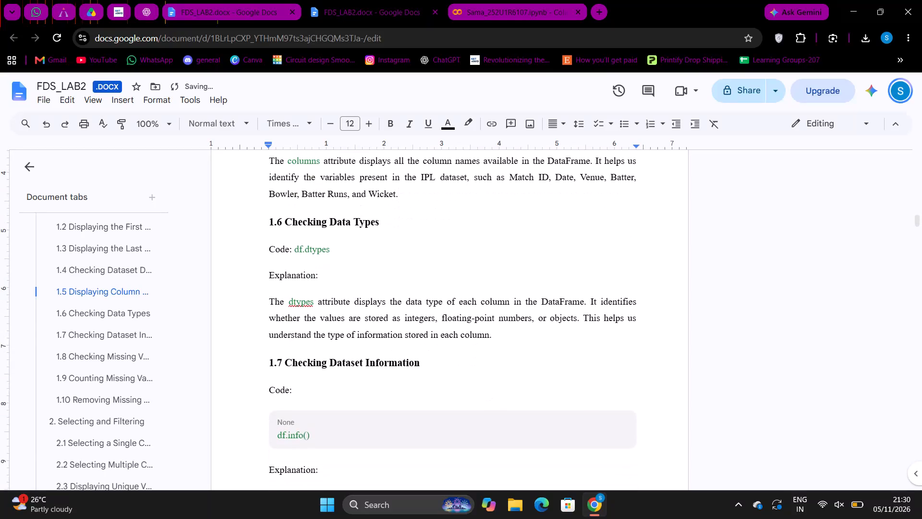
pyautogui.scroll(-1, 282, 320)
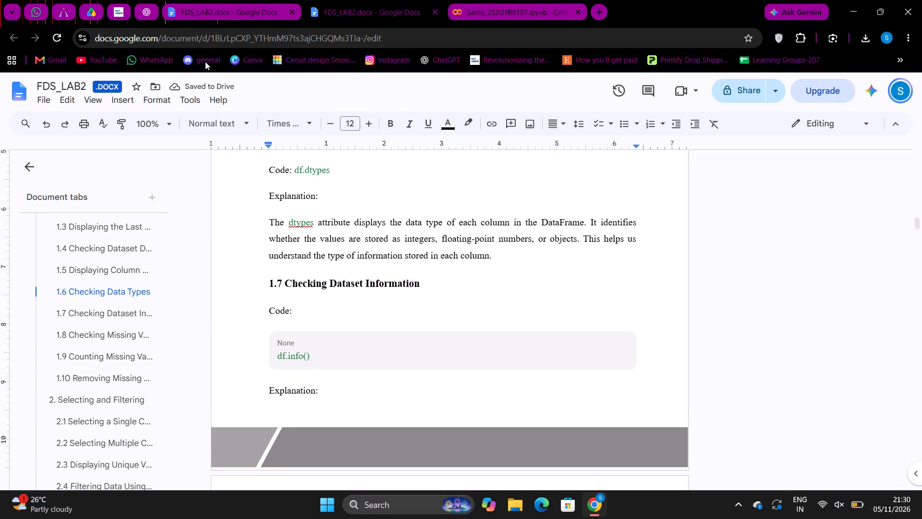
pyautogui.click(229, 0)
pyautogui.scroll(-5, 329, 298)
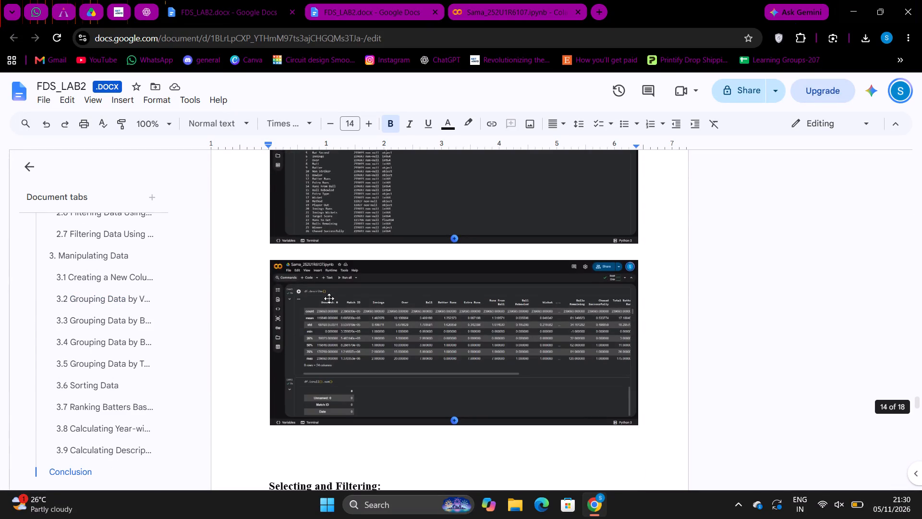
pyautogui.scroll(1, 329, 298)
pyautogui.click(408, 0)
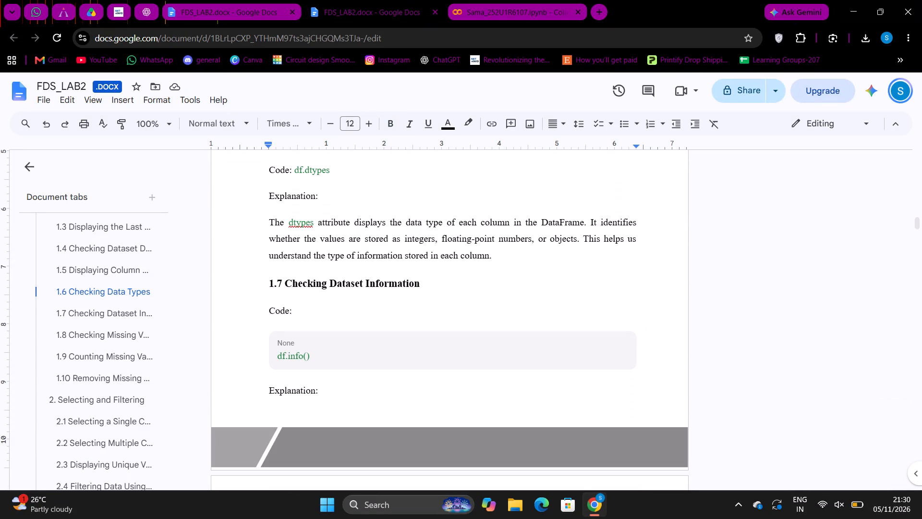
pyautogui.scroll(-1, 355, 277)
pyautogui.tripleClick(291, 306)
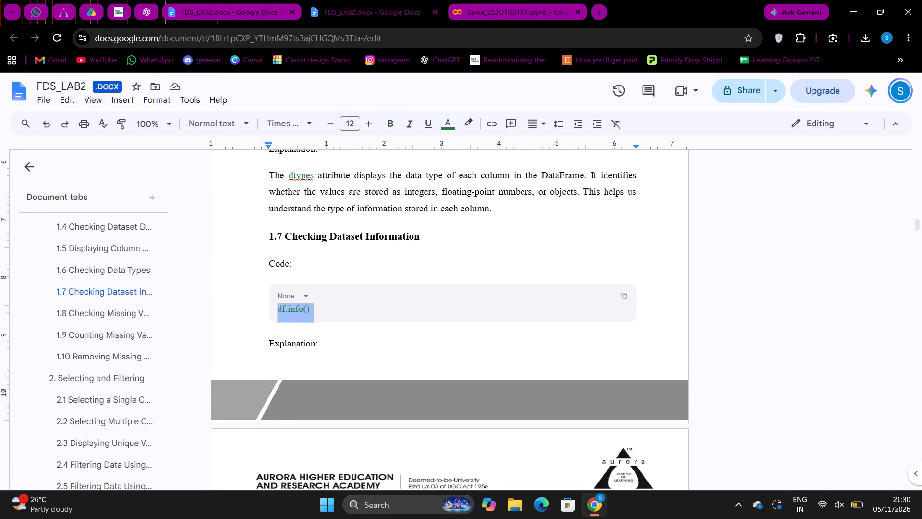
pyautogui.hotkey('ctrl', 'c')
pyautogui.click(317, 268)
pyautogui.press('space')
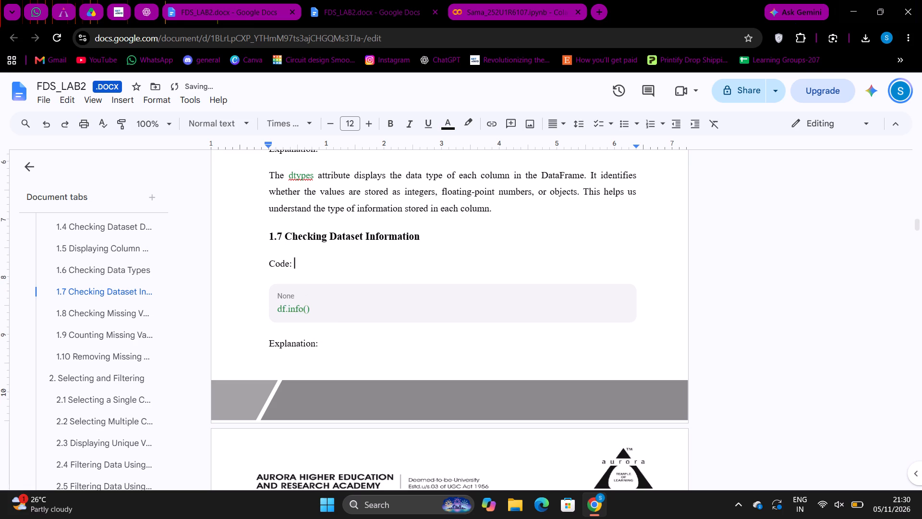
pyautogui.hotkey('ctrl', 'v')
pyautogui.scroll(2, 317, 268)
pyautogui.scroll(-2, 317, 268)
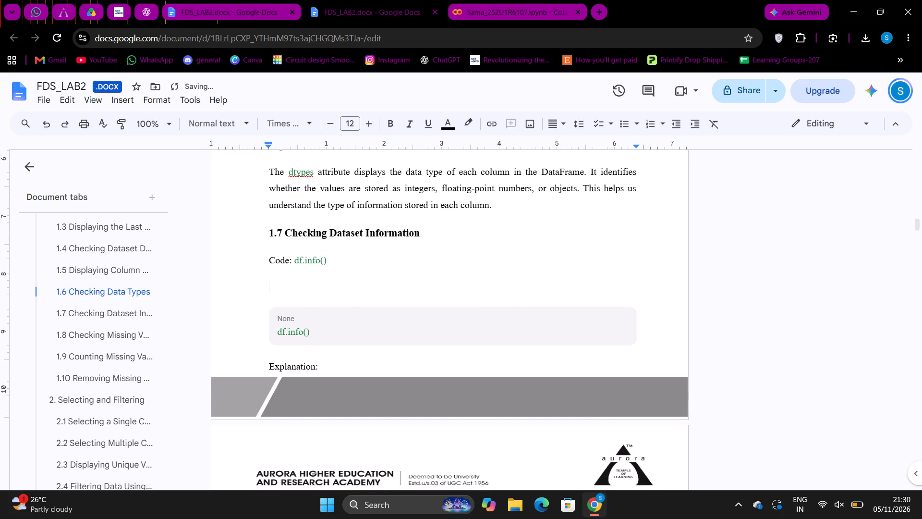
pyautogui.moveTo(285, 291); pyautogui.dragTo(325, 332)
pyautogui.press('BackSpace')
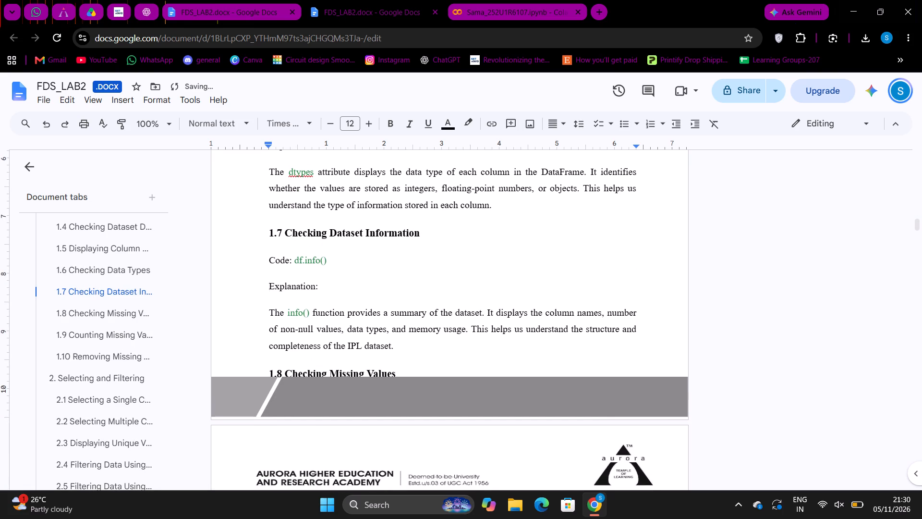
# Move the df.info() screenshot from below the Conclusion to a new line between 1.7's "Code:" and "Explanation:" lines, using both document tabs.
pyautogui.press('Return')
pyautogui.click(312, 289)
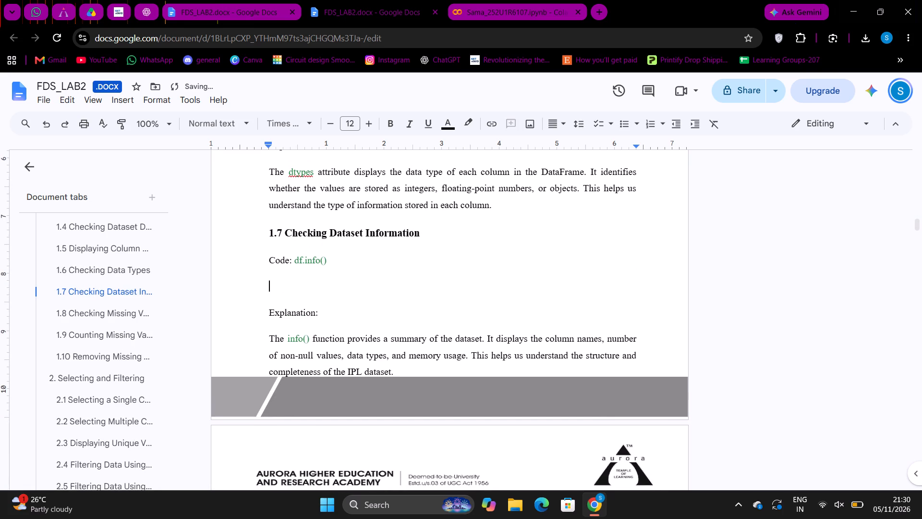
pyautogui.click(228, 0)
pyautogui.click(355, 231)
pyautogui.hotkey('ctrl', 'x')
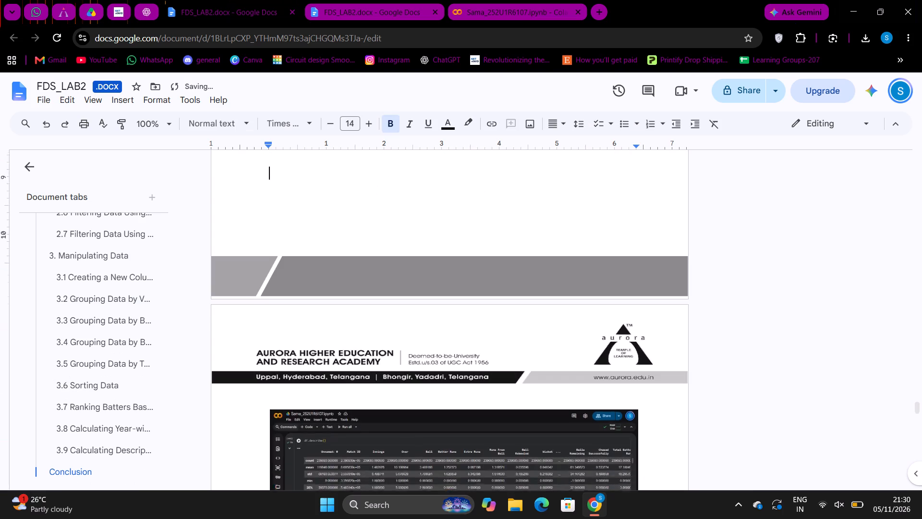
pyautogui.click(423, 0)
pyautogui.hotkey('ctrl', 'v')
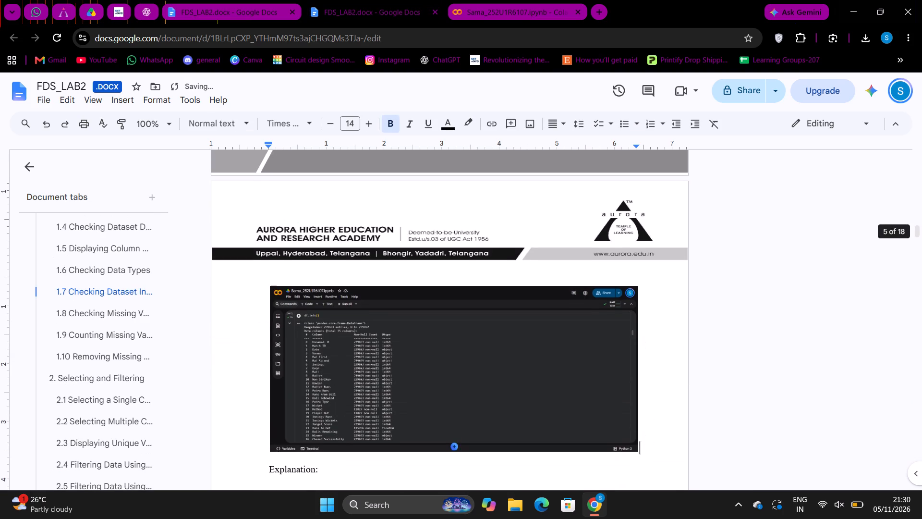
# Replace 1.8's code block with df.isnull() inline after "Code:", leaving "Explanation:" directly beneath it.
pyautogui.scroll(-4, 381, 296)
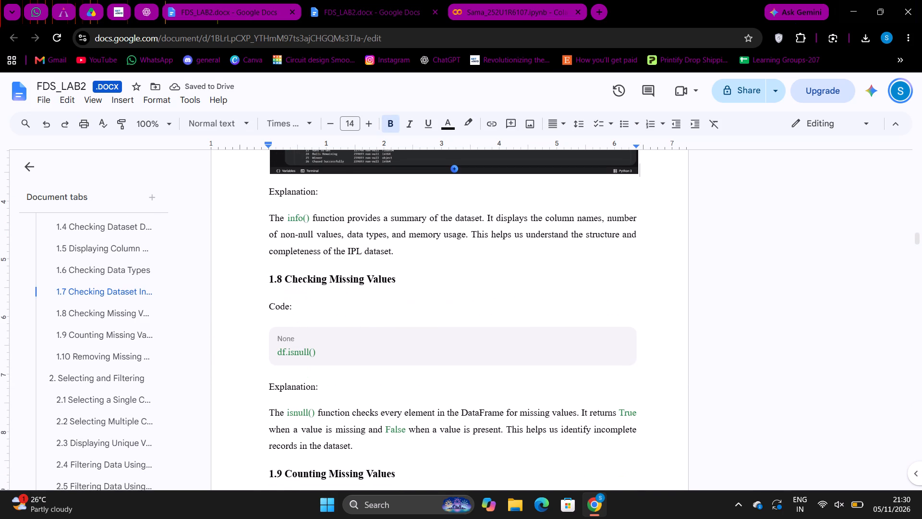
pyautogui.scroll(-1, 340, 294)
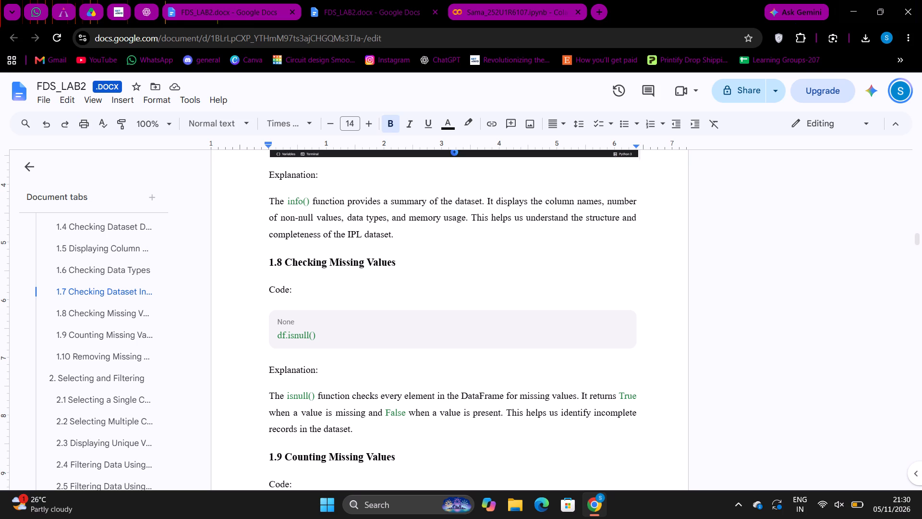
pyautogui.tripleClick(293, 338)
pyautogui.hotkey('ctrl', 'c')
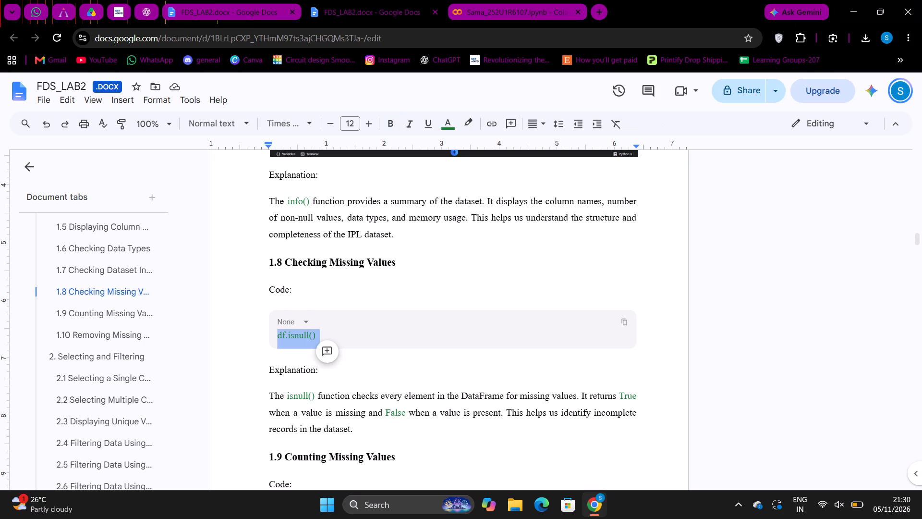
pyautogui.click(322, 289)
pyautogui.press('space')
pyautogui.hotkey('ctrl', 'v')
pyautogui.moveTo(288, 315); pyautogui.dragTo(332, 371)
pyautogui.press('BackSpace')
# Switch to the Colab notebook, shorten the df.isnull().sum() cell to df.isnull() and run it.
pyautogui.click(211, 0)
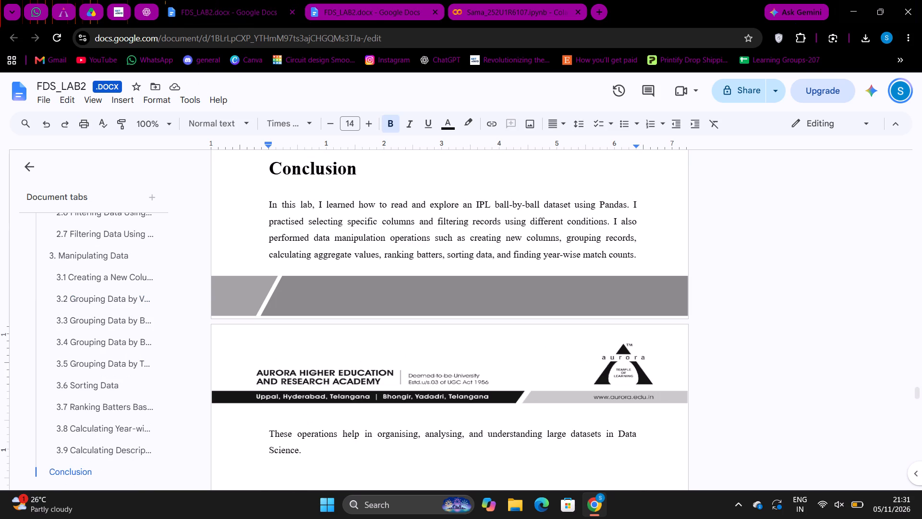
pyautogui.scroll(-5, 282, 313)
pyautogui.scroll(1, 290, 297)
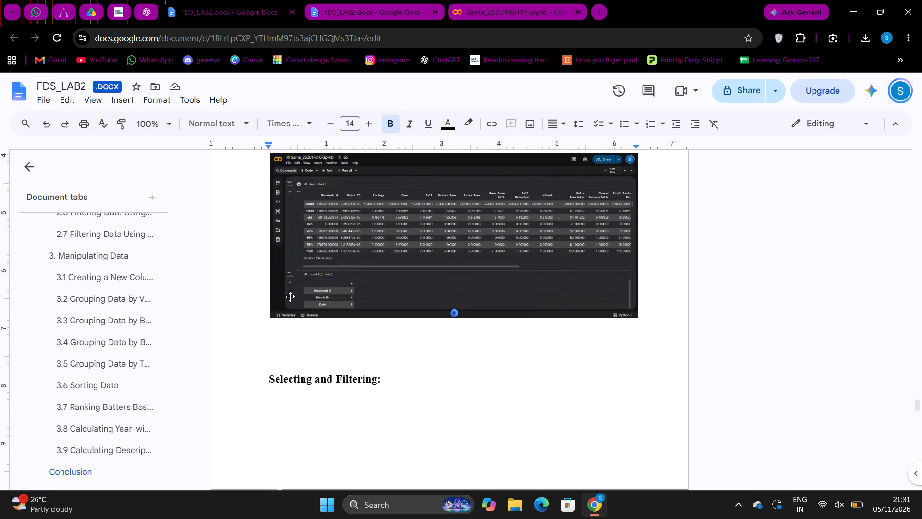
pyautogui.scroll(1, 290, 297)
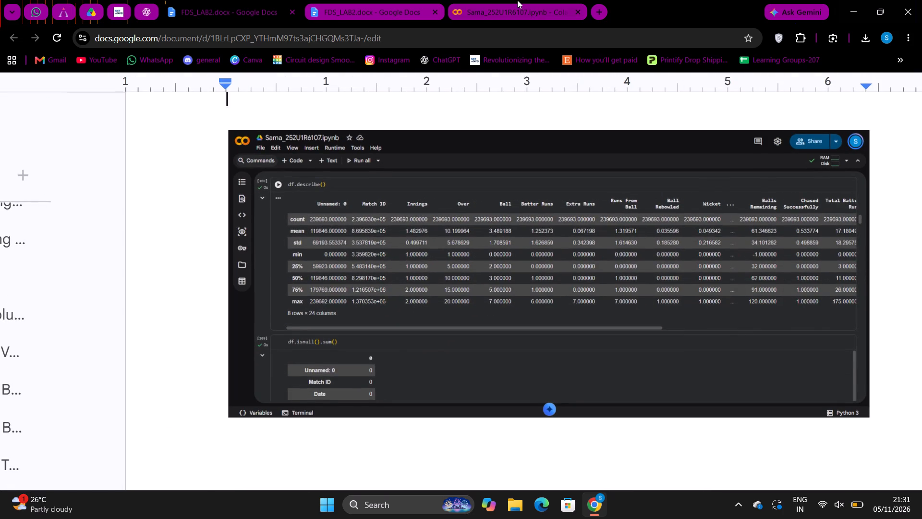
pyautogui.click(517, 0)
pyautogui.scroll(1, 194, 297)
pyautogui.scroll(-6, 194, 297)
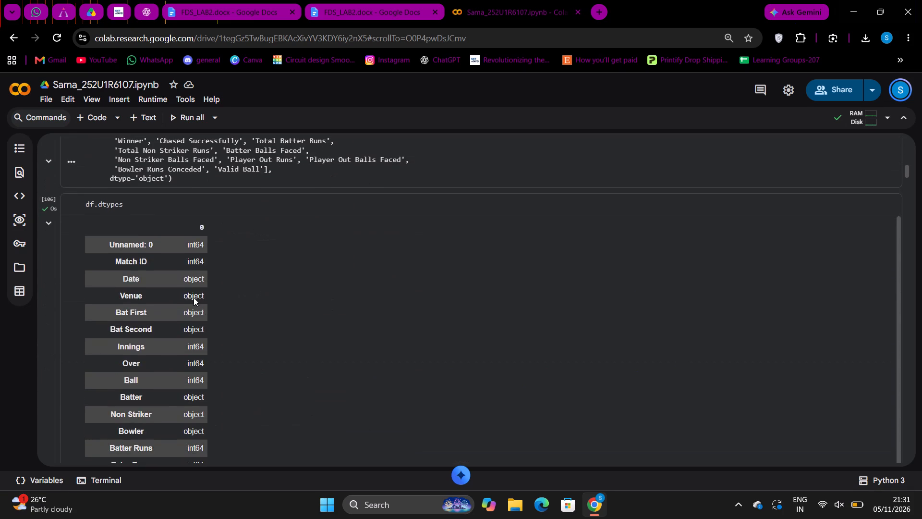
pyautogui.scroll(-10, 194, 297)
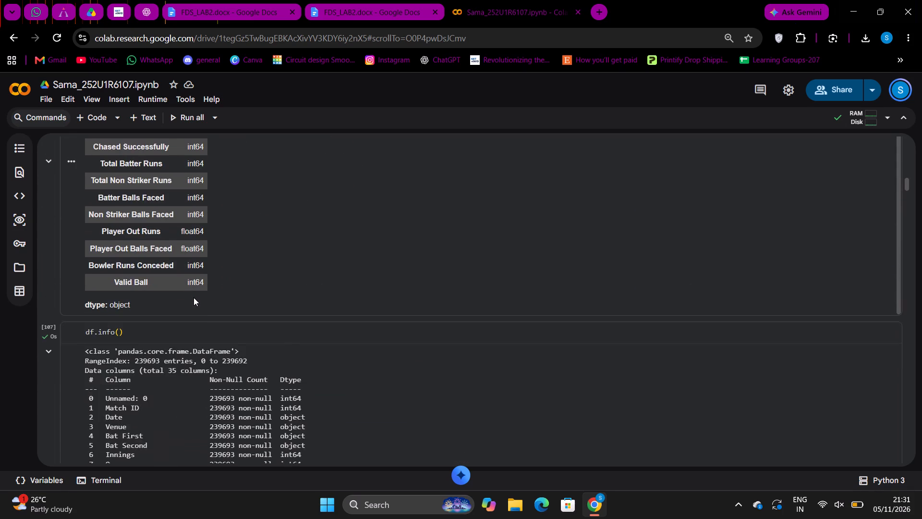
pyautogui.scroll(-7, 194, 297)
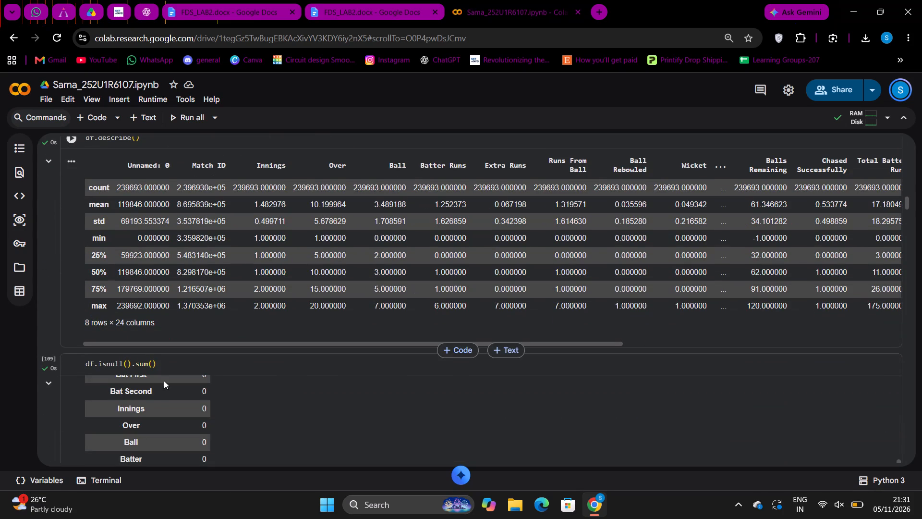
pyautogui.click(164, 367)
pyautogui.press('BackSpace')
pyautogui.press('BackSpace')
pyautogui.press('BackSpace')
pyautogui.press('BackSpace')
pyautogui.press('BackSpace')
pyautogui.press('BackSpace')
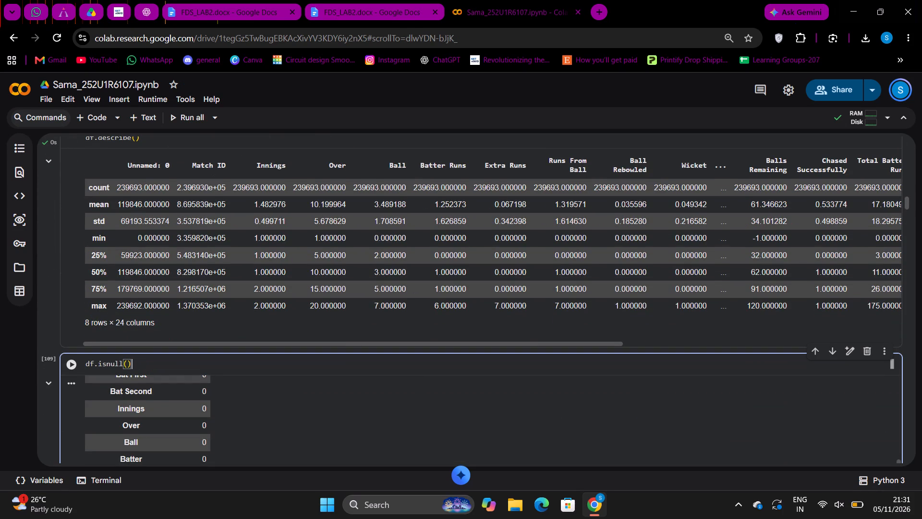
pyautogui.click(68, 366)
# Capture a screenshot of the Colab page from the notebook header to the bottom bar, showing the full df.isnull() output.
pyautogui.scroll(-2, 177, 363)
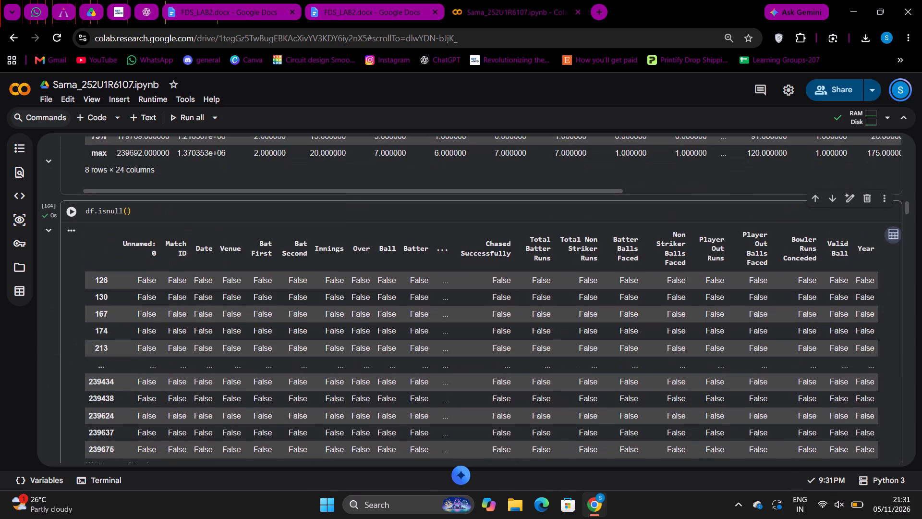
pyautogui.scroll(-1, 165, 209)
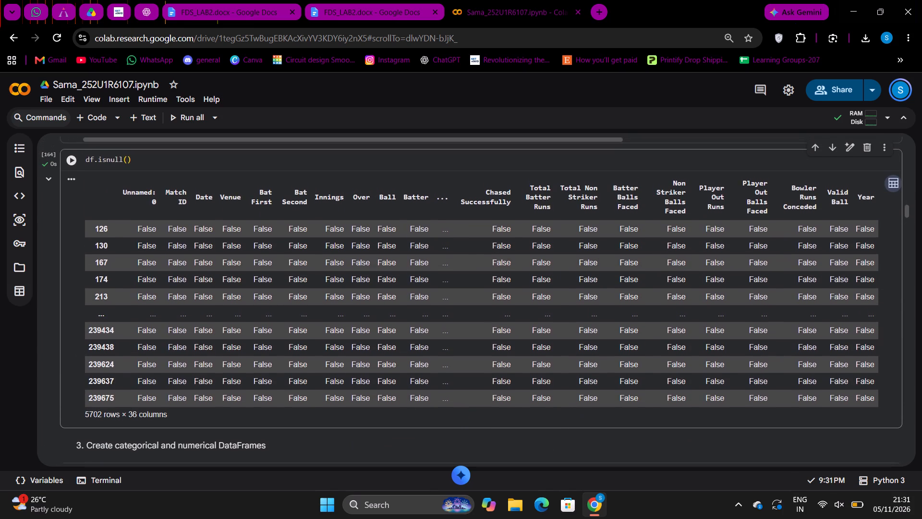
pyautogui.scroll(-1, 165, 209)
pyautogui.scroll(1, 165, 220)
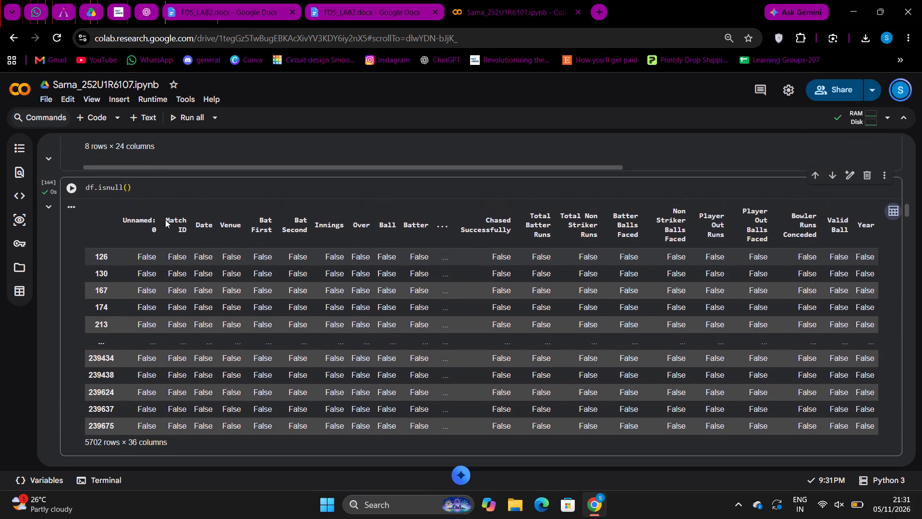
pyautogui.press('shift+super+s')
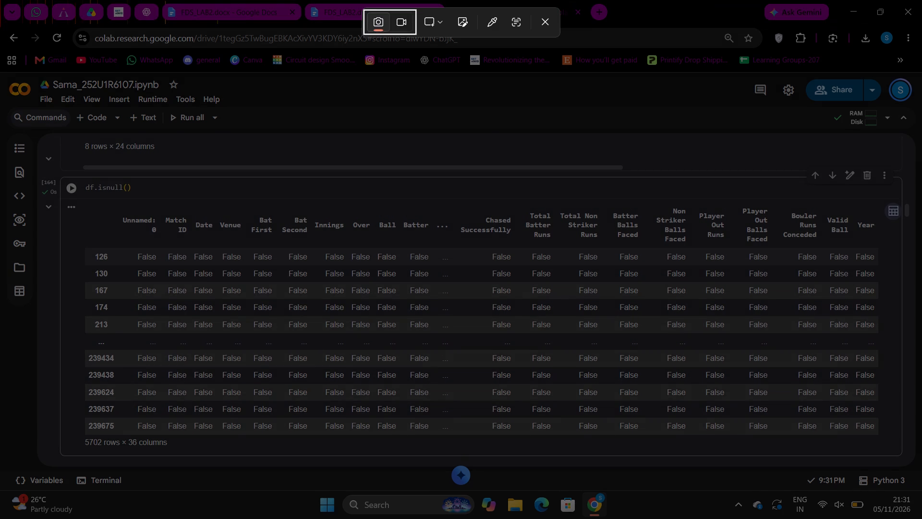
pyautogui.moveTo(0, 73); pyautogui.dragTo(921, 480)
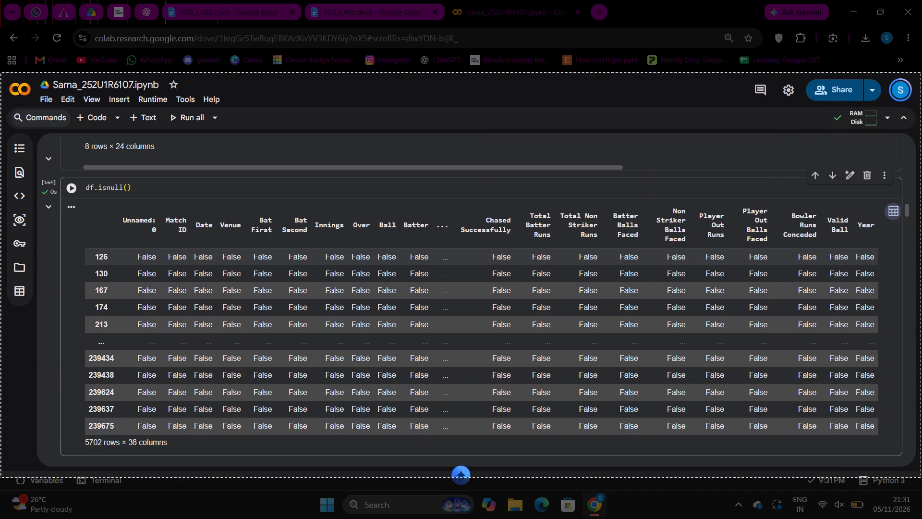
pyautogui.moveTo(921, 480); pyautogui.dragTo(921, 487)
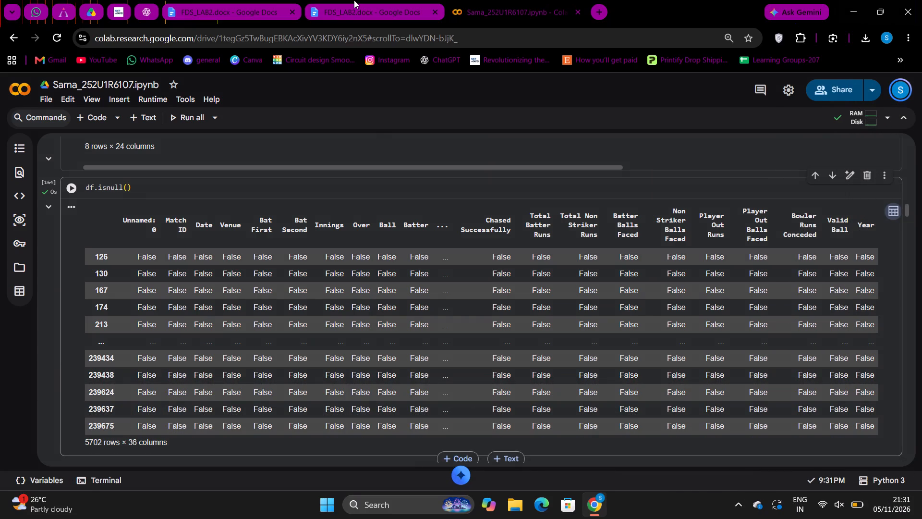
# Back in the FDS_LAB2 document, insert the df.isnull() screenshot on a new line under 1.8's "Code:" line.
pyautogui.click(354, 0)
pyautogui.press('Return')
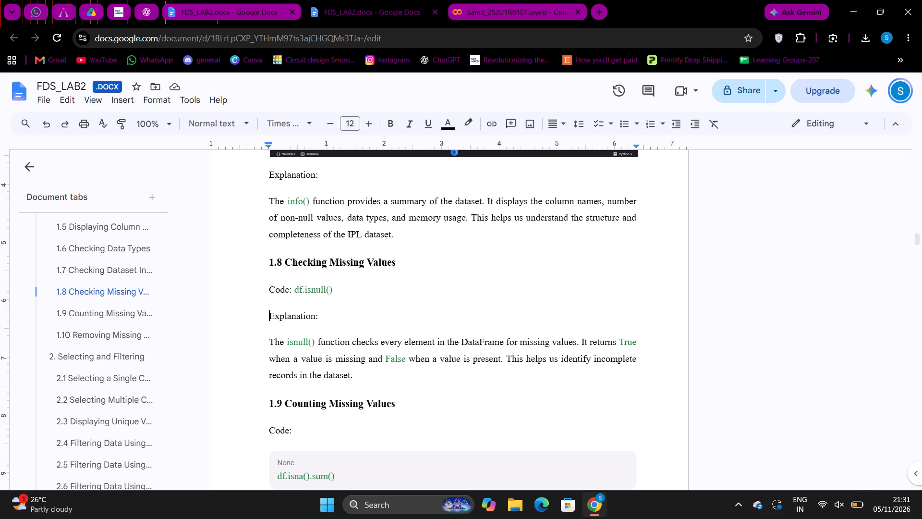
pyautogui.press('Up')
pyautogui.hotkey('ctrl', 'v')
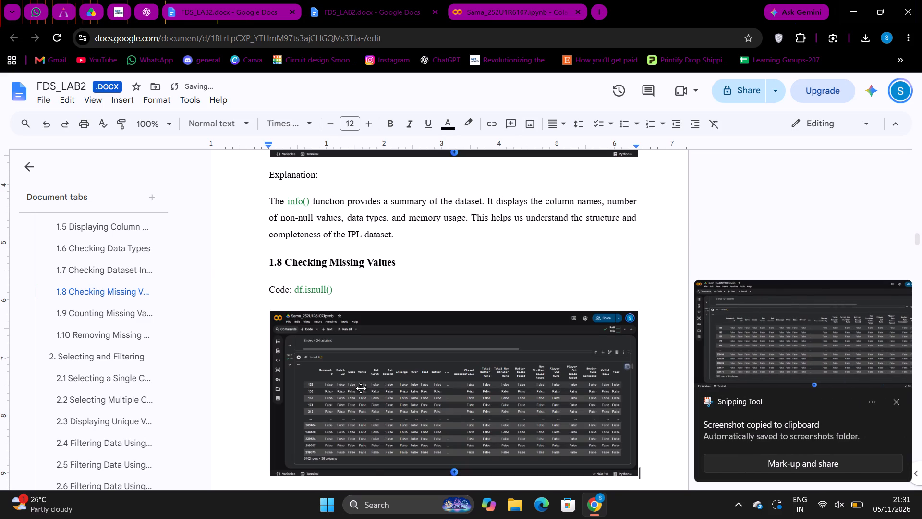
# Push 1.8's "Explanation:" label onto the next page with a blank line above it.
pyautogui.scroll(-2, 378, 449)
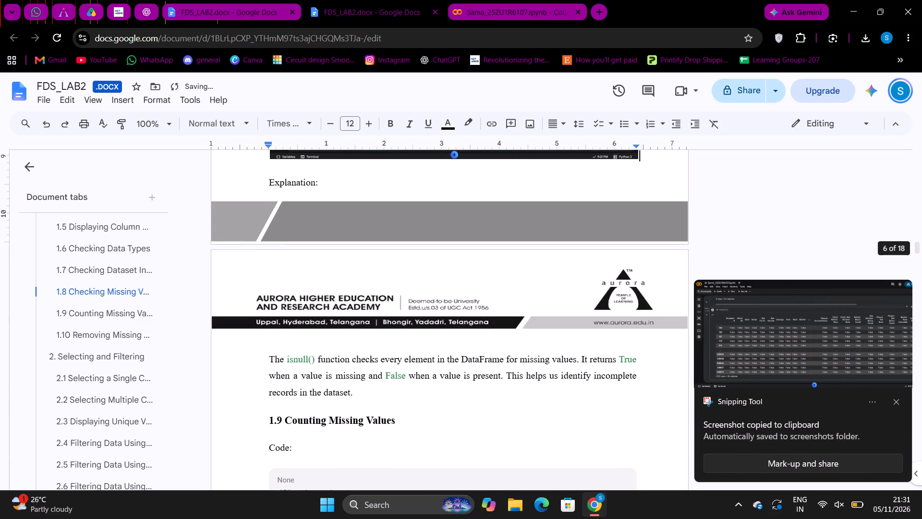
pyautogui.click(270, 179)
pyautogui.press('Return')
# Copy the code from 1.9's code block inline after its "Code:" label and edit the copy to df.isnull.sum().
pyautogui.scroll(-1, 347, 283)
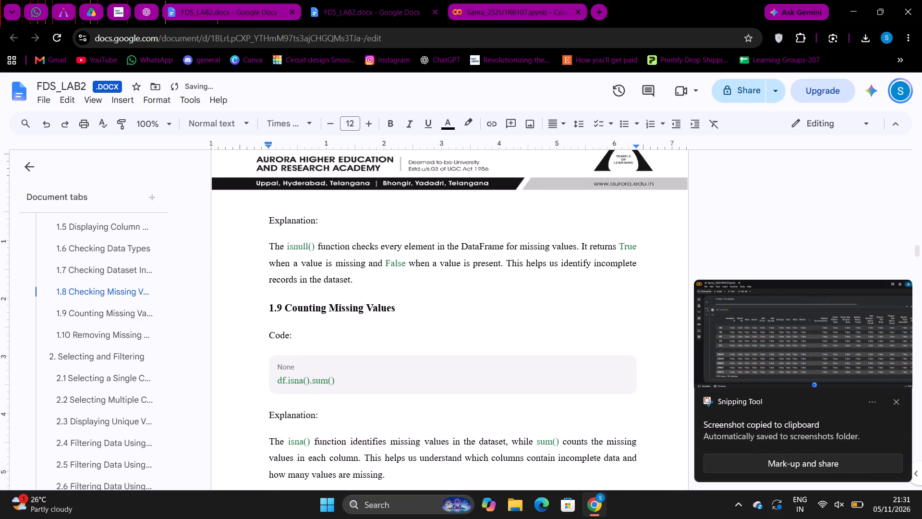
pyautogui.scroll(-2, 347, 283)
pyautogui.tripleClick(306, 306)
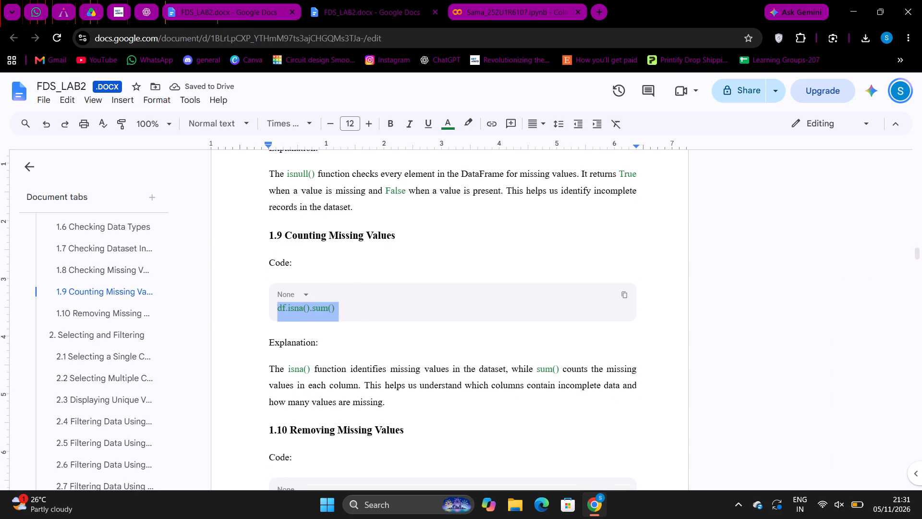
pyautogui.hotkey('ctrl', 'c')
pyautogui.click(330, 245)
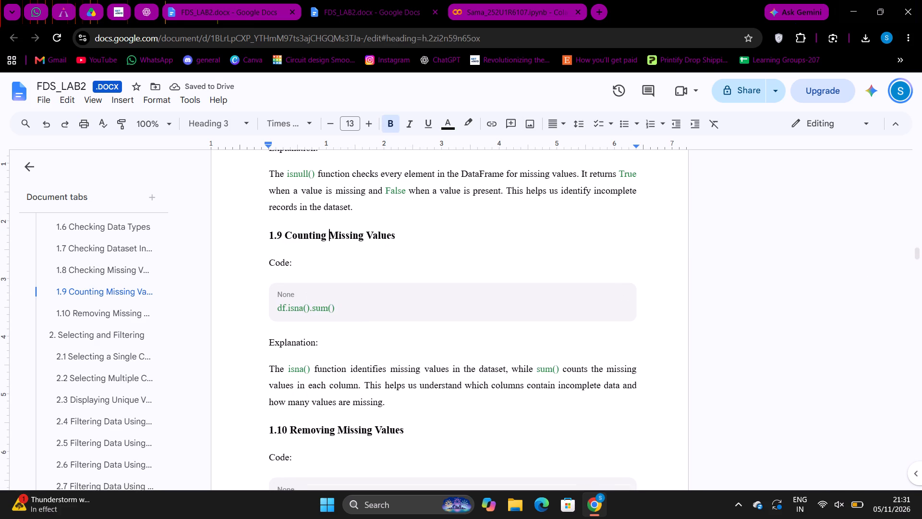
pyautogui.click(320, 255)
pyautogui.press('space')
pyautogui.hotkey('ctrl', 'v')
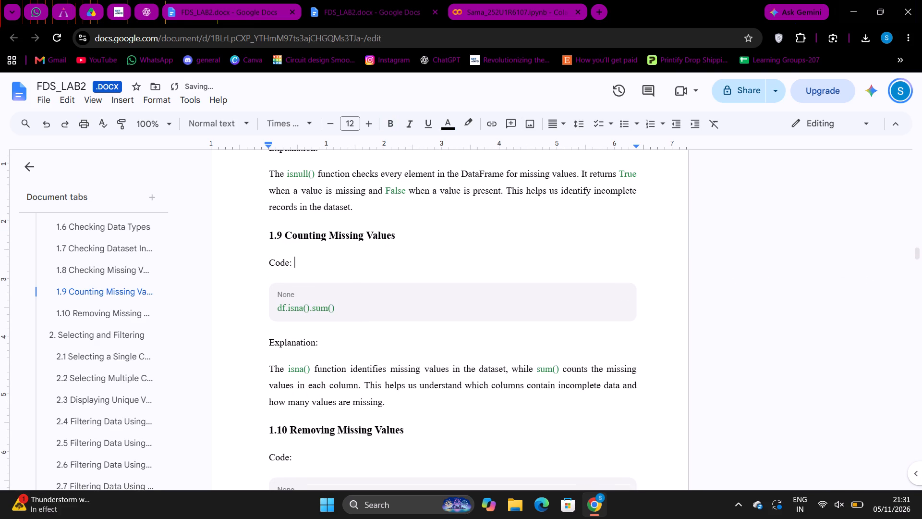
pyautogui.click(326, 260)
pyautogui.press('BackSpace')
pyautogui.press('BackSpace')
pyautogui.press('BackSpace')
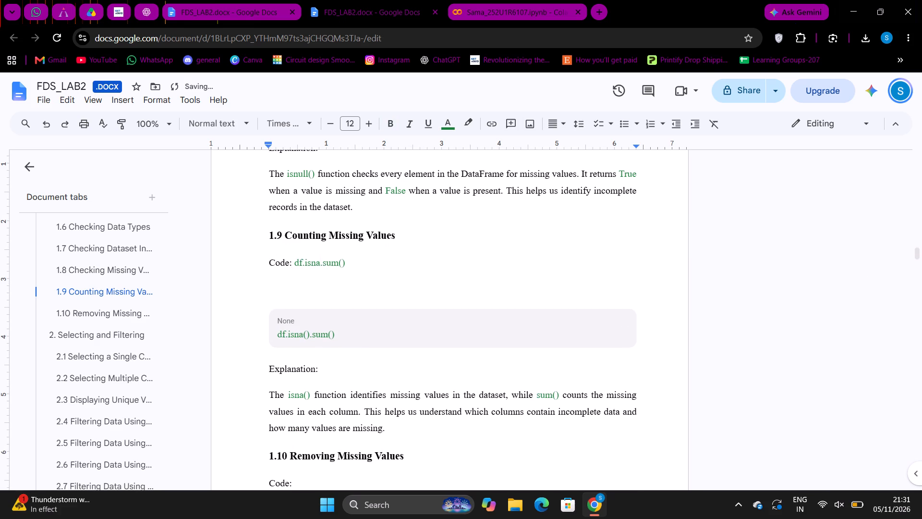
pyautogui.write('ull')
# Delete 1.9's leftover df.isna().sum() code block along with the blank space above it.
pyautogui.moveTo(295, 292); pyautogui.dragTo(313, 322)
pyautogui.press('BackSpace')
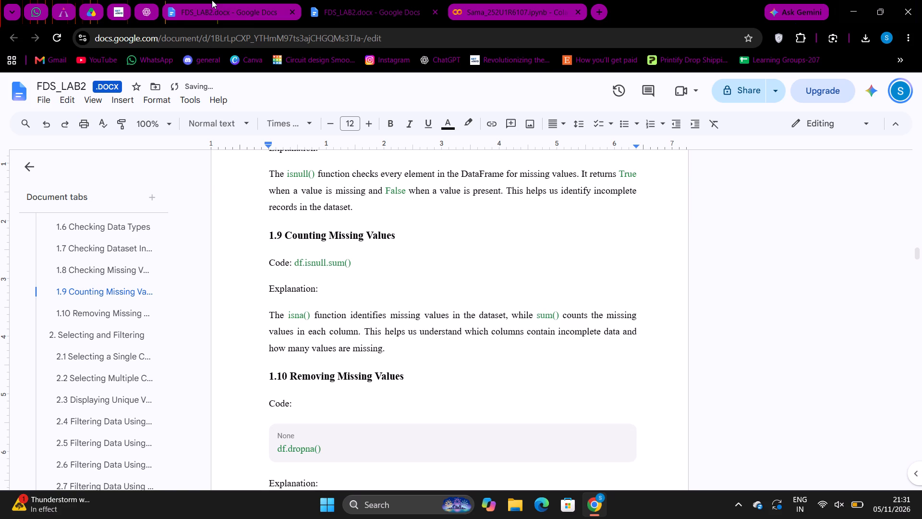
# Switch to the Colab notebook, extend the df.isnull() cell to df.isnull().sum() and run it.
pyautogui.click(515, 0)
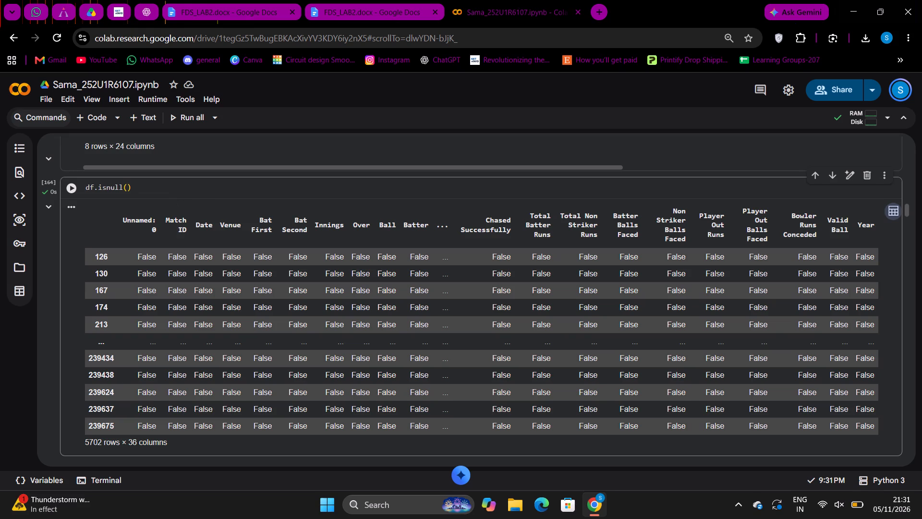
pyautogui.click(152, 188)
pyautogui.write('.sum(')
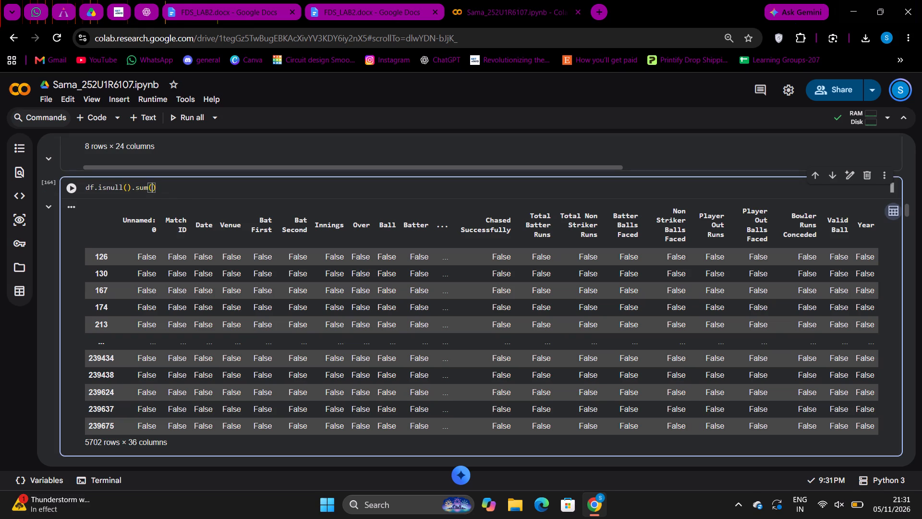
pyautogui.click(77, 188)
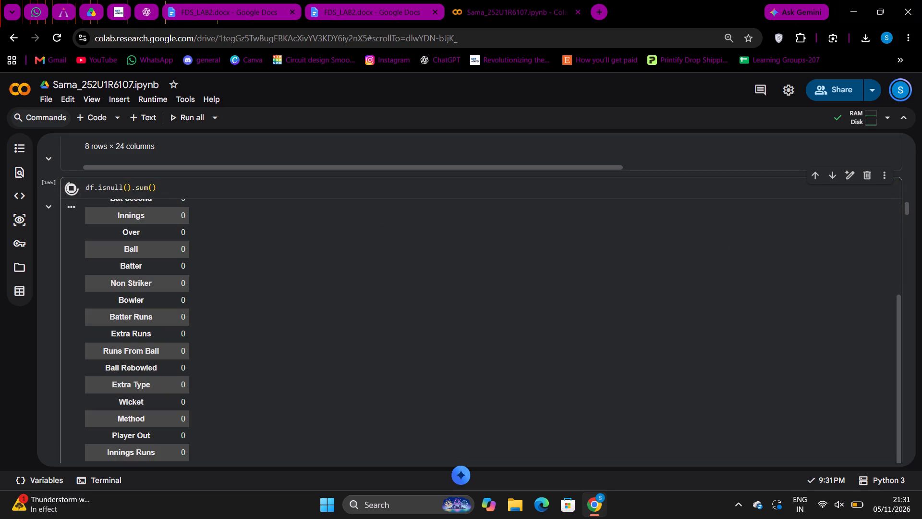
# Capture a screenshot of the df.isnull().sum() cell and its output, from the notebook header down through the Windows taskbar.
pyautogui.scroll(-1, 141, 177)
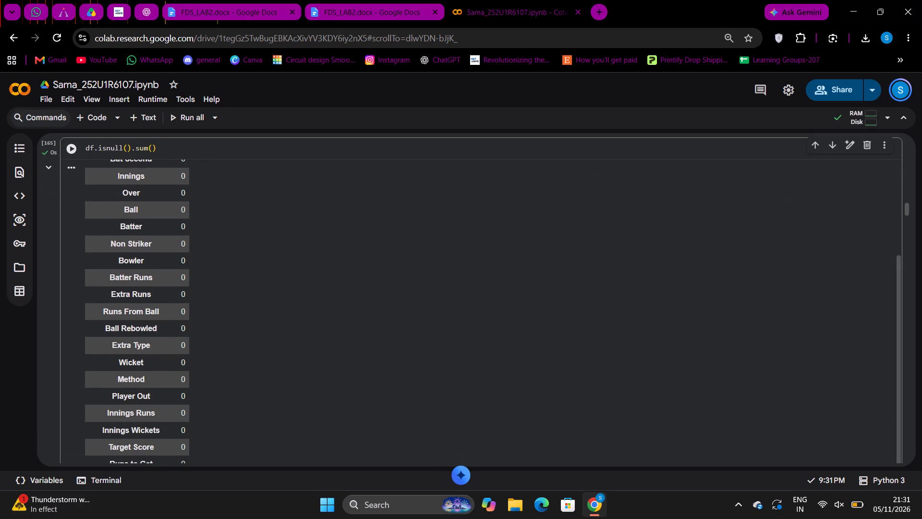
pyautogui.press('shift+super+s')
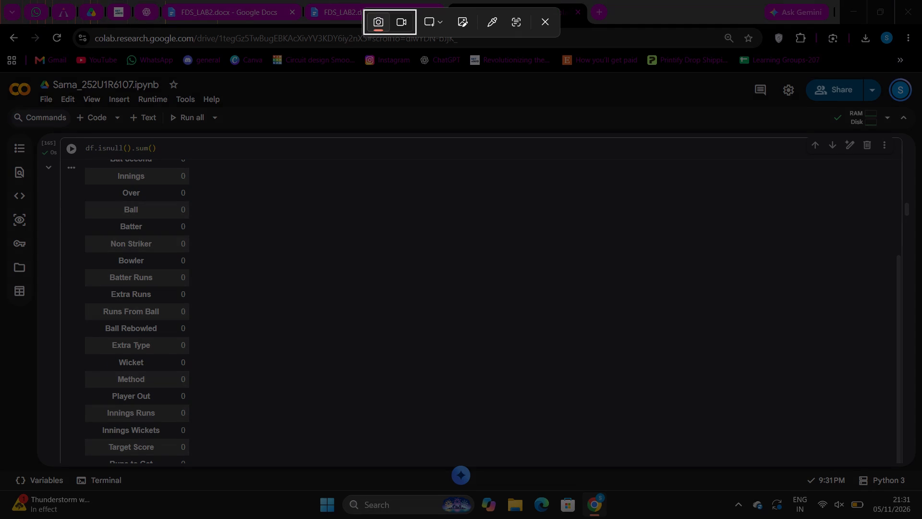
pyautogui.moveTo(0, 75); pyautogui.dragTo(921, 479)
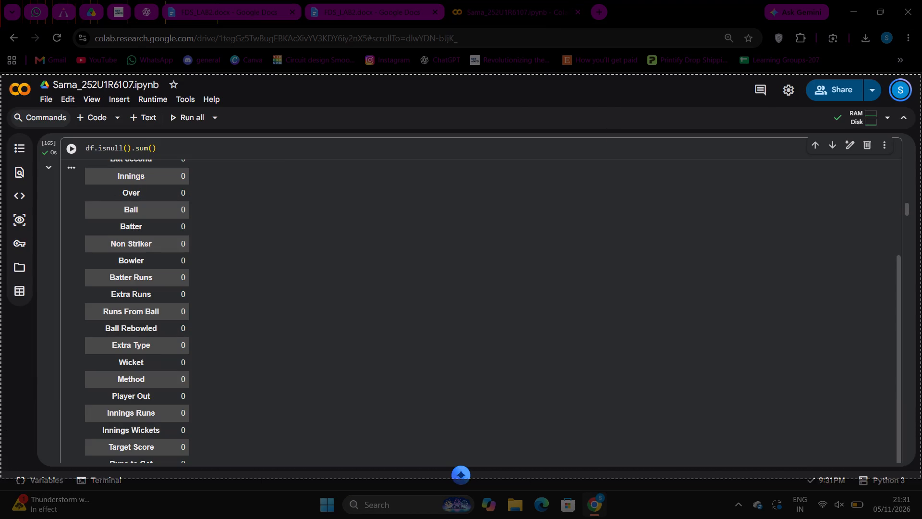
pyautogui.moveTo(921, 479); pyautogui.dragTo(921, 517)
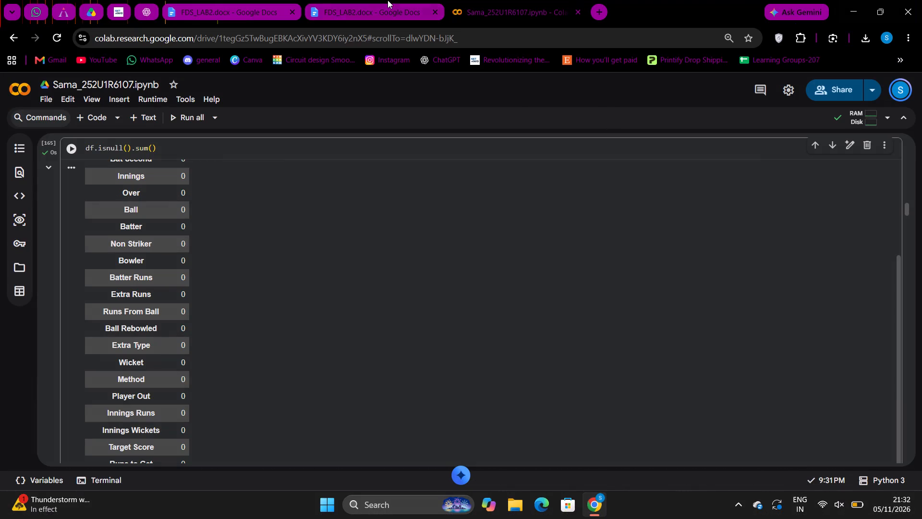
# Back in the FDS_LAB2 report, insert the df.isnull().sum() screenshot under 1.9's "Code:" line.
pyautogui.click(388, 0)
pyautogui.hotkey('ctrl', 'v')
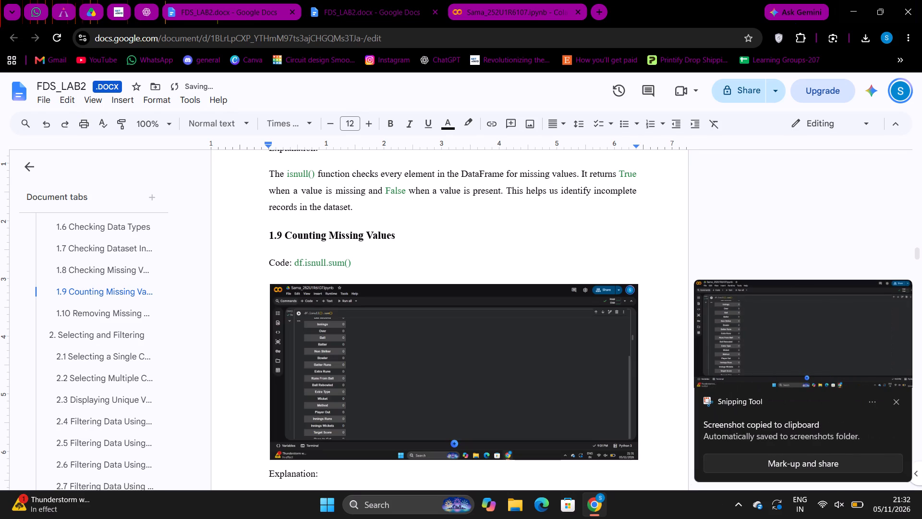
# Change isna() to isnull() in 1.9's explanation paragraph.
pyautogui.scroll(-2, 328, 248)
pyautogui.scroll(-1, 538, 299)
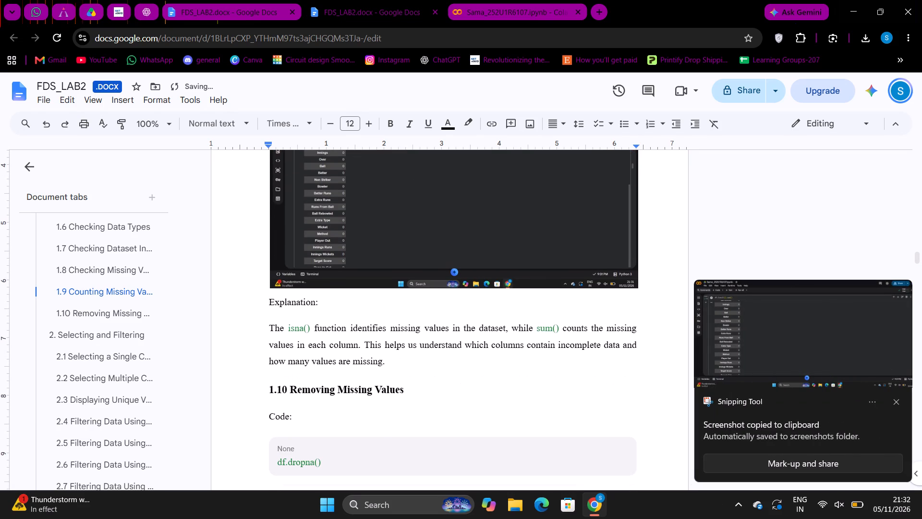
pyautogui.scroll(-1, 376, 324)
pyautogui.click(310, 264)
pyautogui.press('BackSpace')
pyautogui.press('BackSpace')
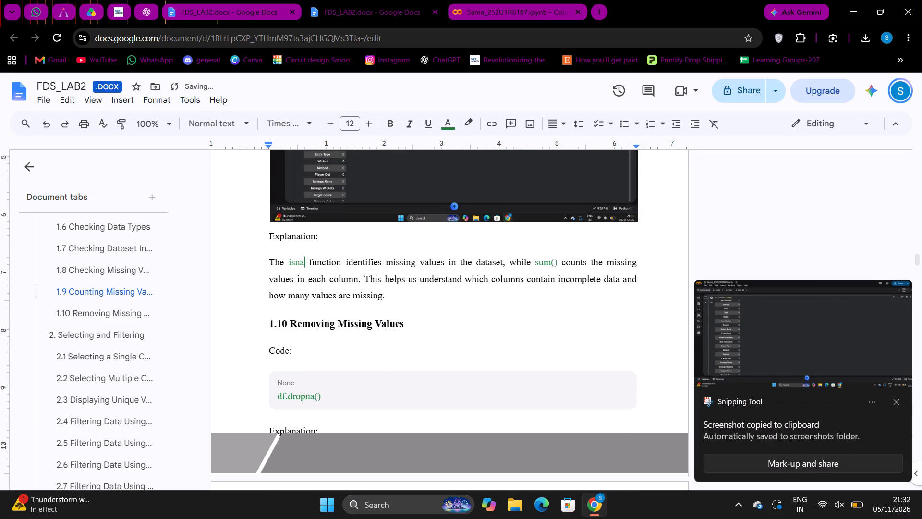
pyautogui.press('BackSpace')
pyautogui.write('ull(')
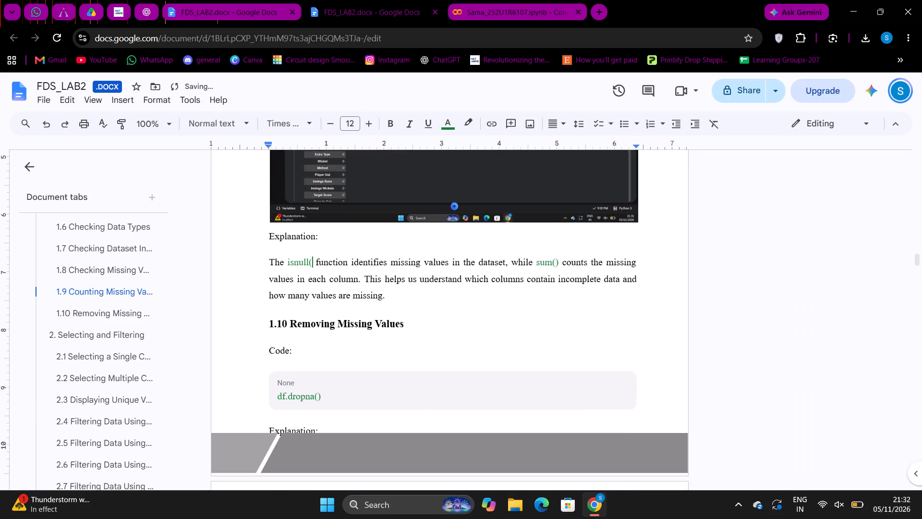
pyautogui.hotkey('shift', ')')
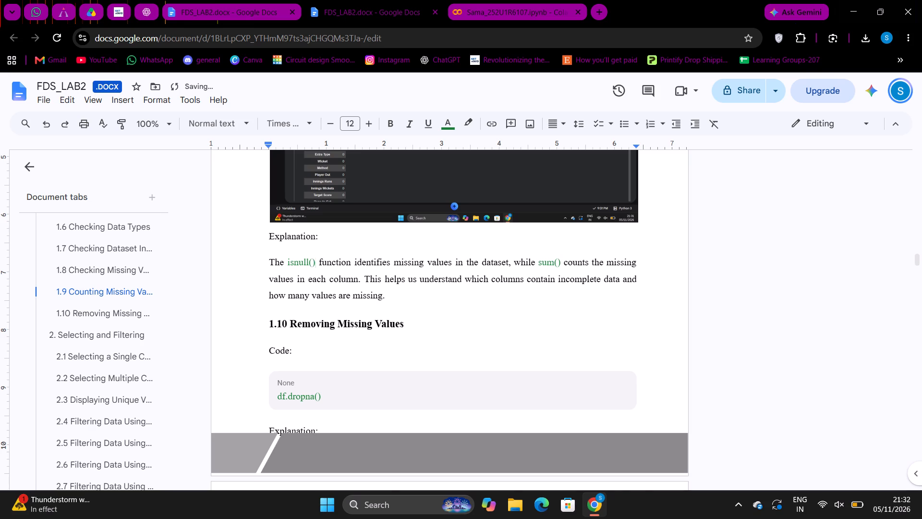
# Replace 1.10's code block with df.dropna() placed inline after its "Code:" label.
pyautogui.scroll(-1, 316, 353)
pyautogui.tripleClick(313, 318)
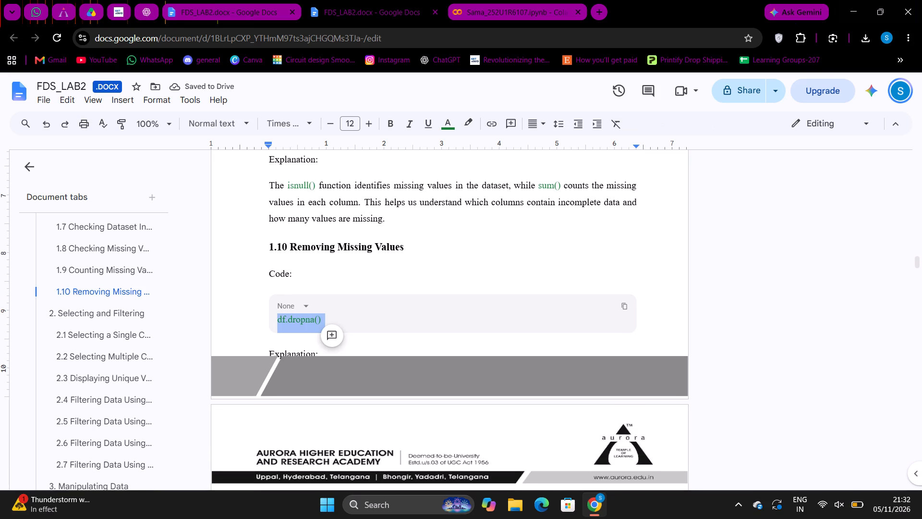
pyautogui.hotkey('ctrl', 'c')
pyautogui.click(313, 273)
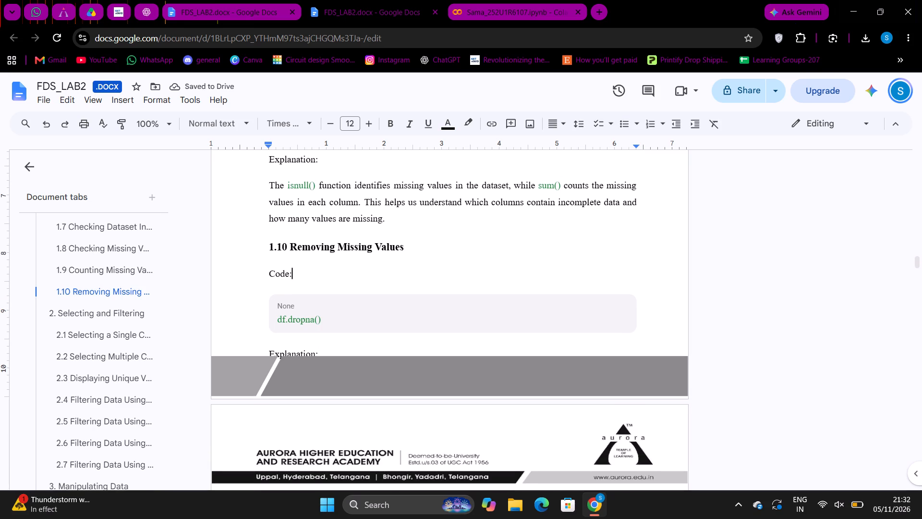
pyautogui.press('space')
pyautogui.hotkey('ctrl', 'v')
pyautogui.moveTo(272, 309); pyautogui.dragTo(337, 338)
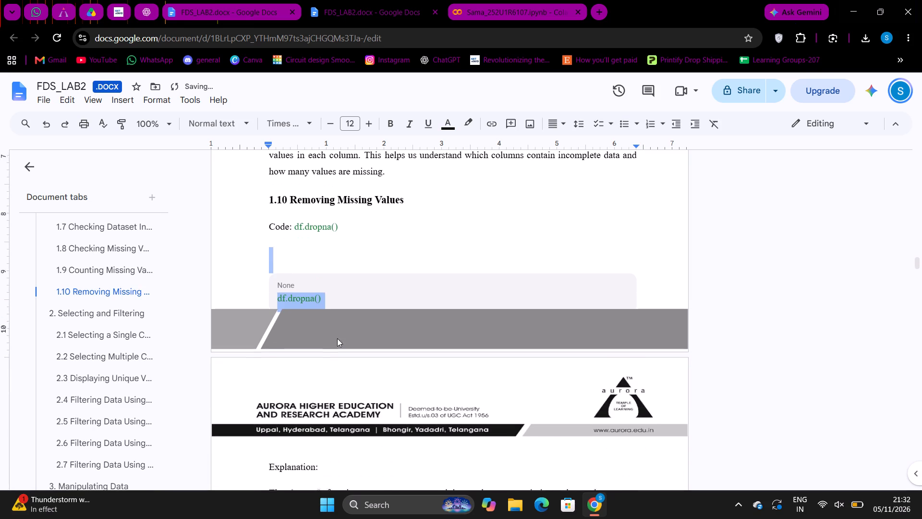
pyautogui.moveTo(337, 338); pyautogui.dragTo(338, 339)
pyautogui.press('BackSpace')
# Reduce the "2. Selecting and Filtering" heading to font size 14.
pyautogui.scroll(-1, 326, 287)
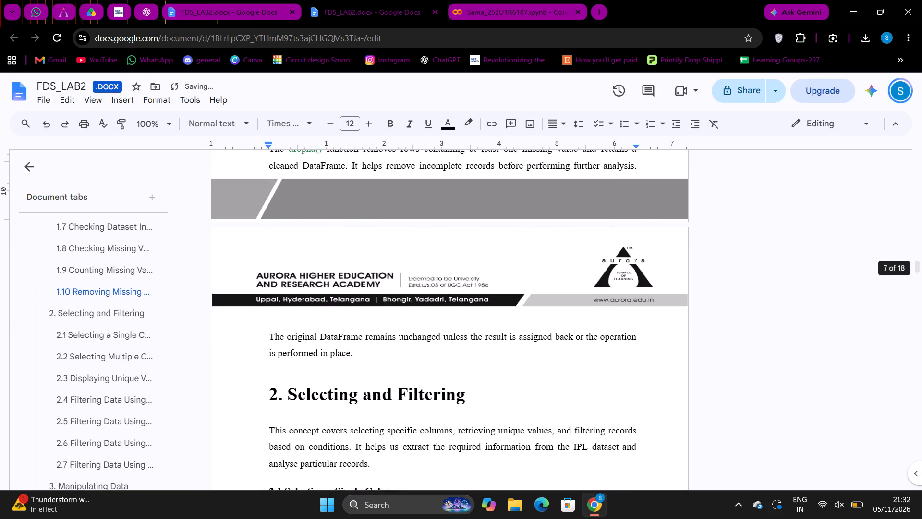
pyautogui.scroll(-1, 326, 287)
pyautogui.tripleClick(385, 306)
pyautogui.click(385, 306)
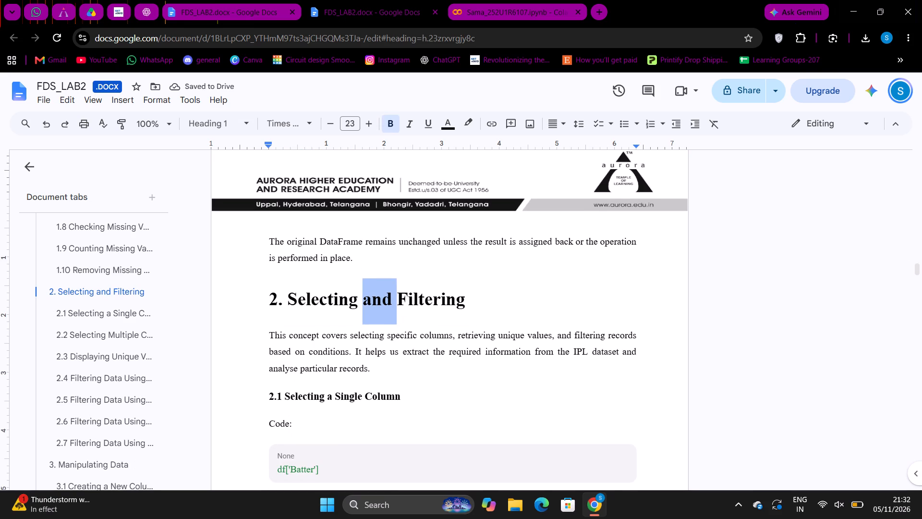
pyautogui.tripleClick(385, 306)
pyautogui.hotkey('ctrl', 'shift', ',')
pyautogui.hotkey('ctrl', 'shift', ',')
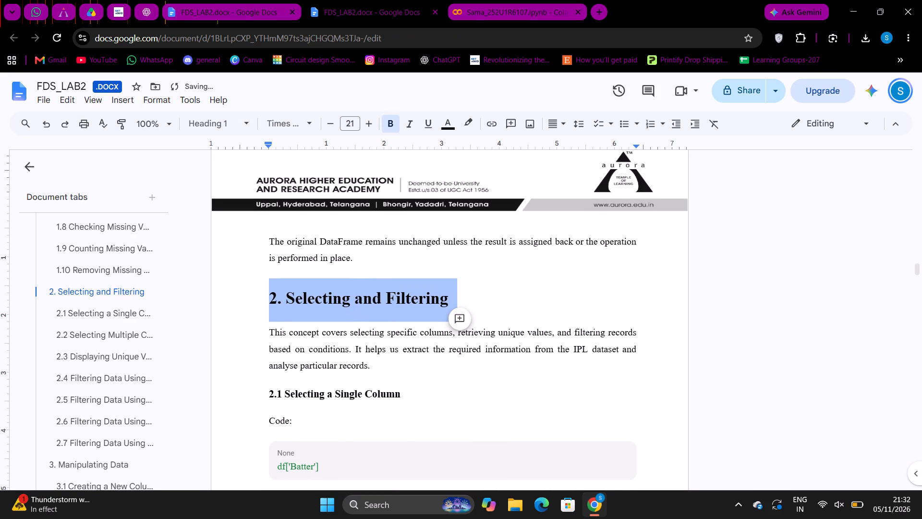
pyautogui.hotkey('ctrl', 'shift', ',')
pyautogui.hotkey('ctrl', 'shift', ',')
pyautogui.hotkey('ctrl', 'shift', ',')
pyautogui.hotkey('ctrl', 'shift', ',')
pyautogui.hotkey('ctrl', 'shift', ',')
pyautogui.hotkey('ctrl', 'shift', ',')
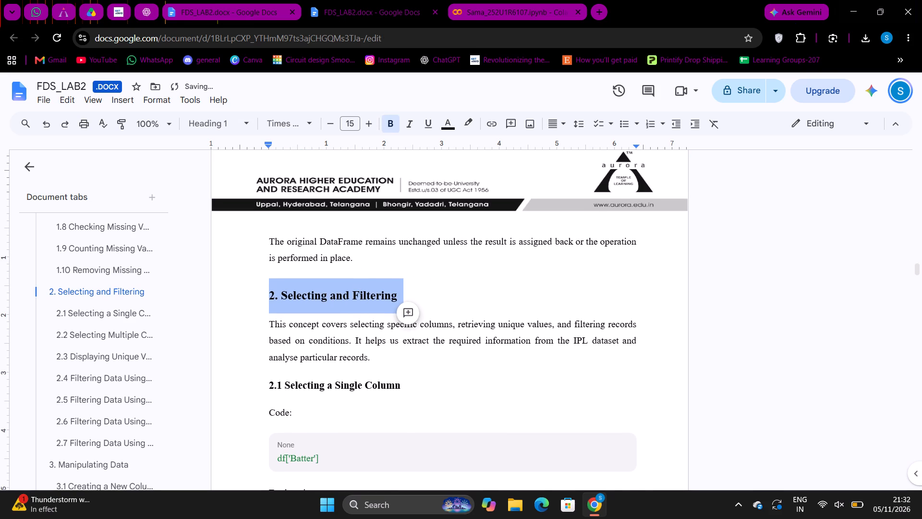
pyautogui.hotkey('ctrl', 'shift', ',')
# Review the report from section 1.9 through 2.2, and look through the Colab notebook cells below df.isnull().sum().
pyautogui.scroll(2, 383, 259)
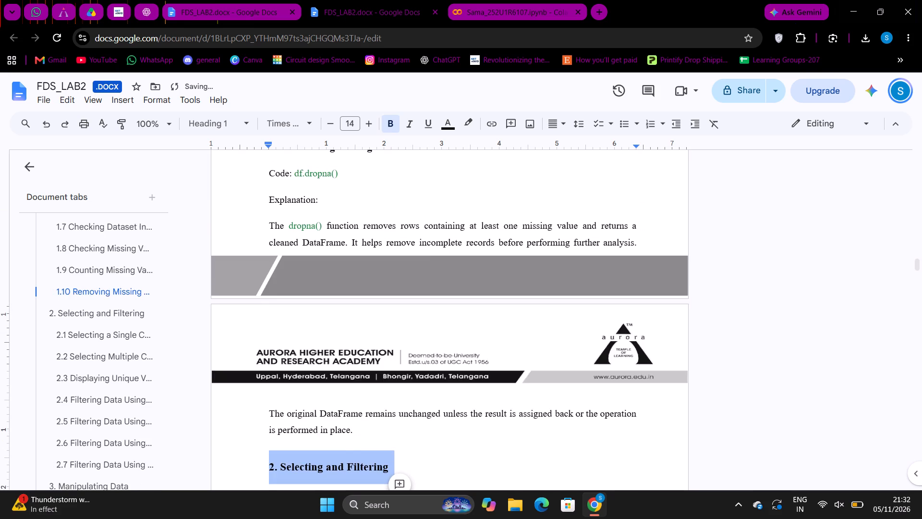
pyautogui.scroll(1, 383, 259)
pyautogui.click(332, 273)
pyautogui.scroll(2, 332, 273)
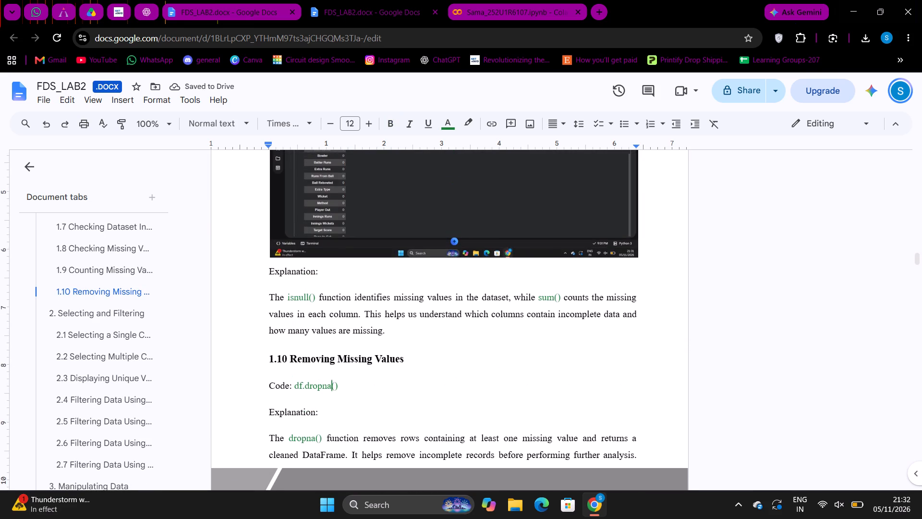
pyautogui.scroll(1, 332, 273)
pyautogui.scroll(-6, 332, 273)
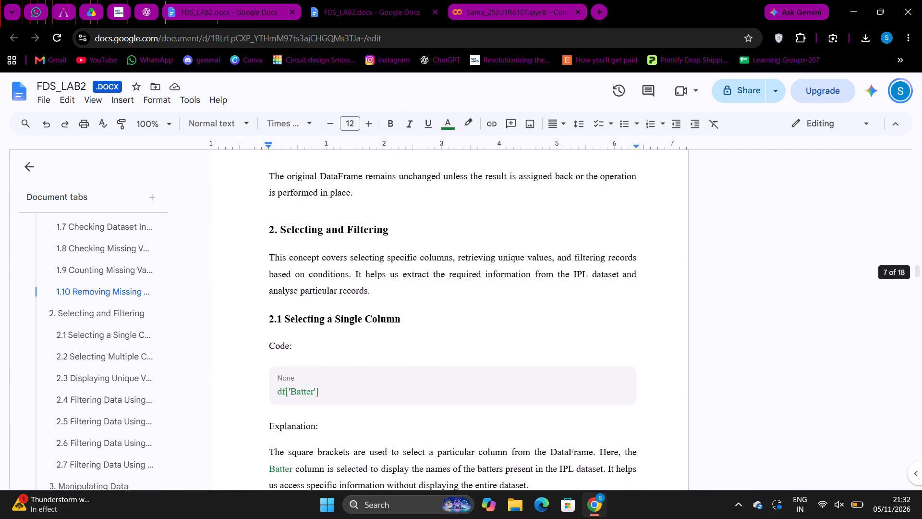
pyautogui.scroll(-1, 332, 273)
pyautogui.click(316, 309)
pyautogui.scroll(-2, 316, 309)
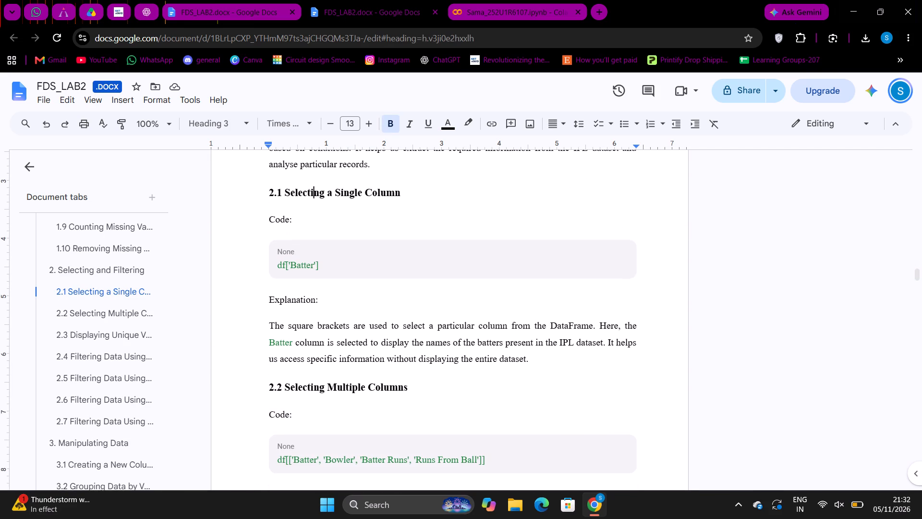
pyautogui.click(560, 0)
pyautogui.scroll(-8, 341, 257)
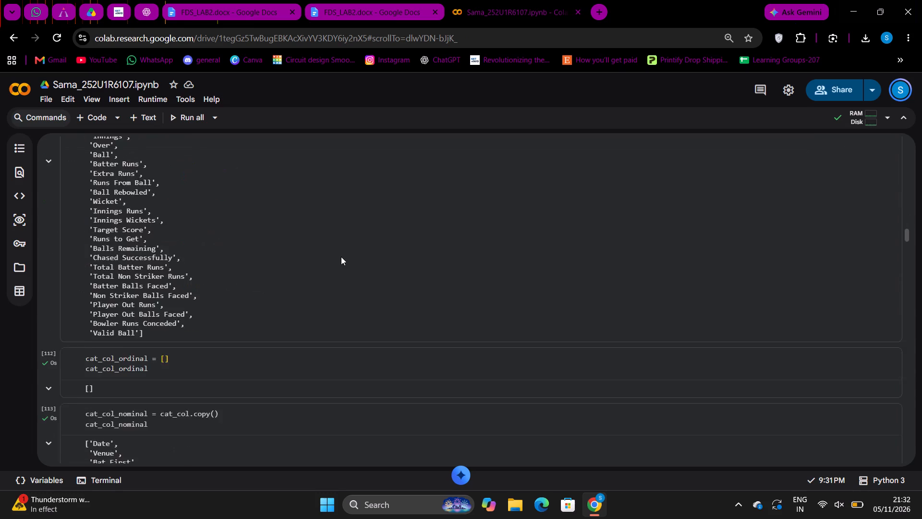
pyautogui.scroll(-2, 341, 257)
# Switch to the other FDS_LAB2 document holding the earlier screenshots and delete its df.describe() screenshot above "Selecting and Filtering:".
pyautogui.click(196, 0)
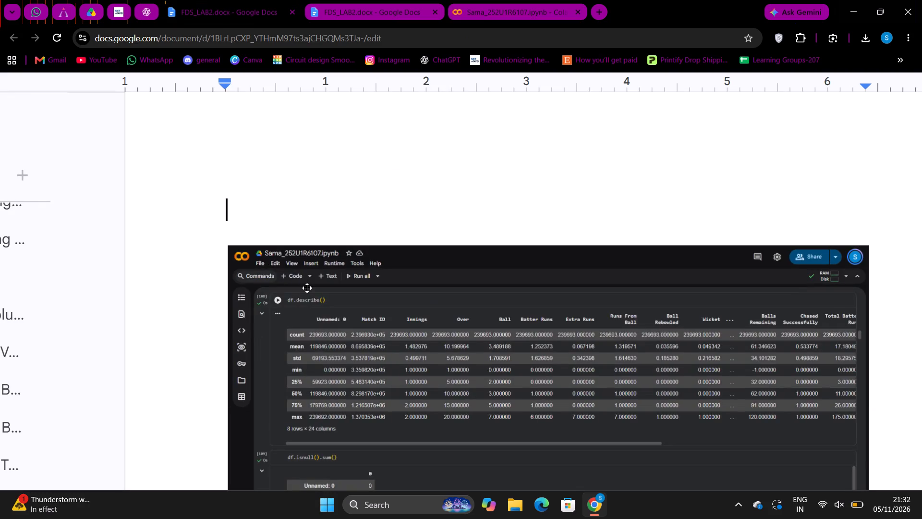
pyautogui.scroll(-8, 307, 288)
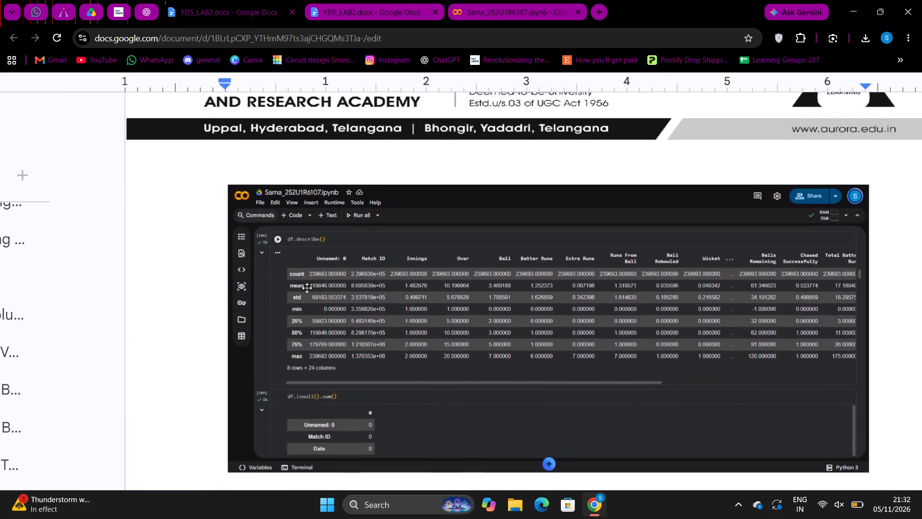
pyautogui.scroll(-3, 393, 202)
pyautogui.click(366, 197)
pyautogui.press('BackSpace')
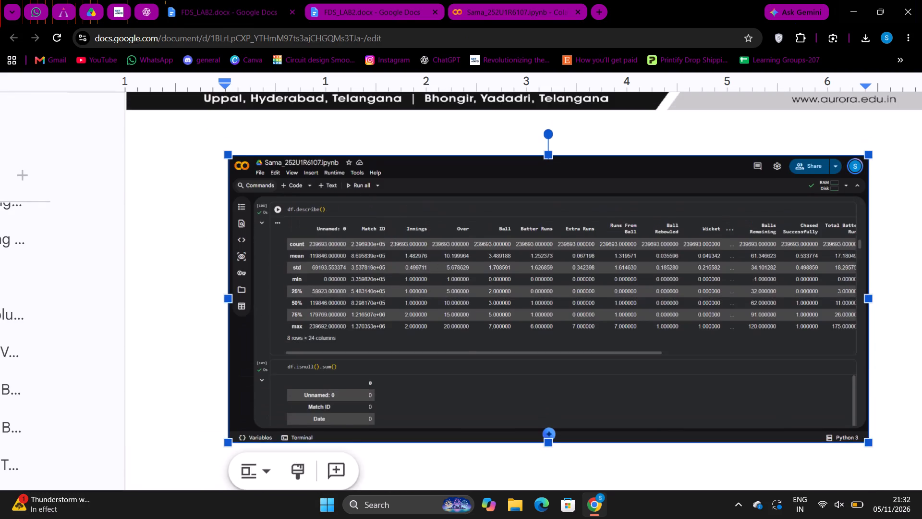
pyautogui.scroll(-5, 336, 326)
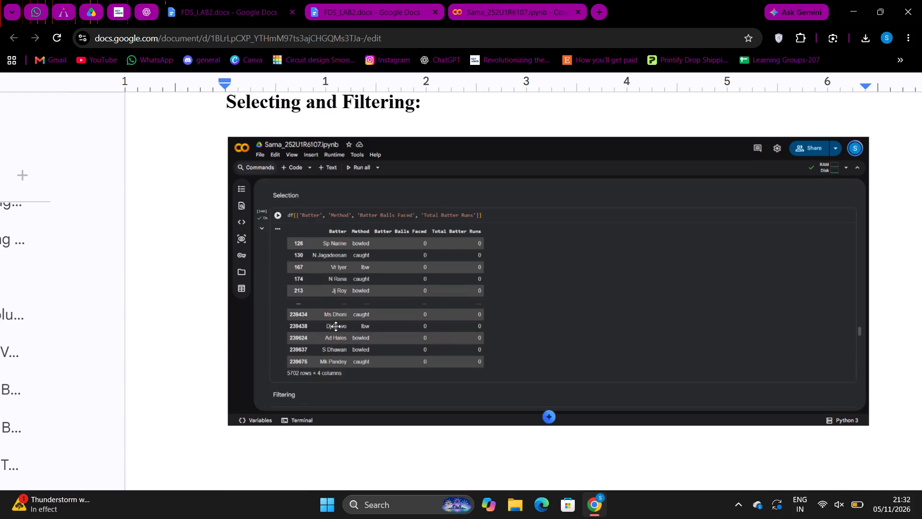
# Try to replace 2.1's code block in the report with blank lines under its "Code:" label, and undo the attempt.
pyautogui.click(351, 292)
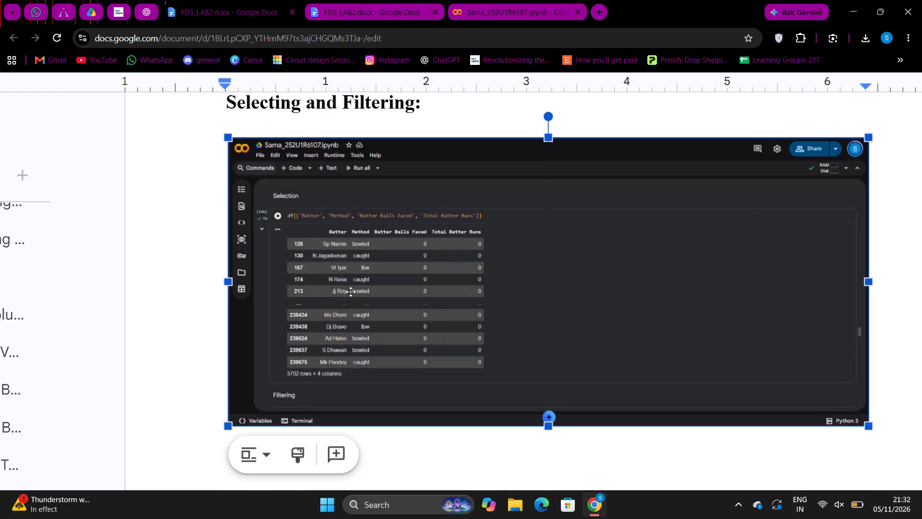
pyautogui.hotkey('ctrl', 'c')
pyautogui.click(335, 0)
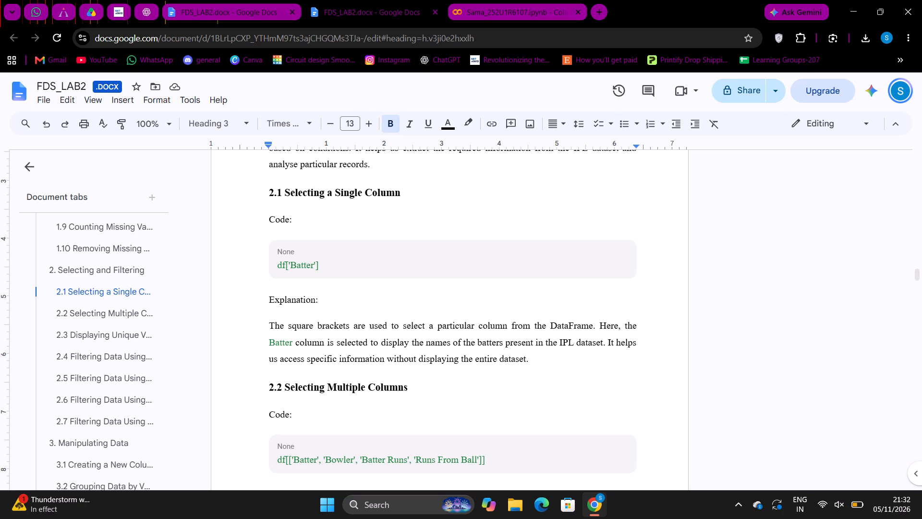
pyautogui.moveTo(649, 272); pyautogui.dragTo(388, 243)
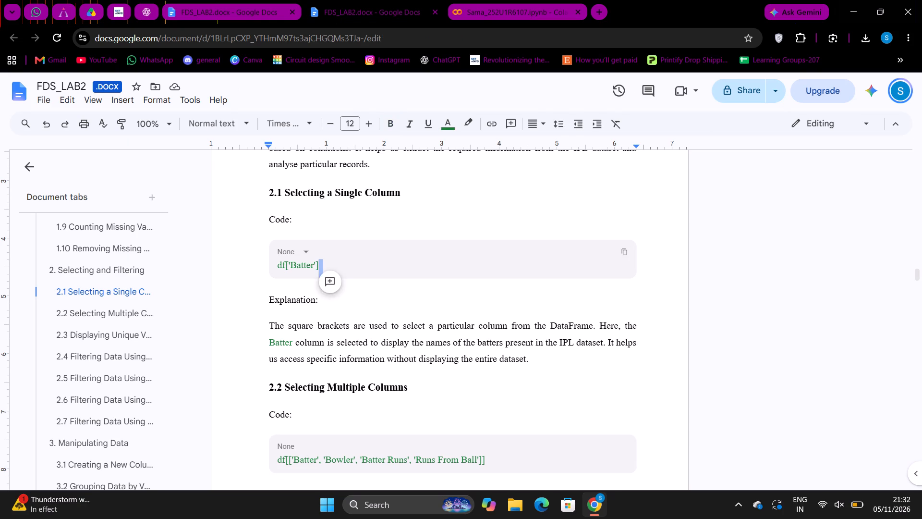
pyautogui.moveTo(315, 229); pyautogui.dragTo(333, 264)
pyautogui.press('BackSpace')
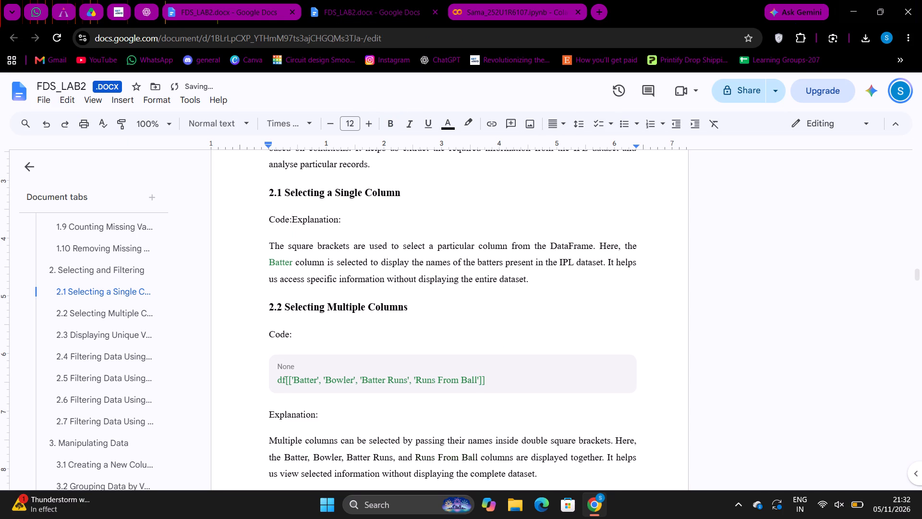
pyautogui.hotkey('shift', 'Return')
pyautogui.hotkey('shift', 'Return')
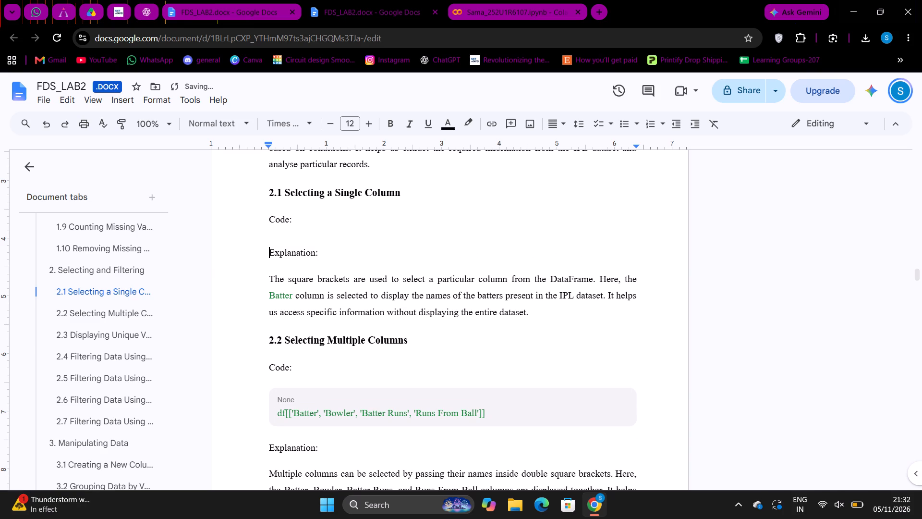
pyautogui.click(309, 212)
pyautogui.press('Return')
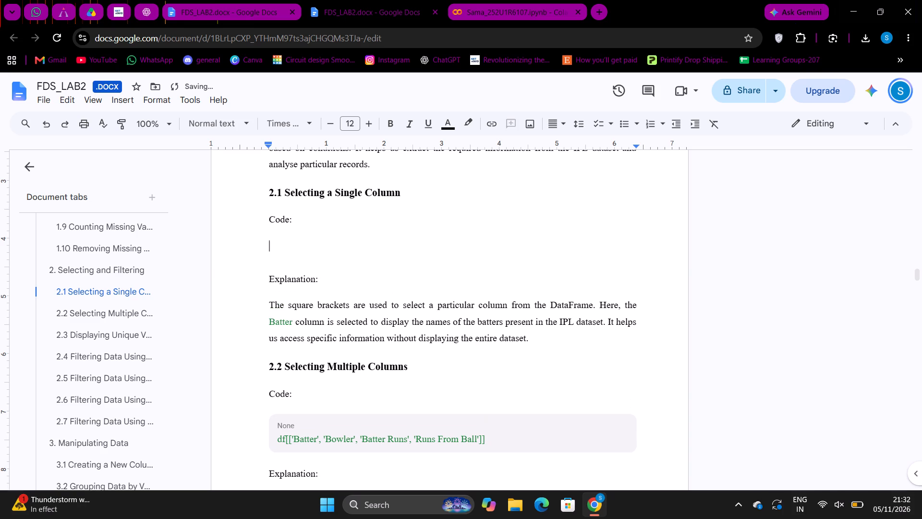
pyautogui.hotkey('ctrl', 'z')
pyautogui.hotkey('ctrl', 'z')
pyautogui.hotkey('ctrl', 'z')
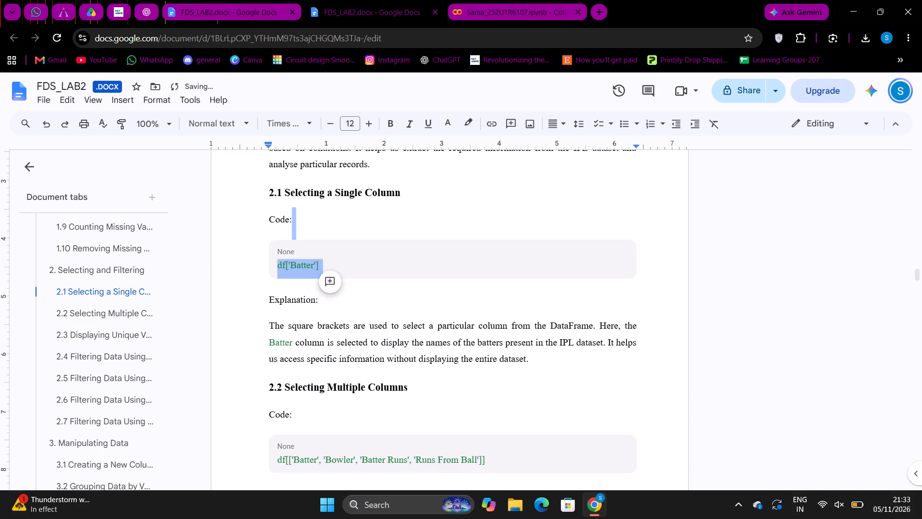
# Replace 2.1's code block in the report with df['Batter'] placed inline after its "Code:" label.
pyautogui.tripleClick(309, 263)
pyautogui.hotkey('ctrl', 'c')
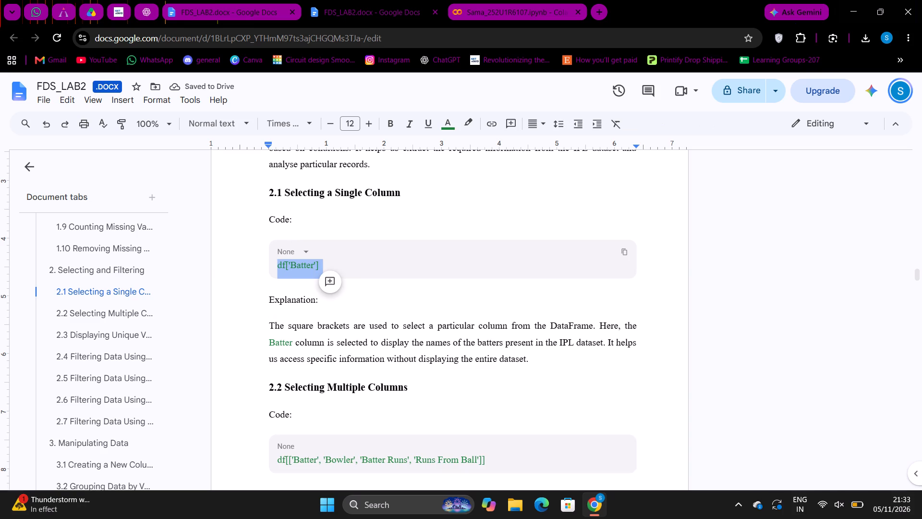
pyautogui.click(316, 223)
pyautogui.press('space')
pyautogui.hotkey('ctrl', 'v')
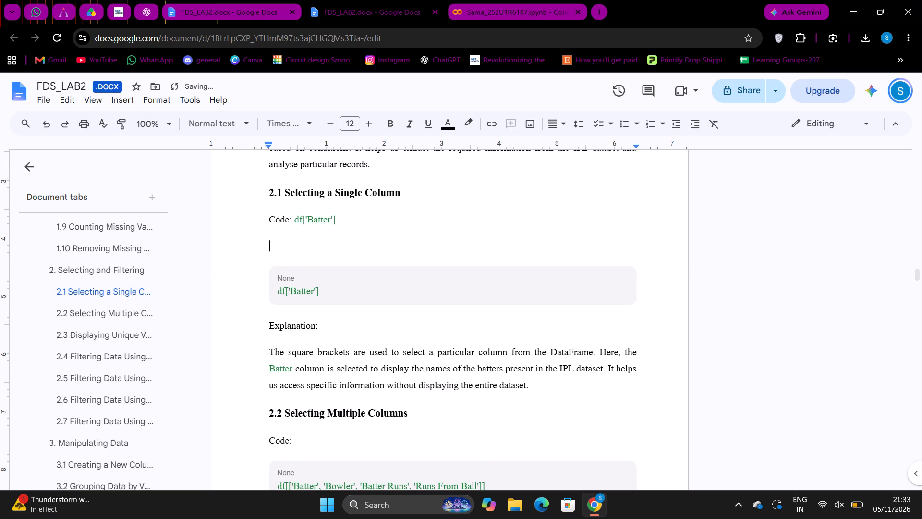
pyautogui.moveTo(294, 247); pyautogui.dragTo(335, 305)
pyautogui.press('BackSpace')
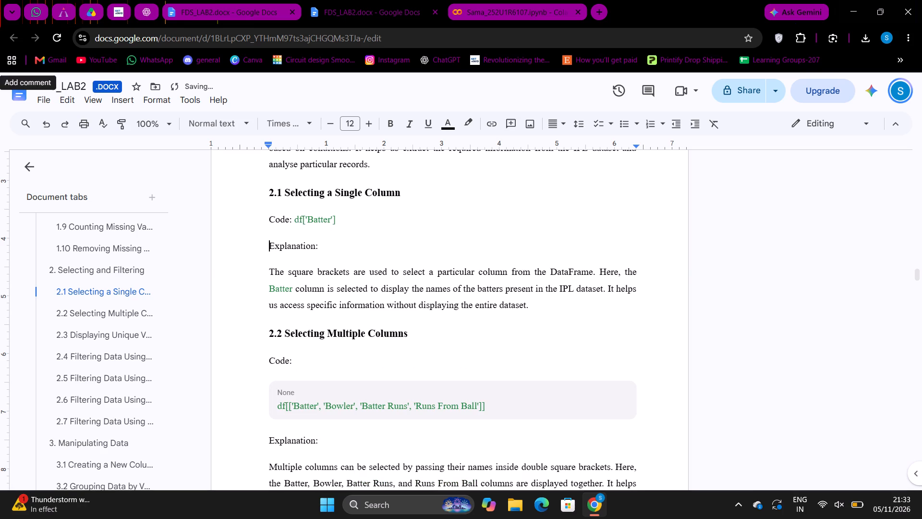
# Replace 2.2's code block with df[['Batter', 'Bowler', 'Batter Runs', 'Runs From Ball']] placed inline after its "Code:" label.
pyautogui.scroll(-1, 345, 357)
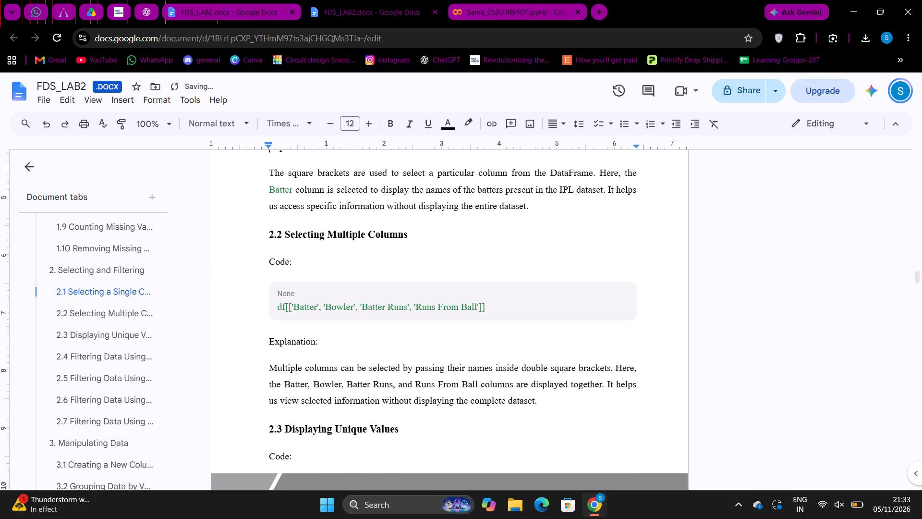
pyautogui.tripleClick(289, 304)
pyautogui.hotkey('ctrl', 'c')
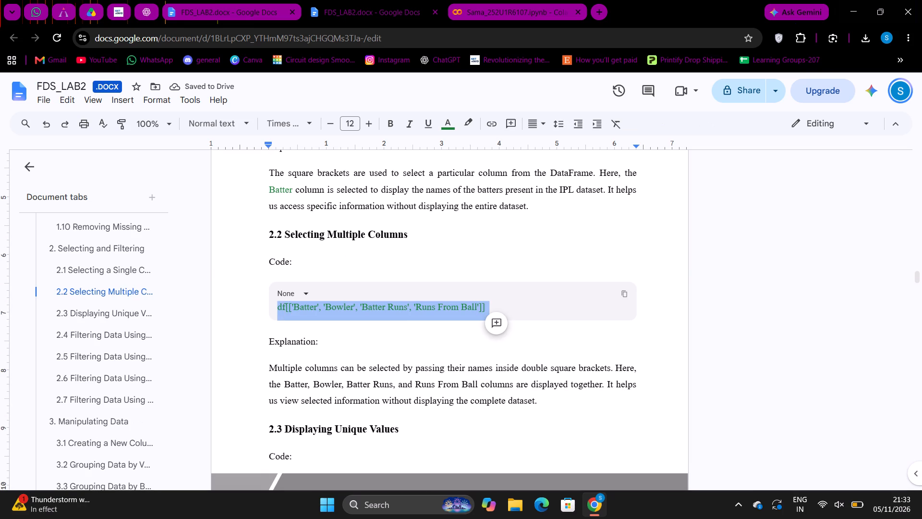
pyautogui.click(308, 261)
pyautogui.press('space')
pyautogui.hotkey('ctrl', 'v')
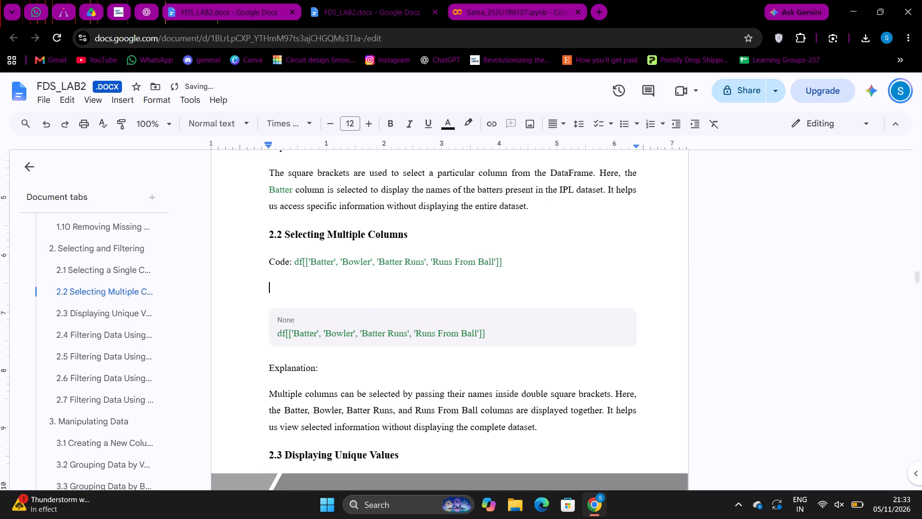
pyautogui.moveTo(291, 292); pyautogui.dragTo(317, 327)
pyautogui.press('BackSpace')
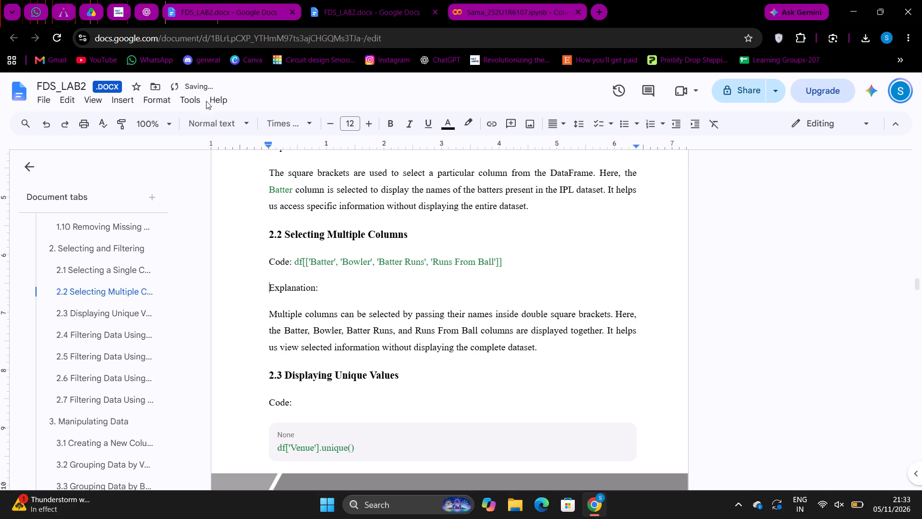
# Copy the Selection output screenshot from the other FDS_LAB2 document under 2.2's code line, adding a line break before "Explanation:".
pyautogui.click(210, 0)
pyautogui.scroll(-2, 391, 283)
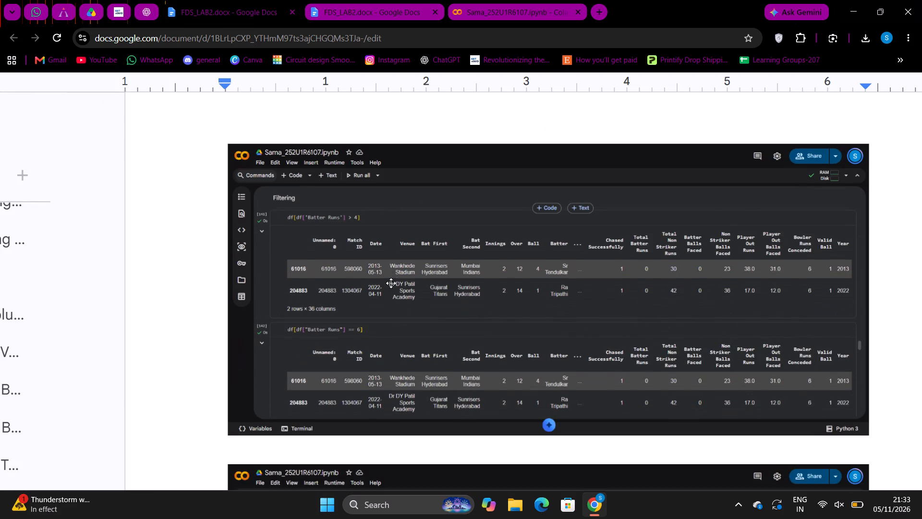
pyautogui.scroll(7, 377, 268)
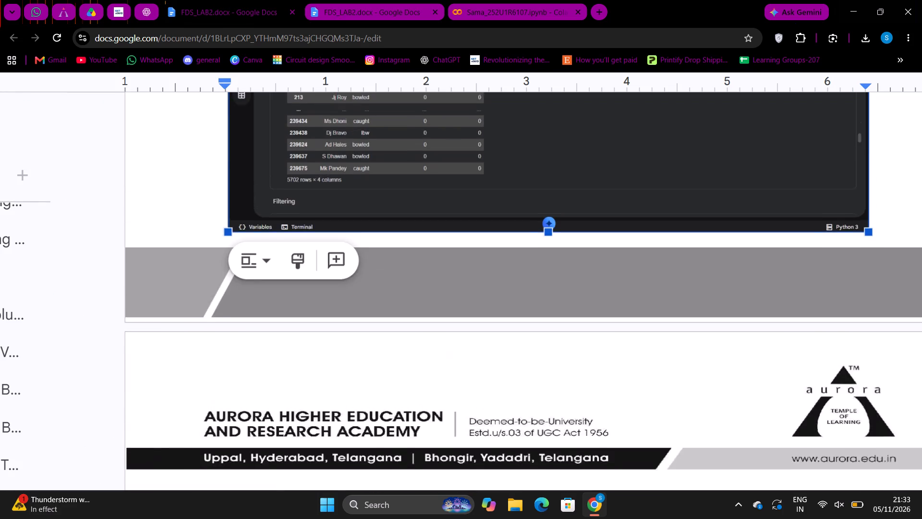
pyautogui.scroll(2, 377, 268)
pyautogui.click(401, 251)
pyautogui.hotkey('ctrl', 'c')
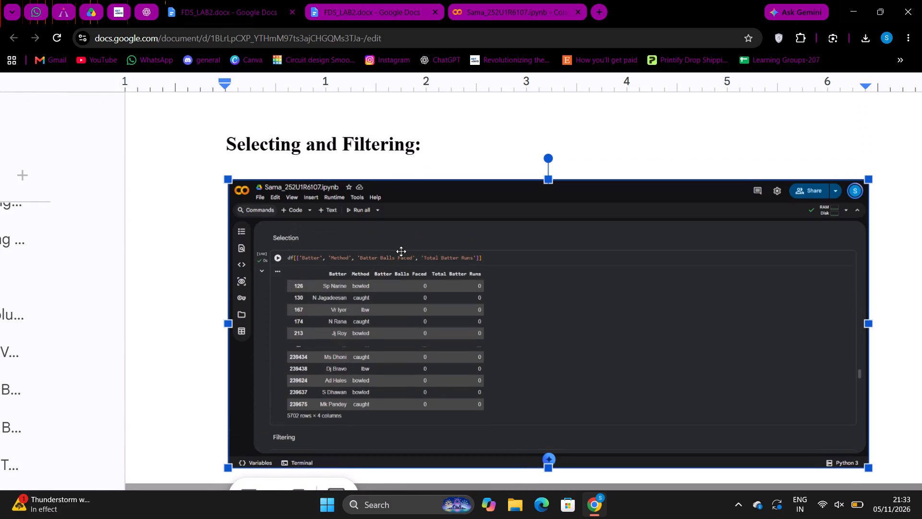
pyautogui.click(359, 0)
pyautogui.hotkey('ctrl', 'v')
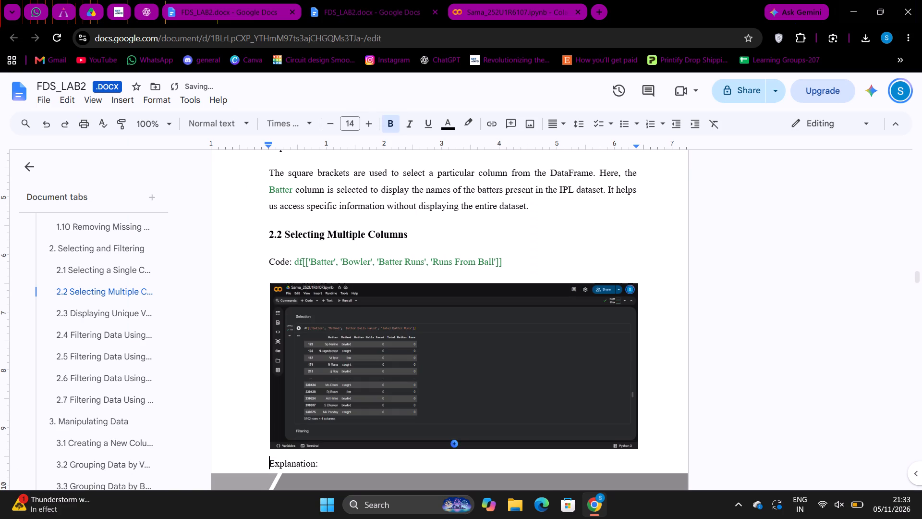
pyautogui.scroll(-2, 341, 361)
pyautogui.press('Return')
# Replace 2.3's code block with df['Venue'].unique() placed inline after its "Code:" label.
pyautogui.scroll(-2, 341, 361)
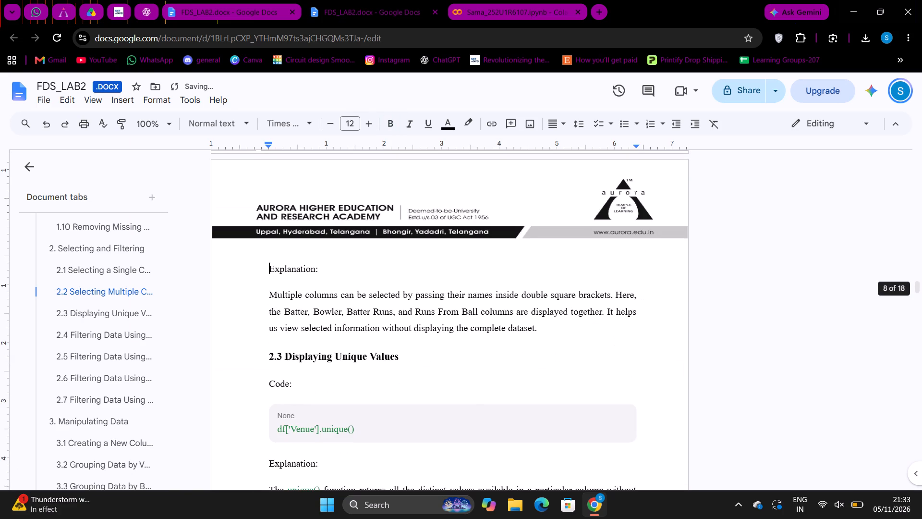
pyautogui.scroll(-1, 334, 395)
pyautogui.tripleClick(343, 335)
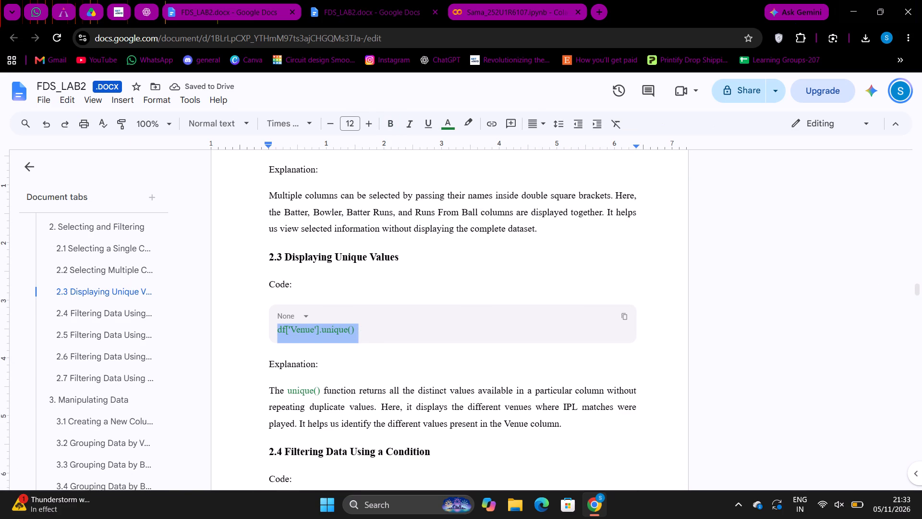
pyautogui.hotkey('ctrl', 'c')
pyautogui.click(331, 287)
pyautogui.press('space')
pyautogui.hotkey('ctrl', 'v')
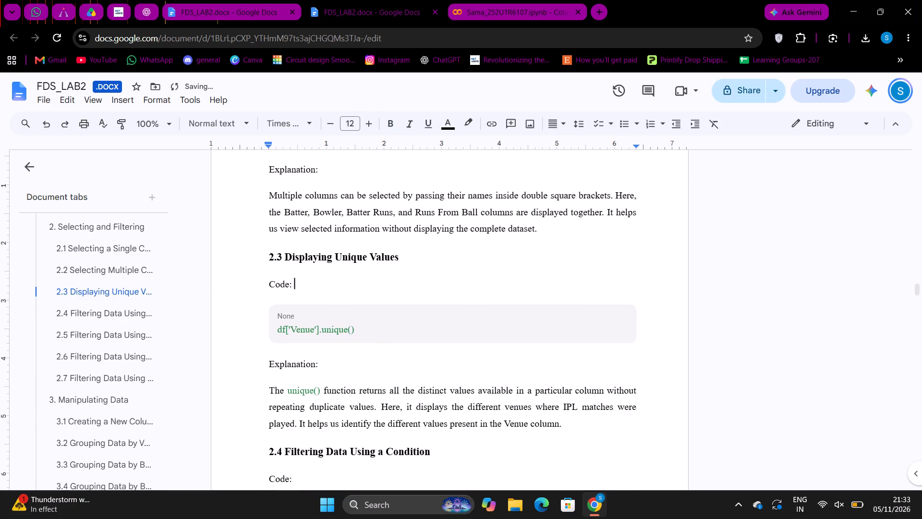
pyautogui.moveTo(293, 318); pyautogui.dragTo(338, 352)
pyautogui.press('BackSpace')
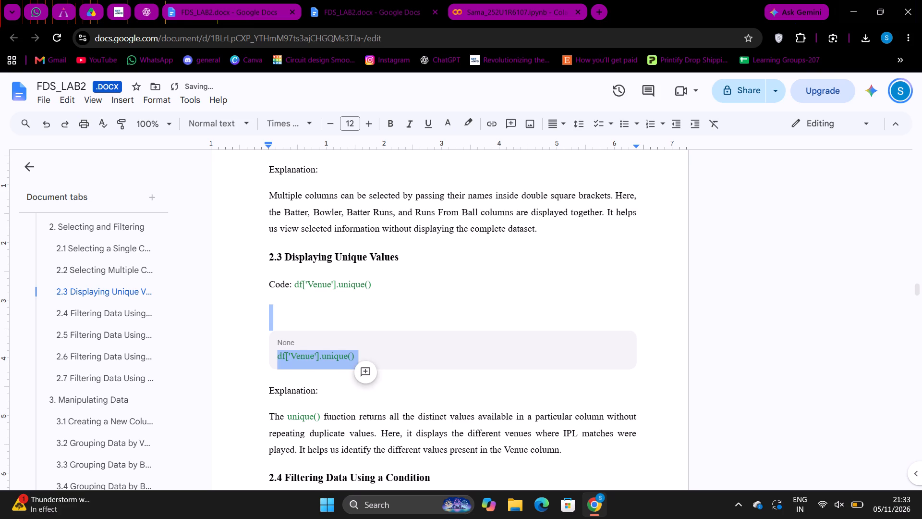
# Copy 2.3's code line and run df['Venue'].unique() in a new Colab code cell below the cat_col_ordinal cell.
pyautogui.click(352, 297)
pyautogui.tripleClick(335, 288)
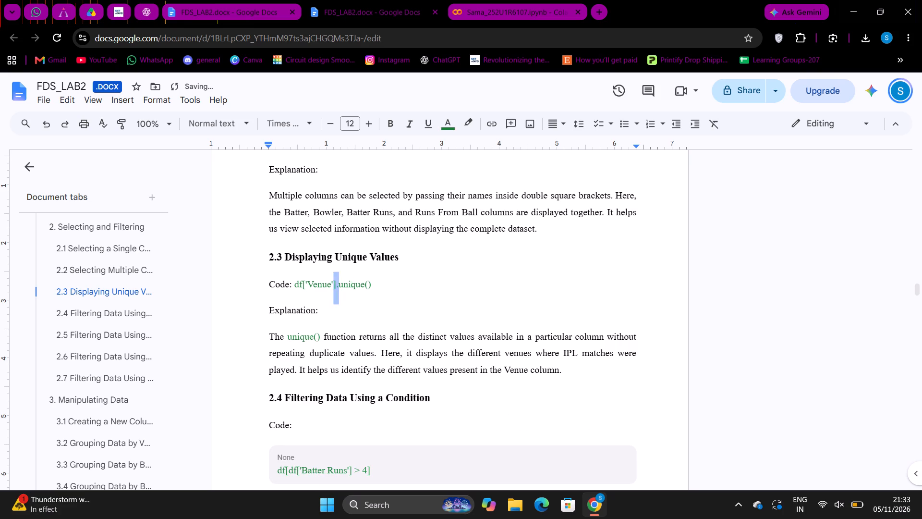
pyautogui.click(335, 288)
pyautogui.moveTo(386, 286); pyautogui.dragTo(296, 286)
pyautogui.hotkey('ctrl', 'c')
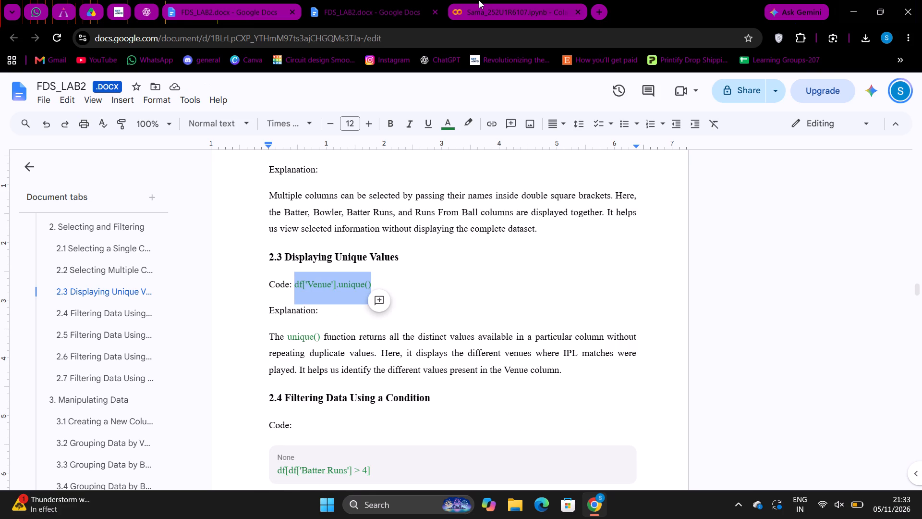
pyautogui.click(479, 0)
pyautogui.click(106, 238)
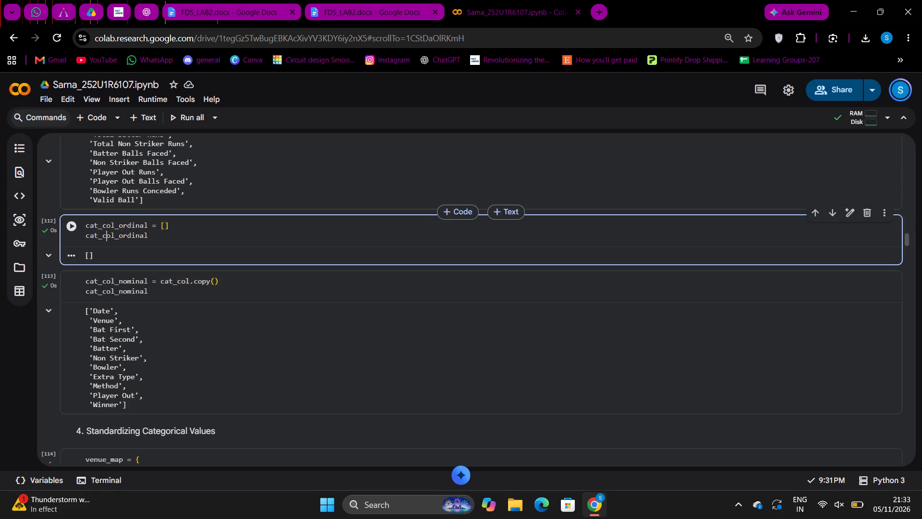
pyautogui.click(98, 122)
pyautogui.hotkey('ctrl', 'v')
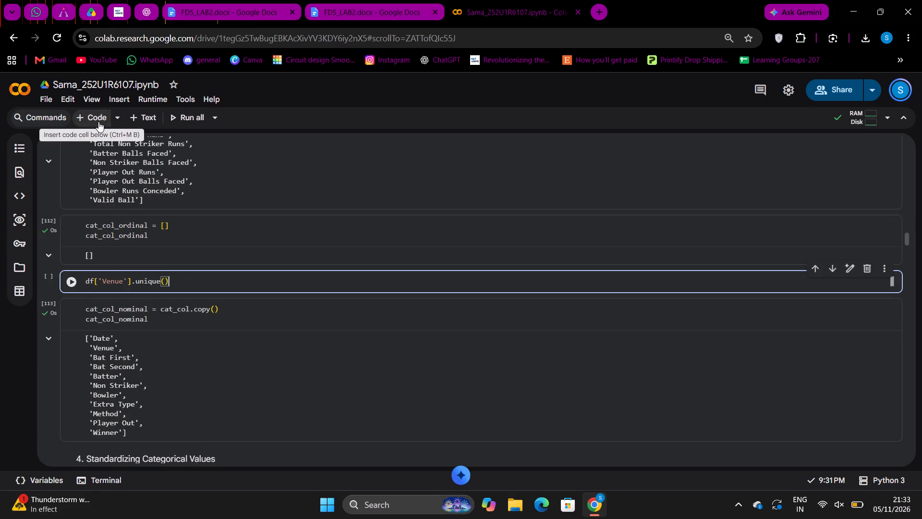
pyautogui.click(80, 286)
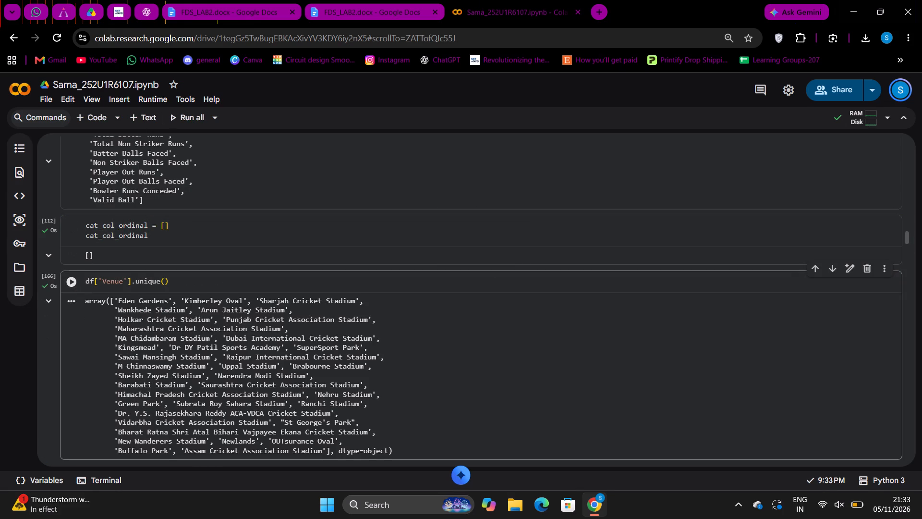
# Capture a screenshot of the df['Venue'].unique() cell together with its full output array.
pyautogui.scroll(-2, 158, 277)
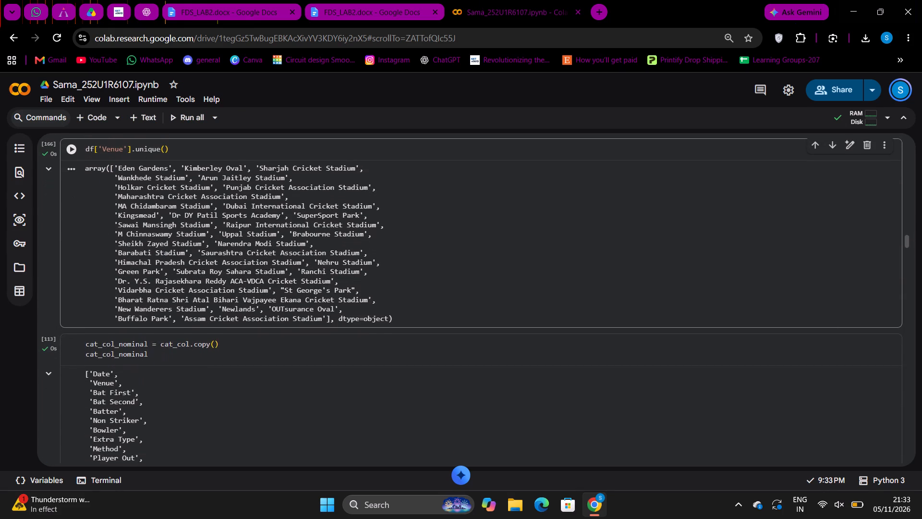
pyautogui.scroll(1, 158, 277)
pyautogui.press('shift+super+s')
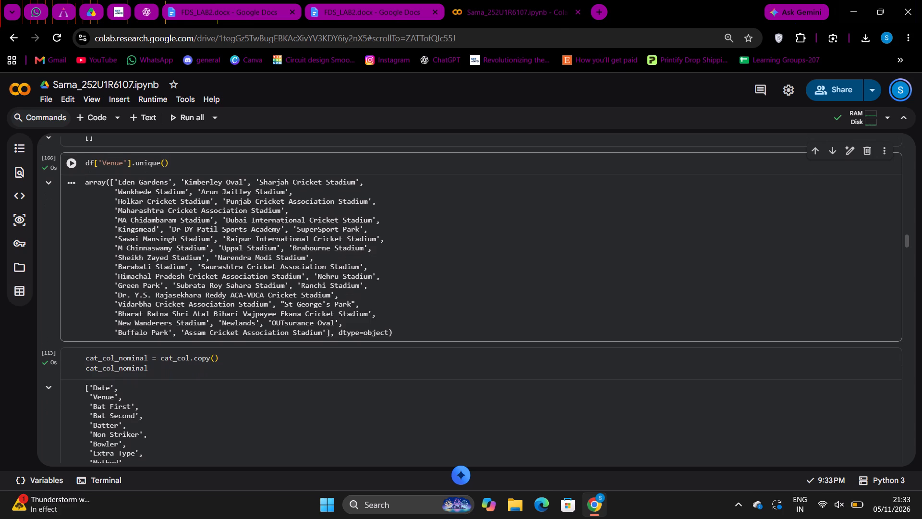
pyautogui.moveTo(37, 150); pyautogui.dragTo(470, 343)
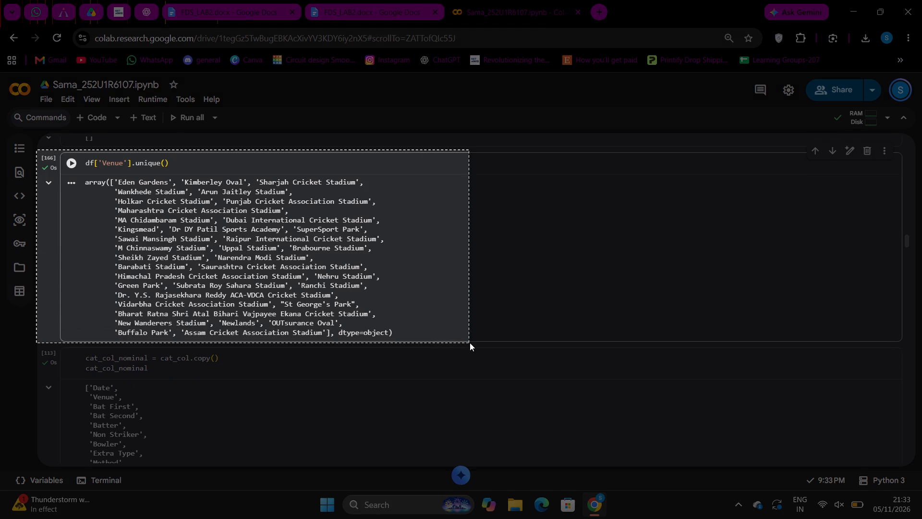
pyautogui.moveTo(470, 343); pyautogui.dragTo(472, 345)
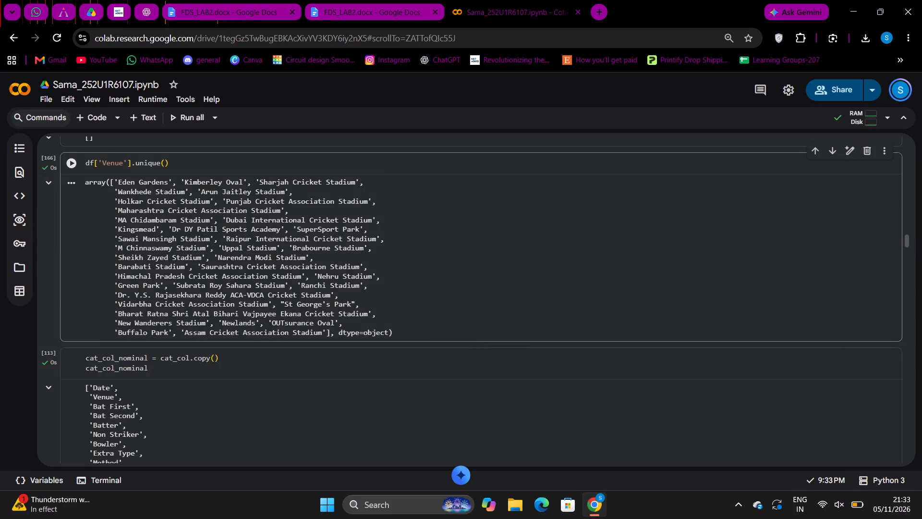
# Delete the df['Venue'].unique() cell from the Colab notebook.
pyautogui.click(223, 170)
pyautogui.click(864, 157)
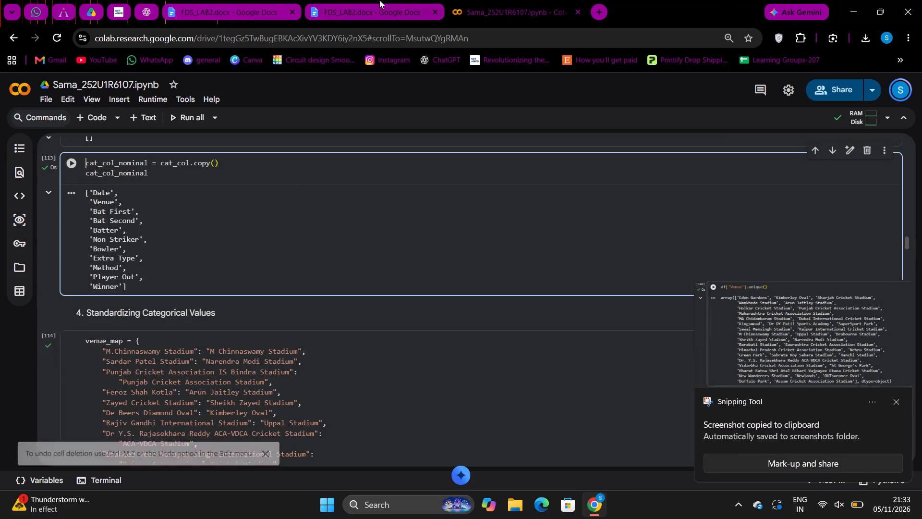
# Switch back to the report and insert the captured df['Venue'].unique() screenshot on a new line below 2.3's code.
pyautogui.click(379, 0)
pyautogui.click(392, 285)
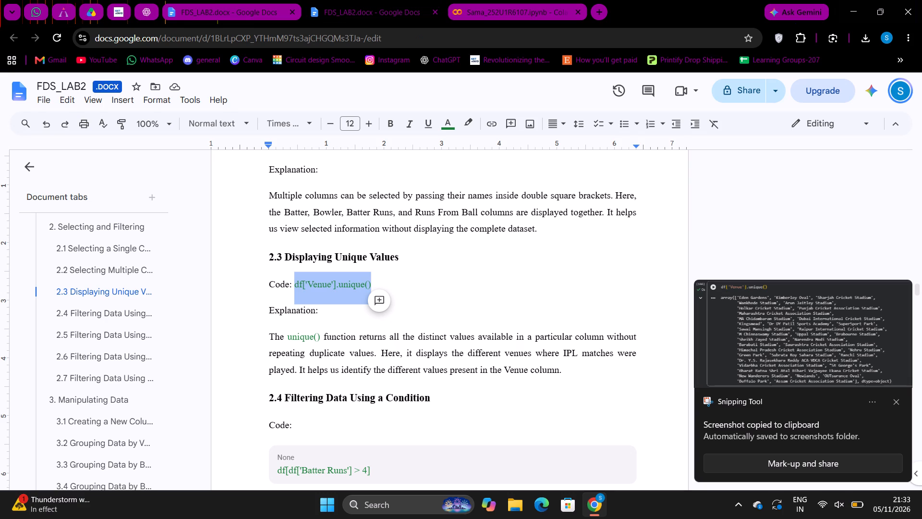
pyautogui.press('Return')
pyautogui.hotkey('ctrl', 'v')
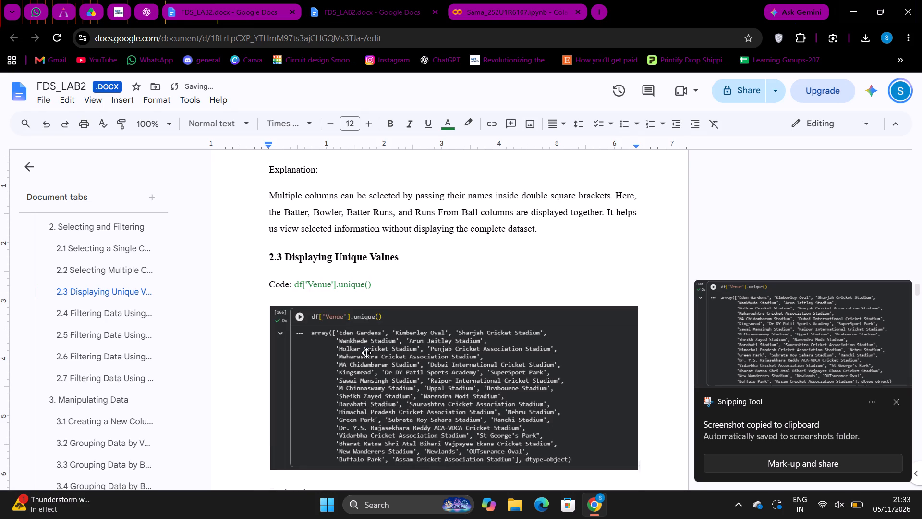
pyautogui.scroll(-3, 366, 353)
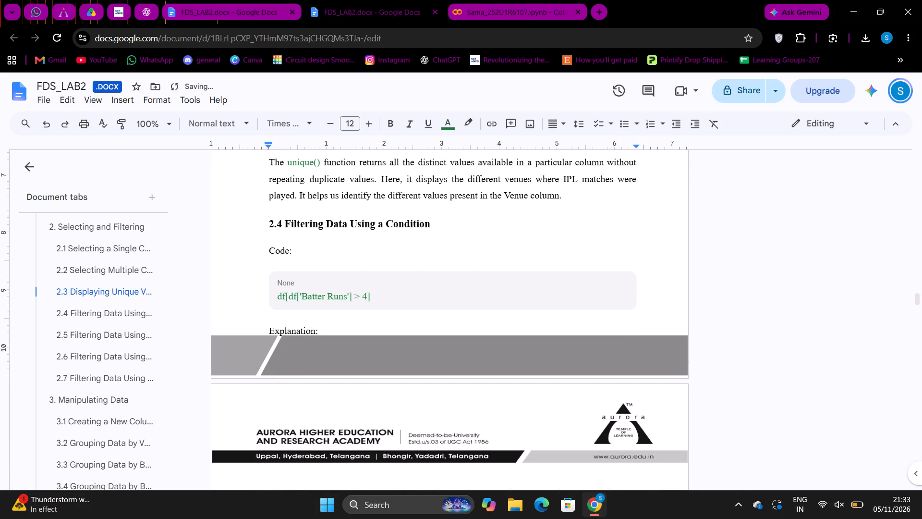
# Delete the used Selection screenshot with the four Batter columns from the image collection in the other FDS_LAB2 tab.
pyautogui.tripleClick(335, 302)
pyautogui.click(461, 0)
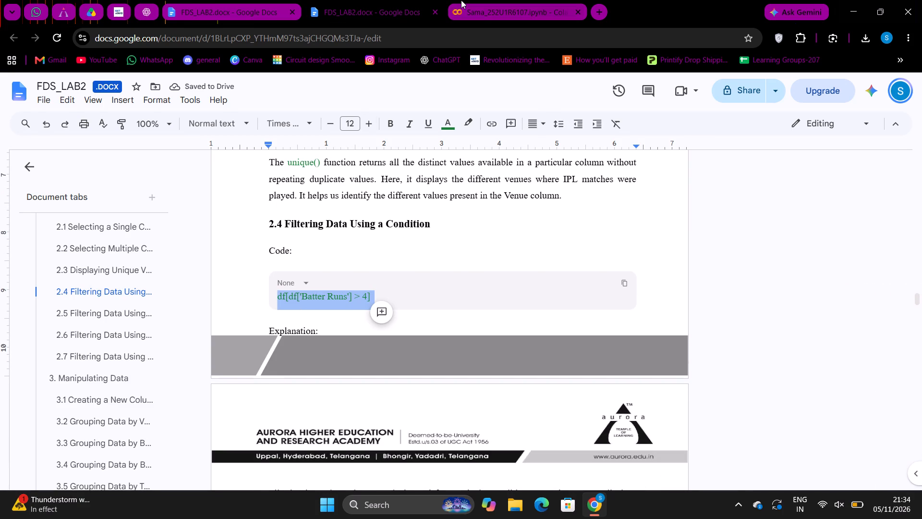
pyautogui.click(188, 0)
pyautogui.scroll(-4, 334, 229)
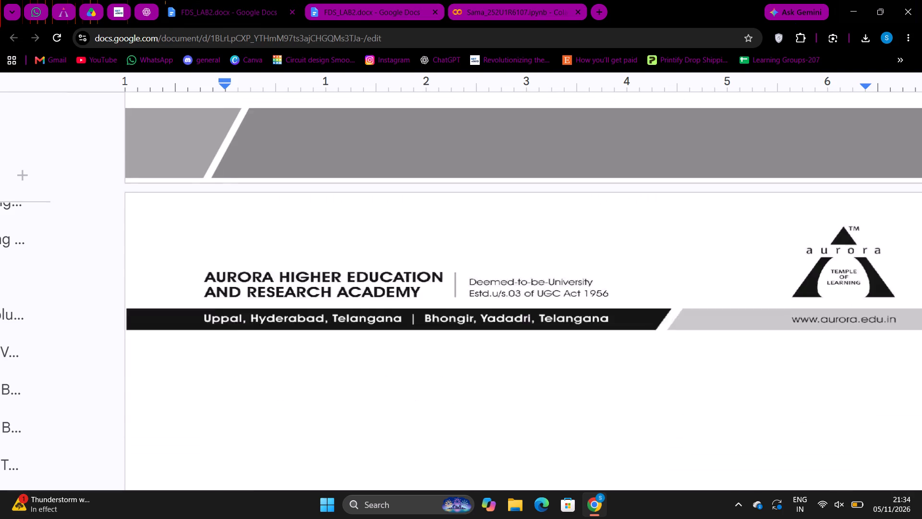
pyautogui.scroll(-7, 334, 229)
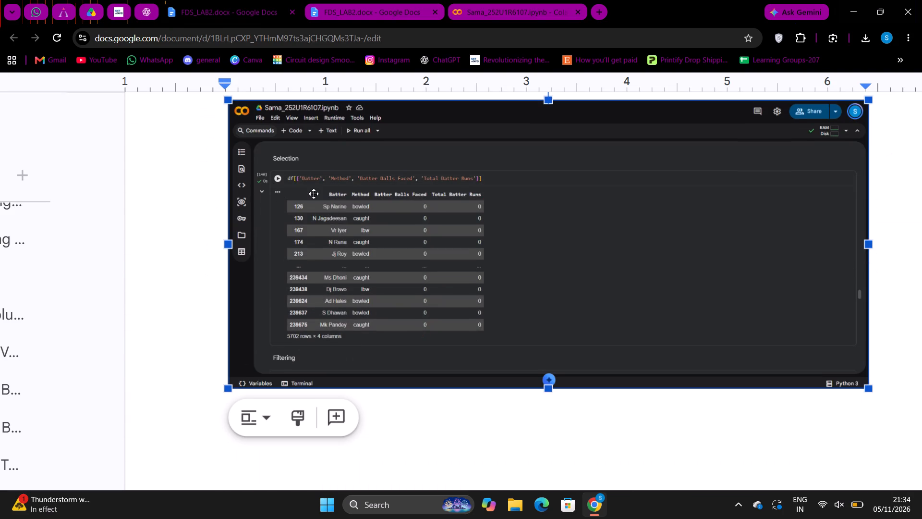
pyautogui.press('BackSpace')
# Copy the Filtering screenshot from the image collection and insert it under 2.4's Code label in place of the code block.
pyautogui.scroll(-2, 356, 288)
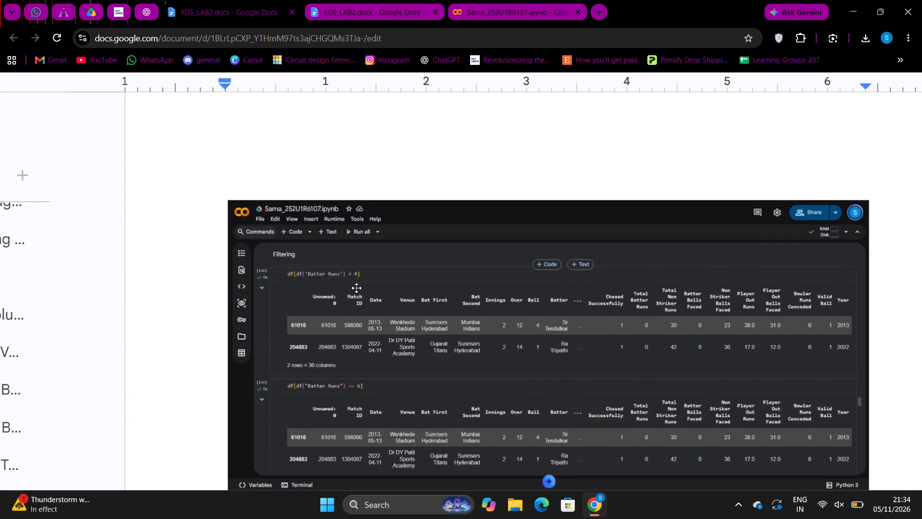
pyautogui.click(425, 333)
pyautogui.hotkey('ctrl', 'c')
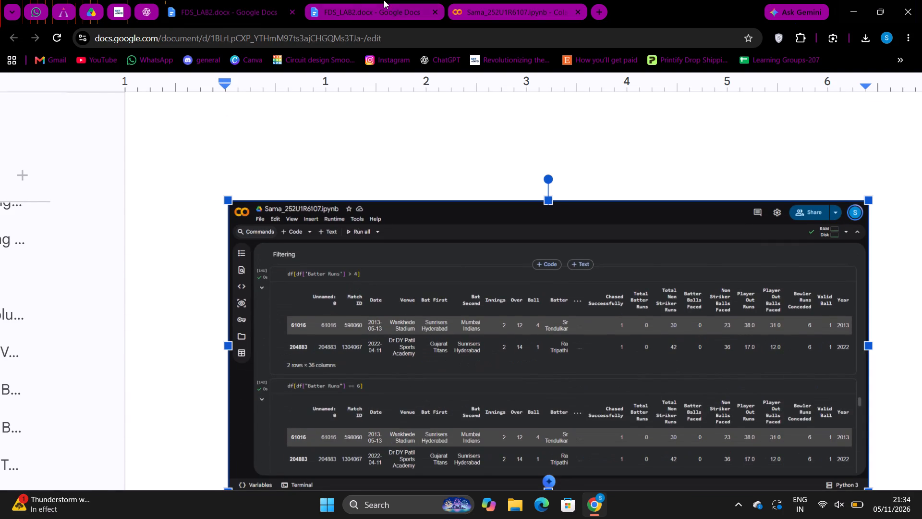
pyautogui.click(384, 0)
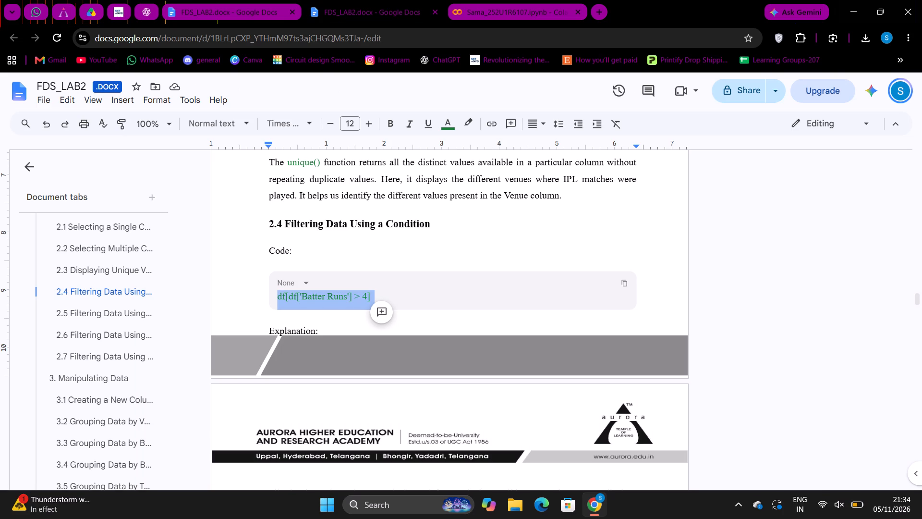
pyautogui.moveTo(334, 268); pyautogui.dragTo(347, 298)
pyautogui.press('BackSpace')
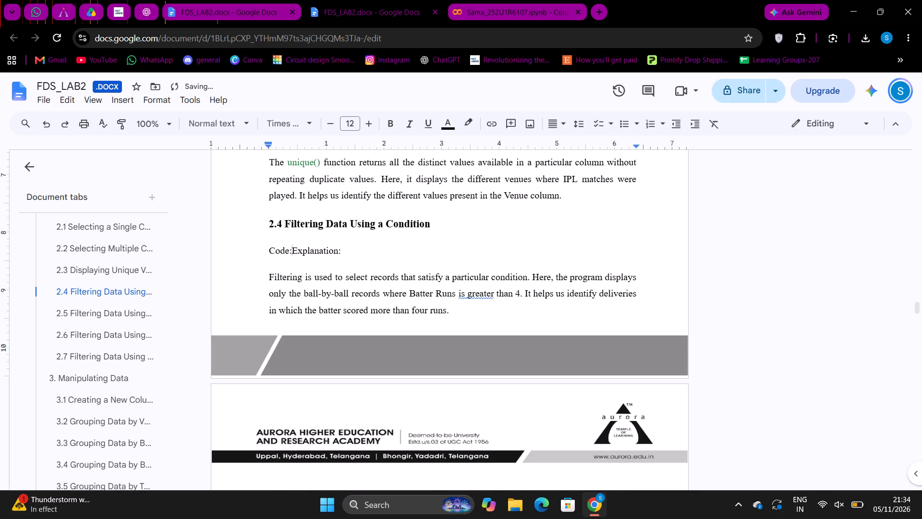
pyautogui.press('Return')
pyautogui.press('Return')
pyautogui.press('Return')
pyautogui.press('Up')
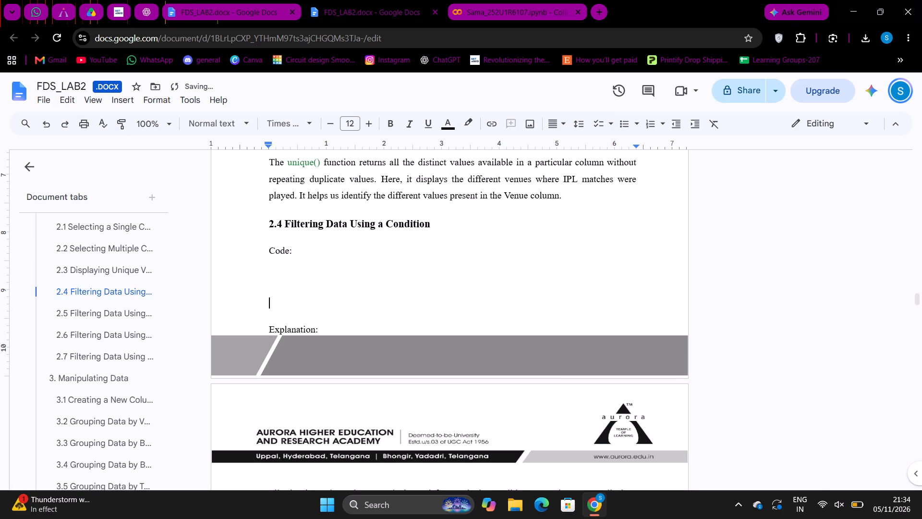
pyautogui.press('Up')
pyautogui.hotkey('ctrl', 'b')
pyautogui.hotkey('ctrl', 'v')
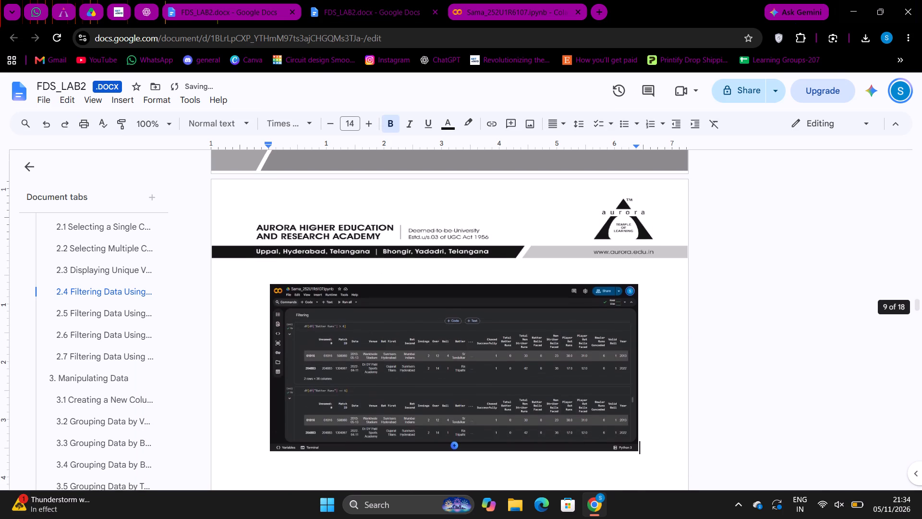
# Add blank lines before heading 2.4 so it starts on the same page as its screenshot.
pyautogui.scroll(1, 335, 297)
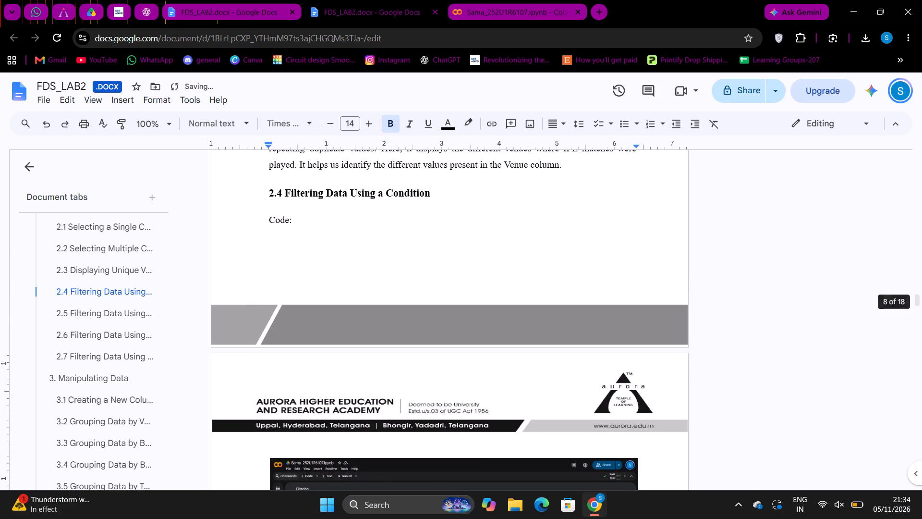
pyautogui.scroll(1, 335, 297)
pyautogui.scroll(-2, 335, 297)
pyautogui.scroll(2, 335, 297)
pyautogui.click(269, 246)
pyautogui.press('Return')
pyautogui.press('Return')
pyautogui.press('Return')
pyautogui.press('Return')
pyautogui.press('Return')
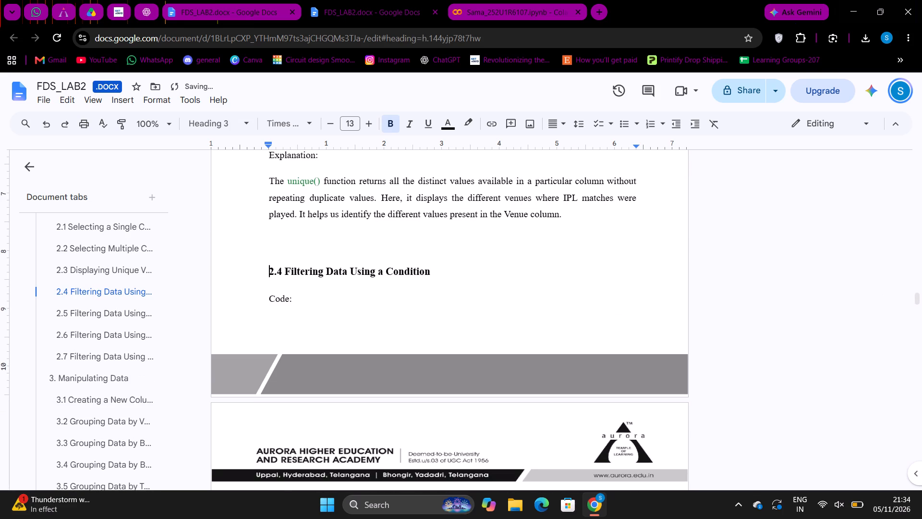
pyautogui.press('BackSpace')
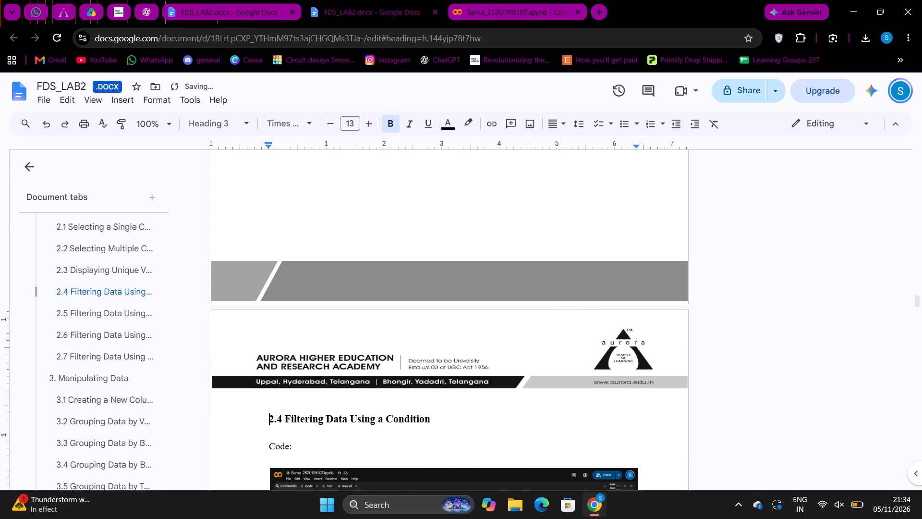
# Remove the blank line between 2.4's screenshot and its Explanation label.
pyautogui.scroll(-4, 269, 246)
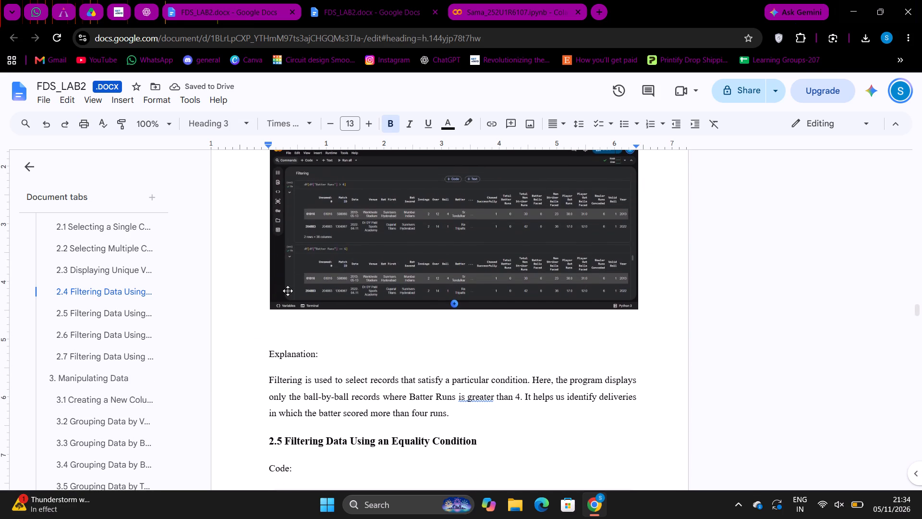
pyautogui.click(278, 330)
pyautogui.press('BackSpace')
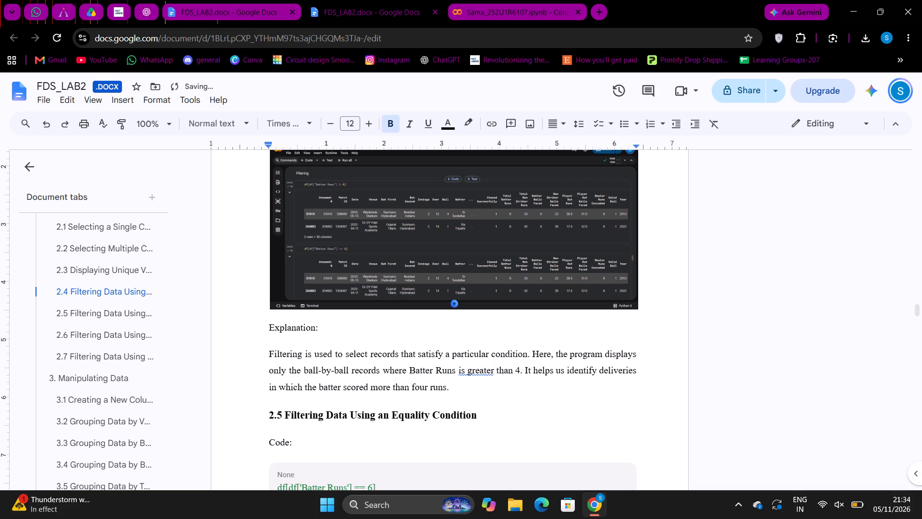
# Compare 2.5's equality-condition code with the Filtering screenshot in the other FDS_LAB2 tab.
pyautogui.scroll(-1, 410, 365)
pyautogui.click(455, 367)
pyautogui.scroll(-1, 455, 367)
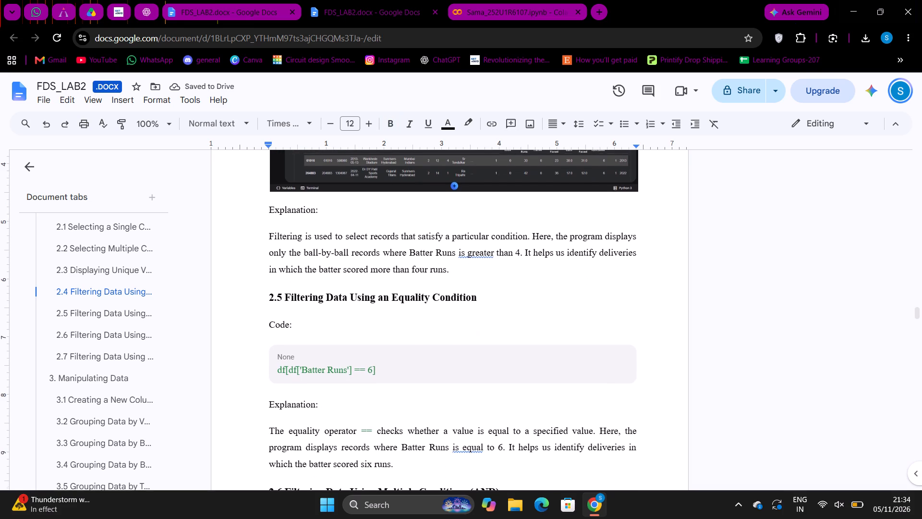
pyautogui.click(352, 376)
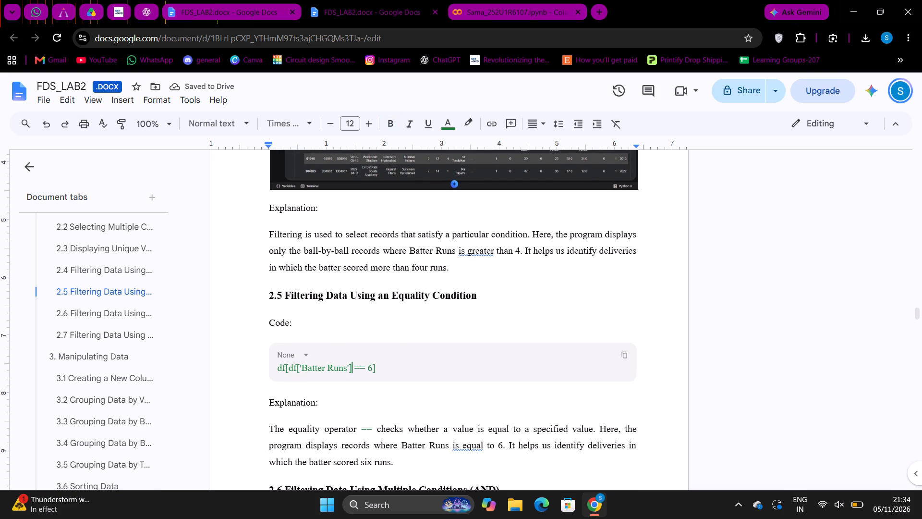
pyautogui.scroll(-1, 310, 324)
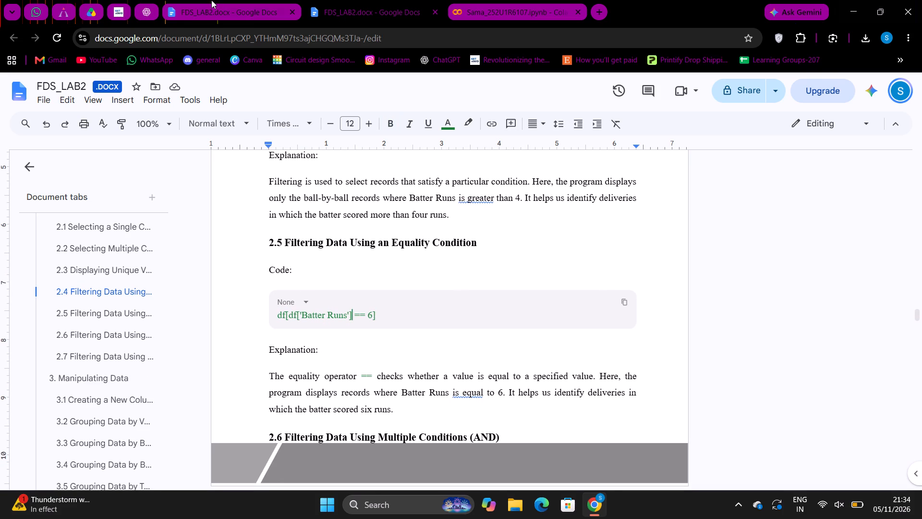
pyautogui.click(211, 0)
pyautogui.scroll(-6, 307, 244)
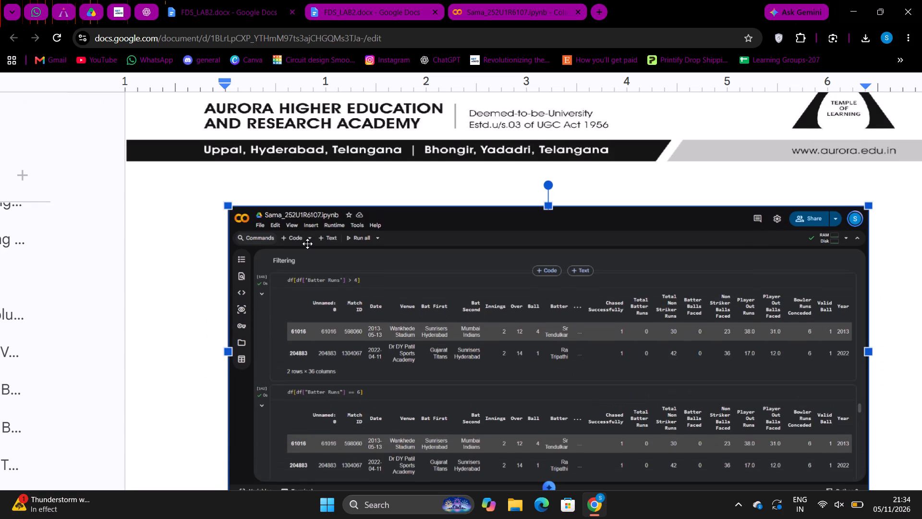
pyautogui.scroll(-3, 307, 244)
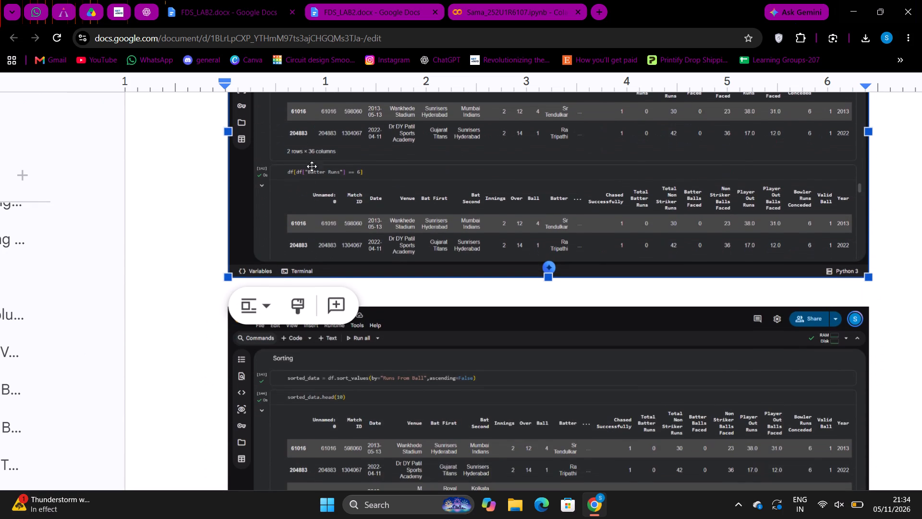
pyautogui.click(355, 0)
# Place df[df['Batter Runs'] == 6] inline after 2.5's Code label and delete the original code block.
pyautogui.scroll(-1, 354, 297)
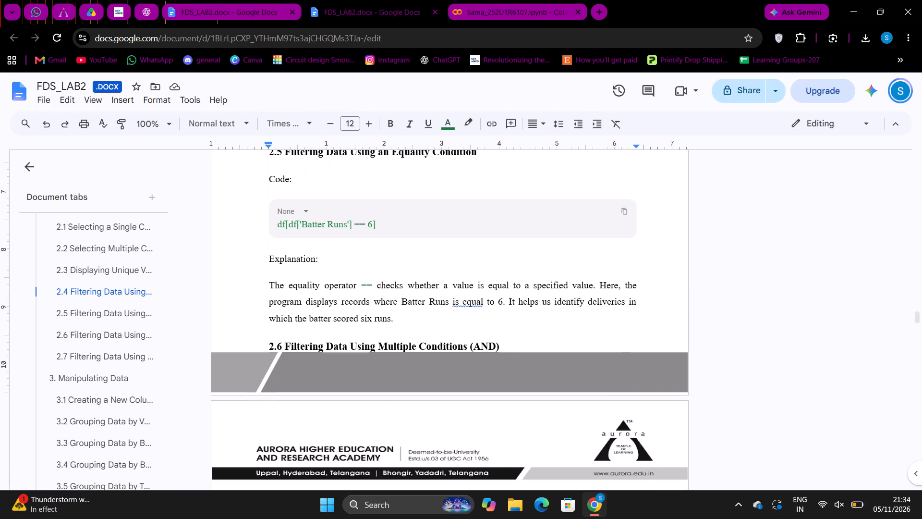
pyautogui.scroll(-1, 354, 297)
pyautogui.tripleClick(316, 208)
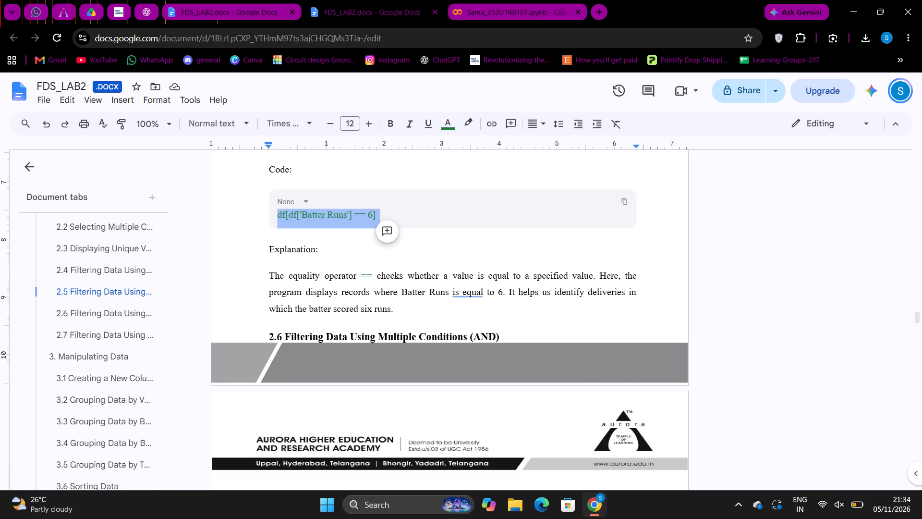
pyautogui.hotkey('ctrl', 'c')
pyautogui.click(310, 170)
pyautogui.press('space')
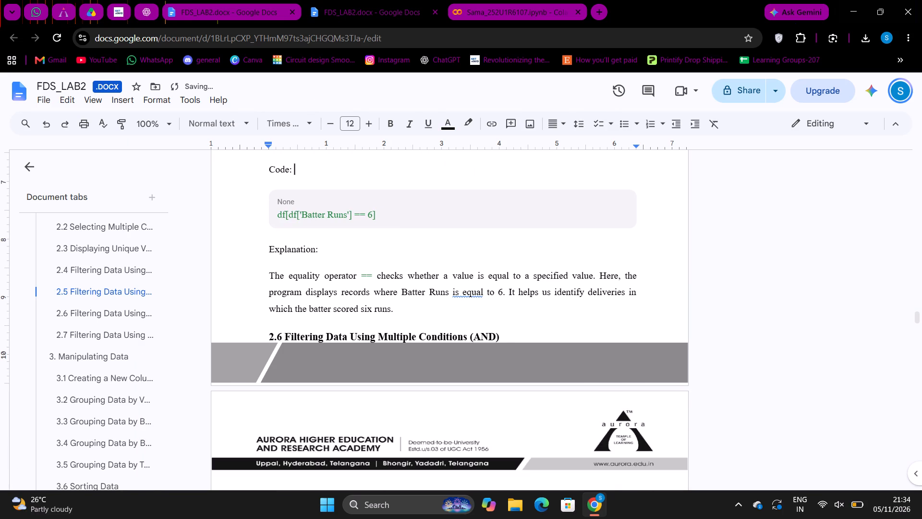
pyautogui.hotkey('ctrl', 'v')
pyautogui.moveTo(282, 193); pyautogui.dragTo(331, 242)
pyautogui.press('BackSpace')
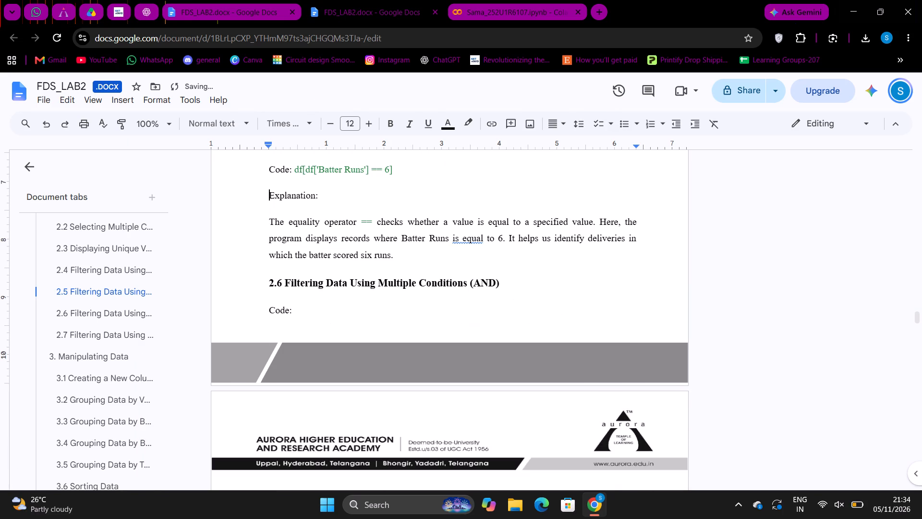
# Add two blank lines before heading 2.6 to move it onto the next page with its code.
pyautogui.scroll(-1, 331, 242)
pyautogui.click(264, 235)
pyautogui.press('Return')
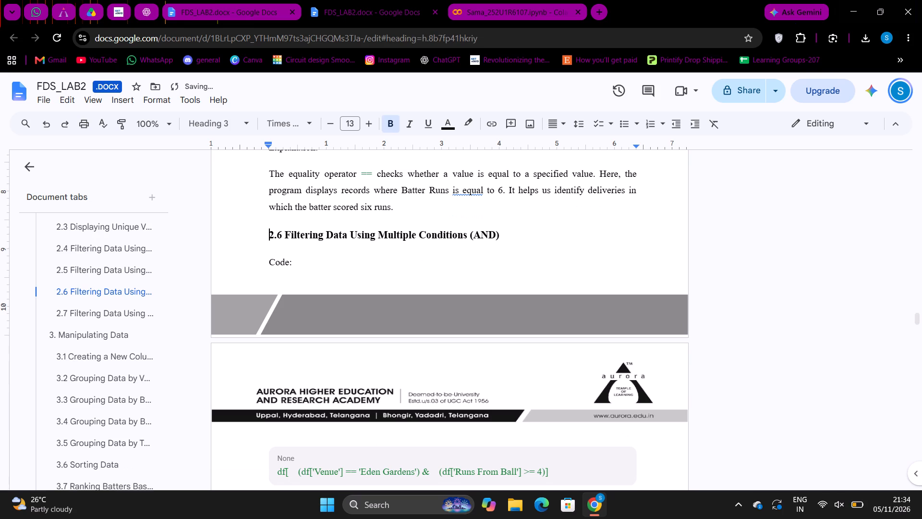
pyautogui.press('Return')
# Copy 2.6's code line combining the Eden Gardens venue and Runs From Ball >= 4 conditions.
pyautogui.scroll(-2, 264, 235)
pyautogui.scroll(-1, 393, 247)
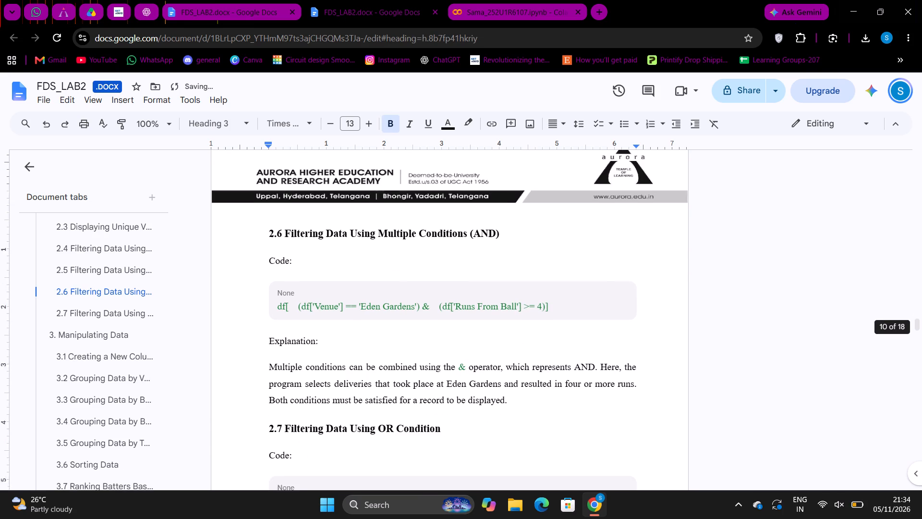
pyautogui.scroll(-1, 393, 247)
pyautogui.tripleClick(398, 267)
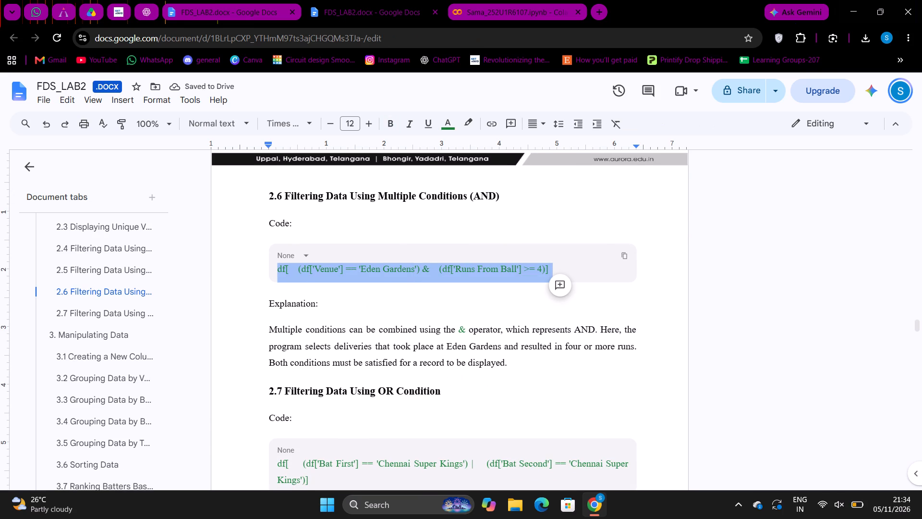
pyautogui.hotkey('ctrl', 'c')
# Delete the used Filtering screenshot from the image collection above the Sorting screenshot in the other FDS_LAB2 tab.
pyautogui.click(261, 0)
pyautogui.scroll(-1, 401, 308)
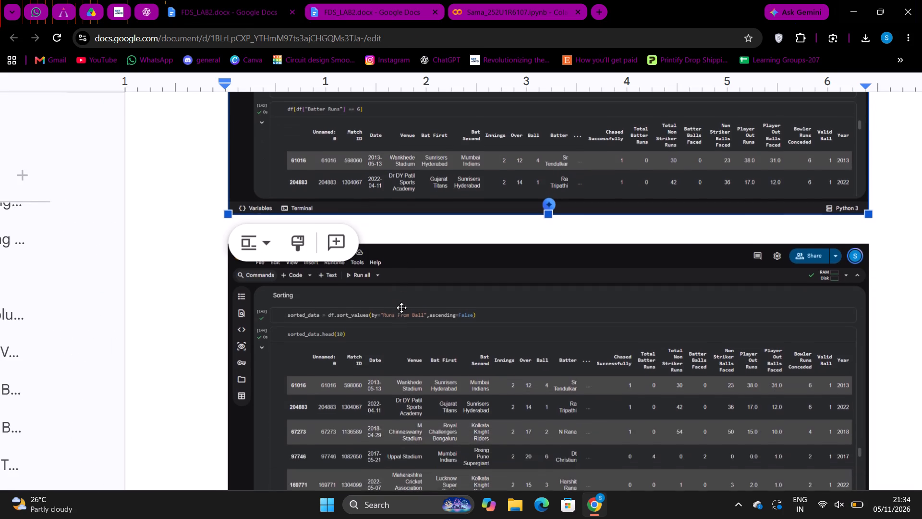
pyautogui.scroll(-2, 401, 308)
pyautogui.scroll(2, 389, 132)
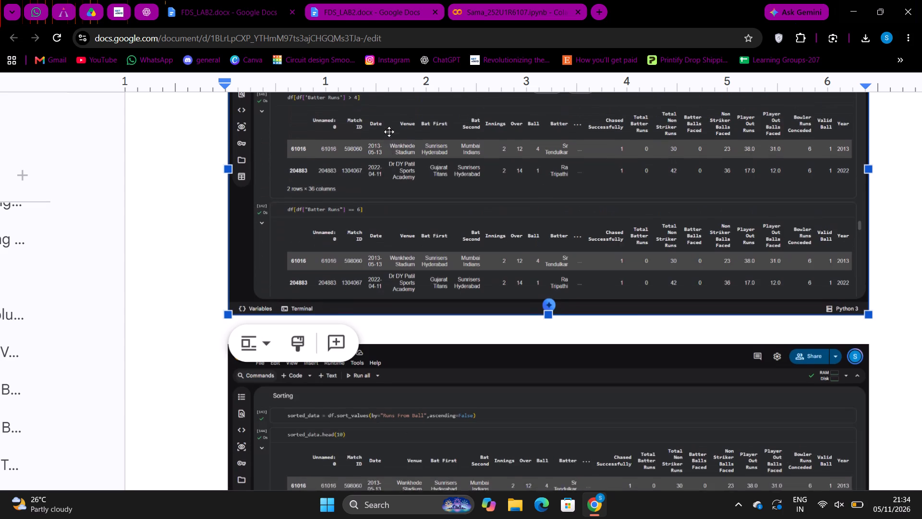
pyautogui.click(389, 166)
pyautogui.press('BackSpace')
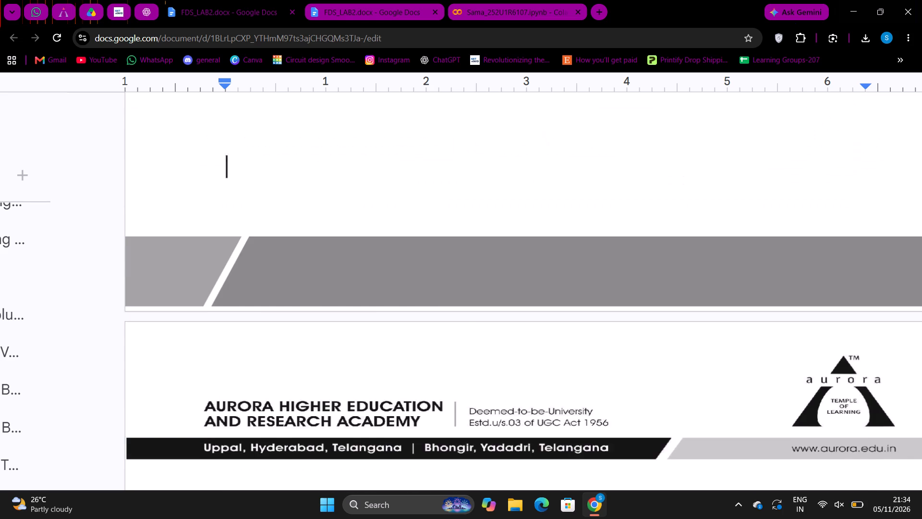
pyautogui.scroll(-4, 386, 305)
# Paste 2.6's copied code into a new Colab code cell below the cat_col_nominal cell and run it.
pyautogui.click(478, 0)
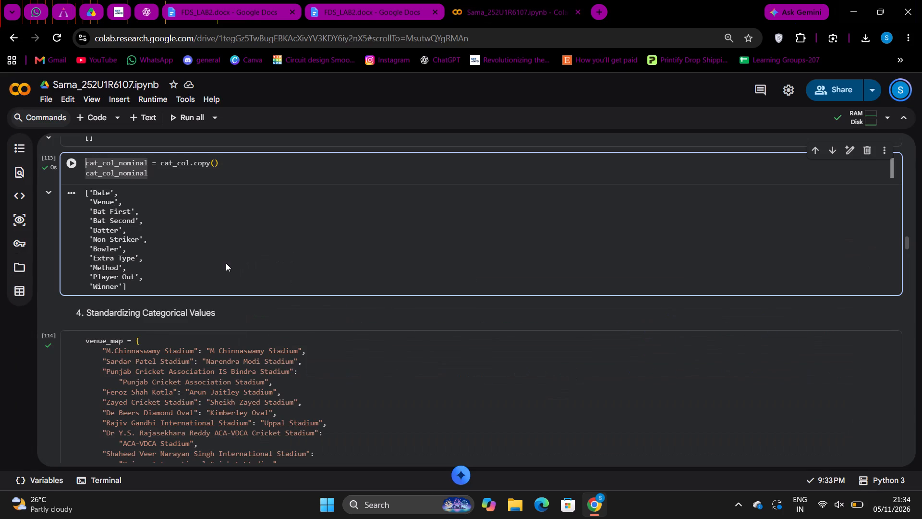
pyautogui.click(103, 115)
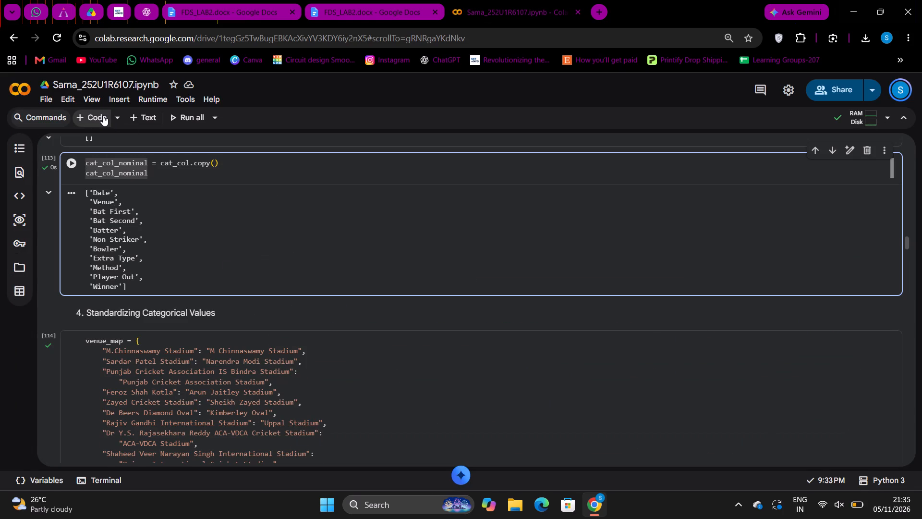
pyautogui.hotkey('ctrl', 'v')
pyautogui.click(69, 321)
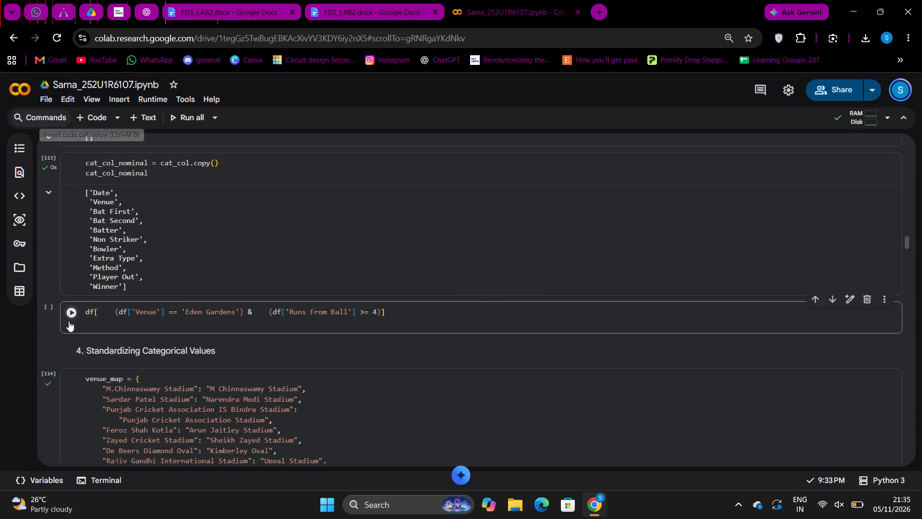
pyautogui.scroll(-1, 257, 315)
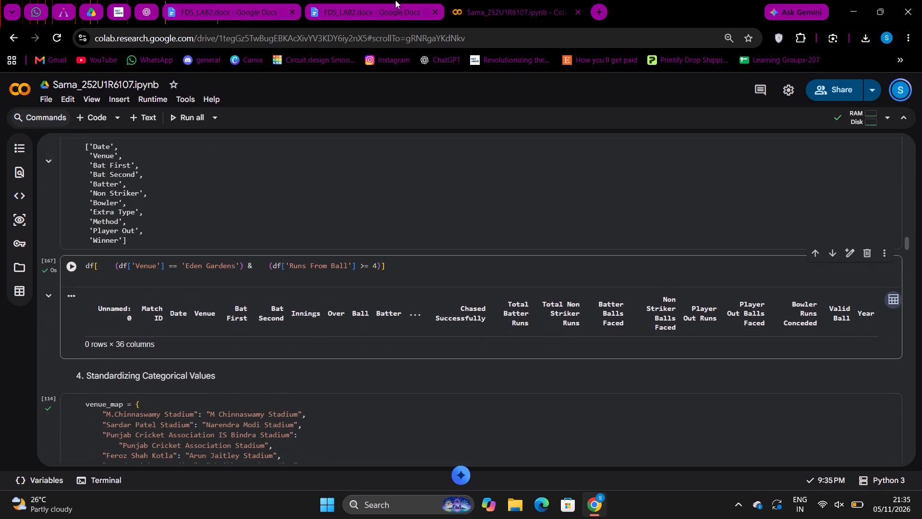
# Copy 2.6's Eden Gardens AND-filter code line inline after its "Code:" label in the report.
pyautogui.click(395, 0)
pyautogui.click(198, 0)
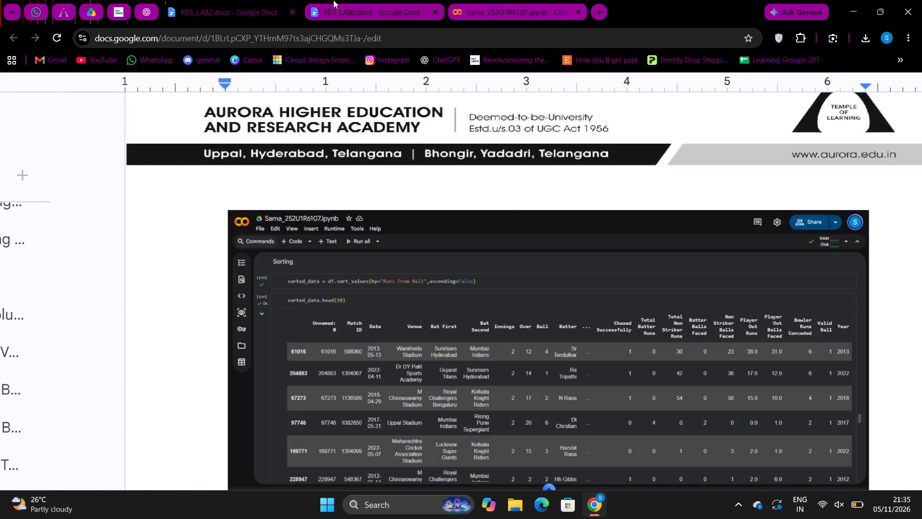
pyautogui.click(333, 0)
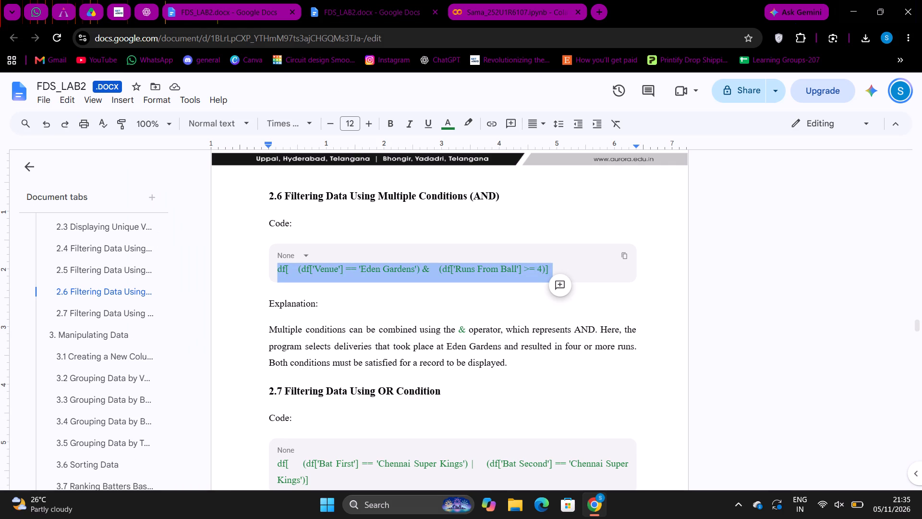
pyautogui.hotkey('ctrl', 'c')
pyautogui.click(371, 209)
pyautogui.click(354, 225)
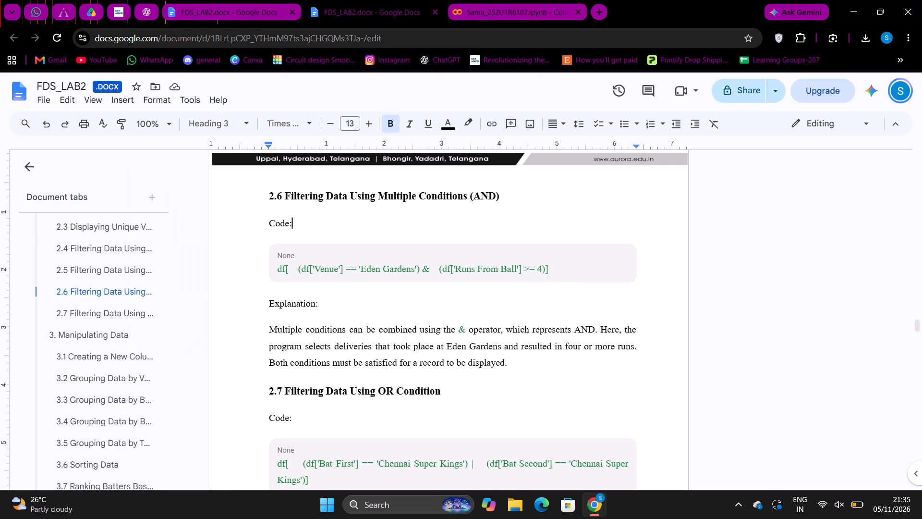
pyautogui.press('space')
pyautogui.hotkey('ctrl', 'v')
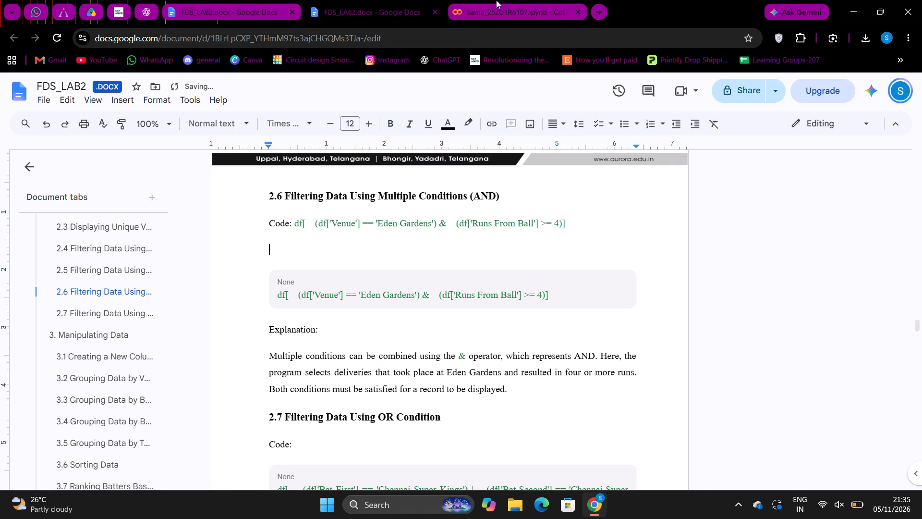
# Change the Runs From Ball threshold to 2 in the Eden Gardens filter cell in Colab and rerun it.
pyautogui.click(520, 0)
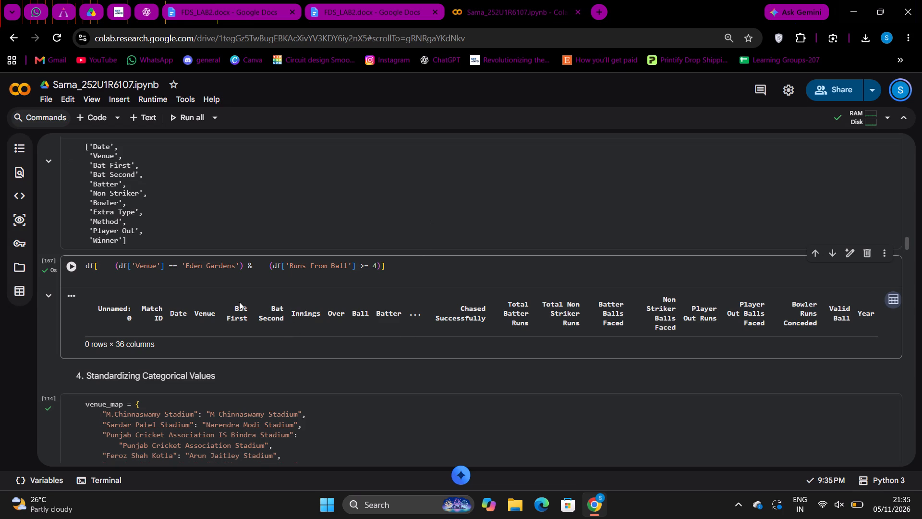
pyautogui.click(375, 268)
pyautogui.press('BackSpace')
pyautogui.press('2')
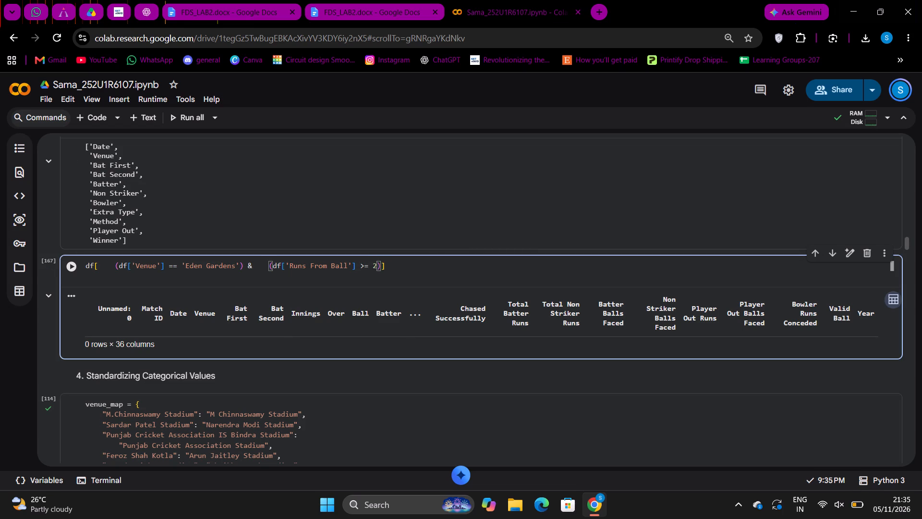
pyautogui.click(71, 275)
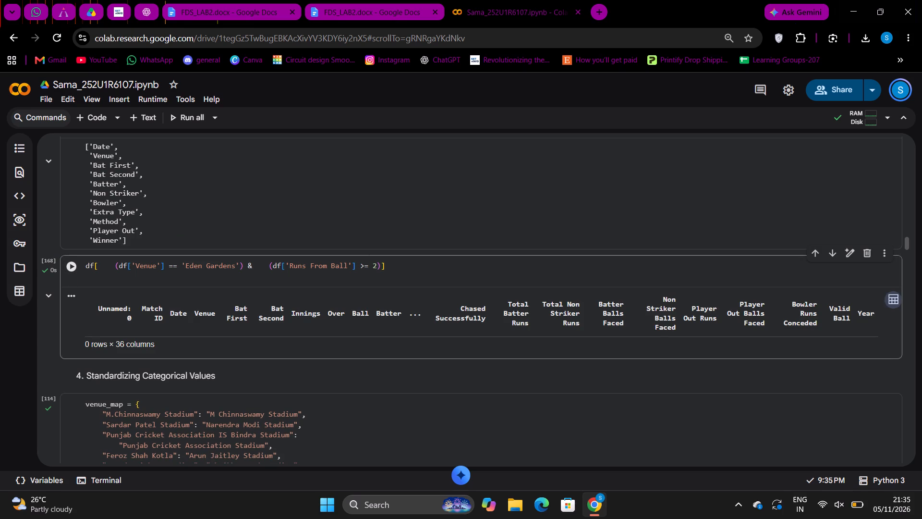
# Delete the Eden Gardens filter cell from the Colab notebook.
pyautogui.click(867, 253)
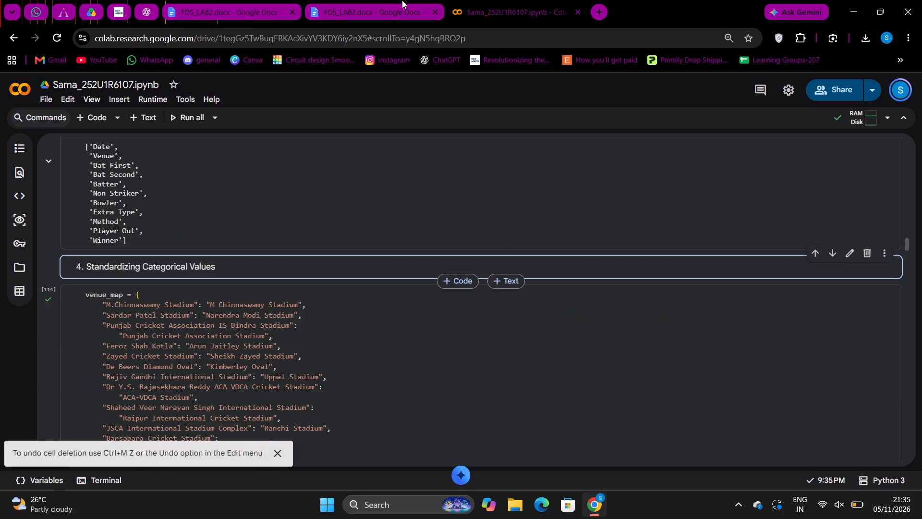
# Delete 2.6's old code block and the blank line above it in the report.
pyautogui.click(402, 0)
pyautogui.moveTo(283, 246); pyautogui.dragTo(318, 283)
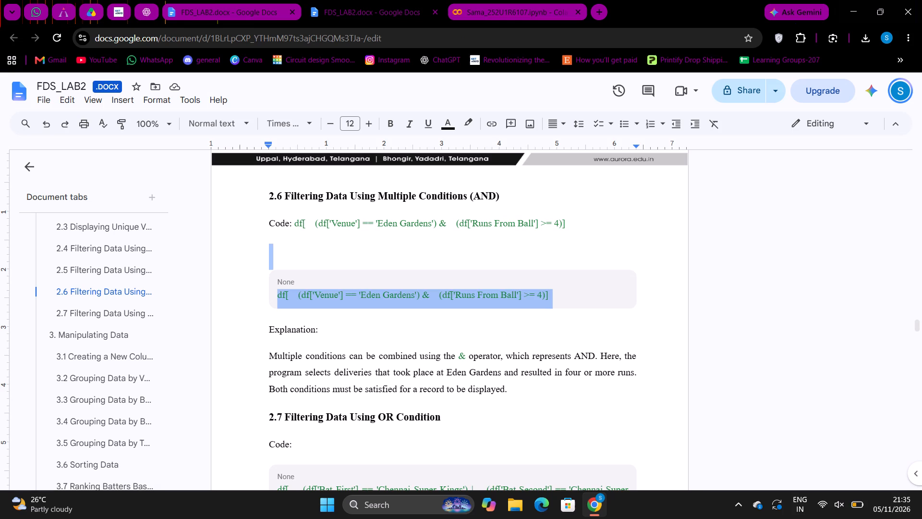
pyautogui.moveTo(318, 283); pyautogui.dragTo(319, 283)
pyautogui.press('BackSpace')
# Copy 2.7's Chennai Super Kings OR-filter code into a new Colab code cell below "4. Standardizing Categorical Values" and run it.
pyautogui.scroll(-1, 319, 283)
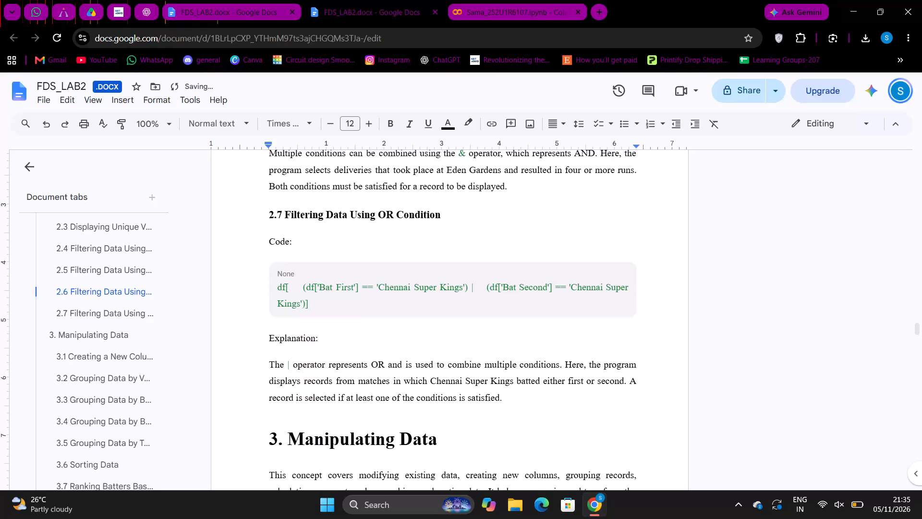
pyautogui.tripleClick(315, 299)
pyautogui.hotkey('ctrl', 'c')
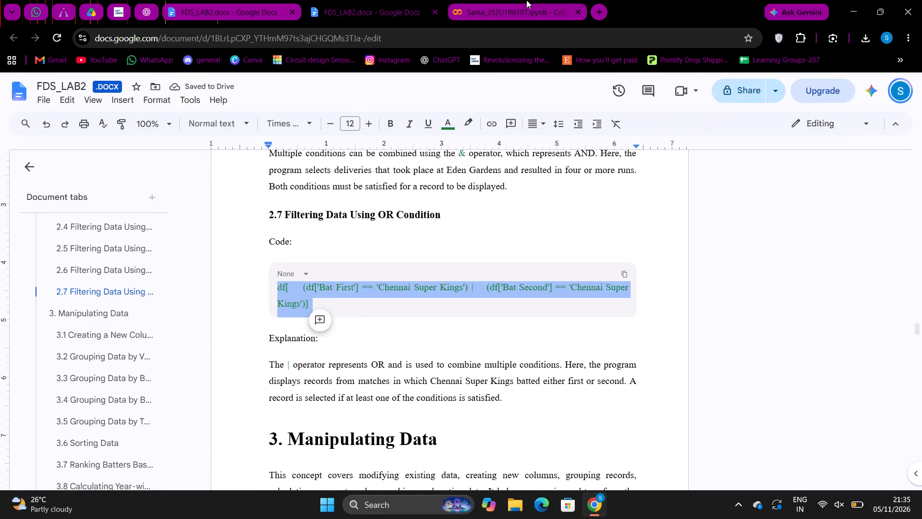
pyautogui.click(526, 0)
pyautogui.click(81, 128)
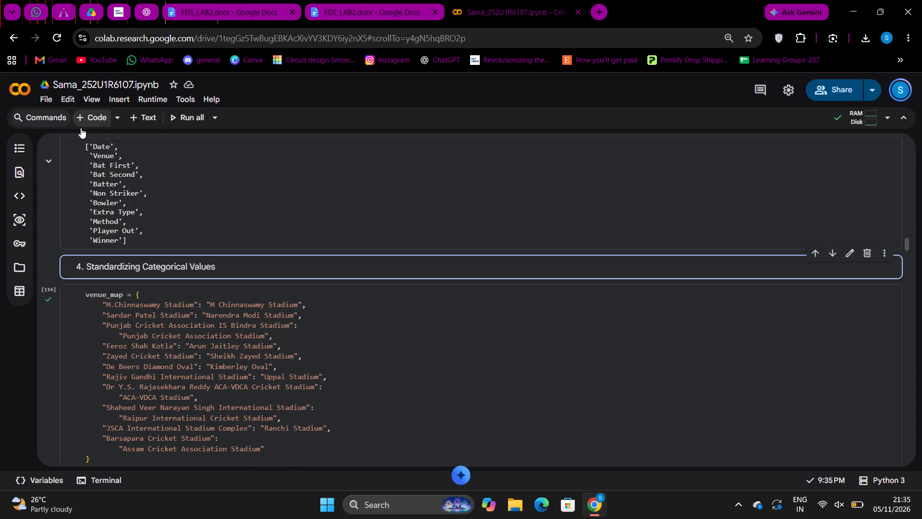
pyautogui.hotkey('ctrl', 'v')
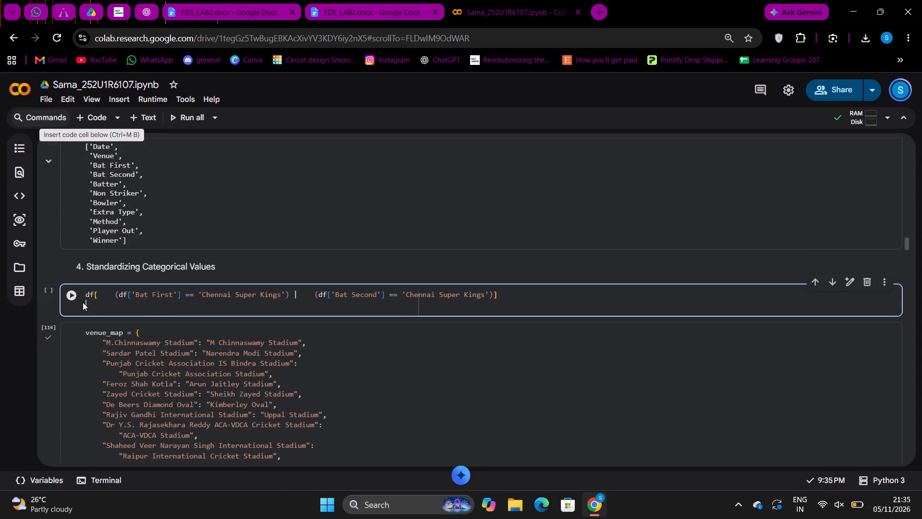
pyautogui.click(72, 296)
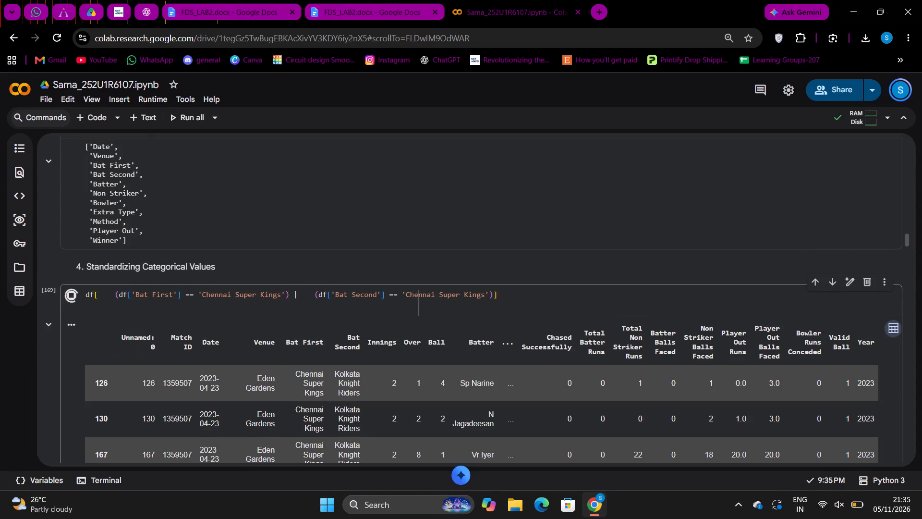
# Capture the Colab window with the OR-filter output and insert the screenshot on a new line below 2.7's "Code:" label.
pyautogui.scroll(-1, 205, 293)
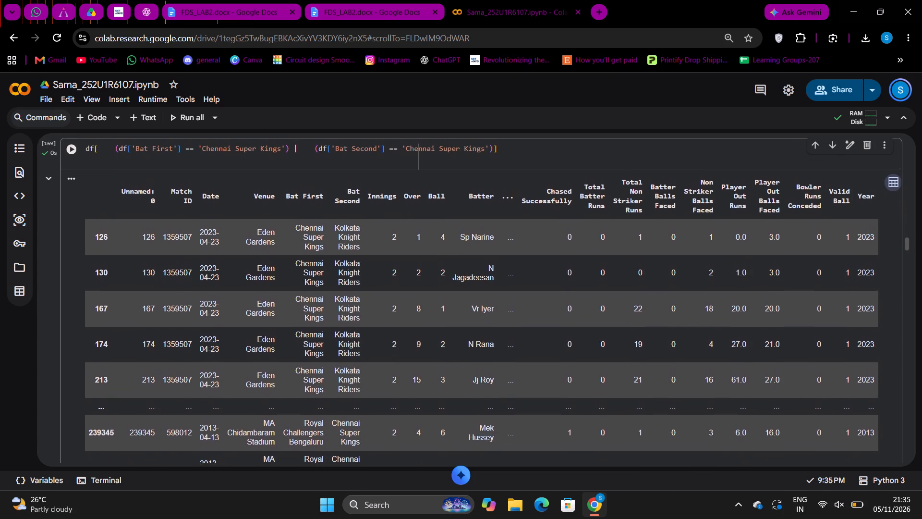
pyautogui.scroll(-1, 205, 293)
pyautogui.press('shift+super+s')
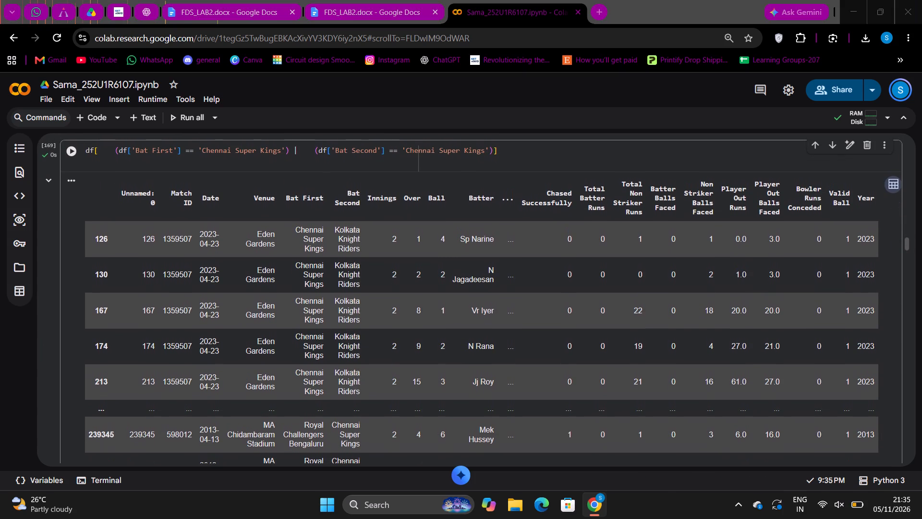
pyautogui.moveTo(0, 78); pyautogui.dragTo(921, 481)
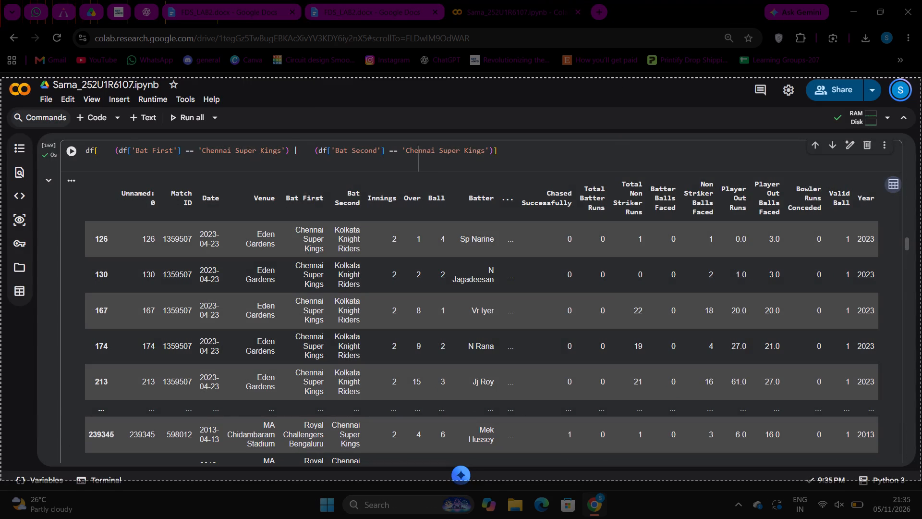
pyautogui.moveTo(921, 481); pyautogui.dragTo(921, 483)
pyautogui.click(426, 0)
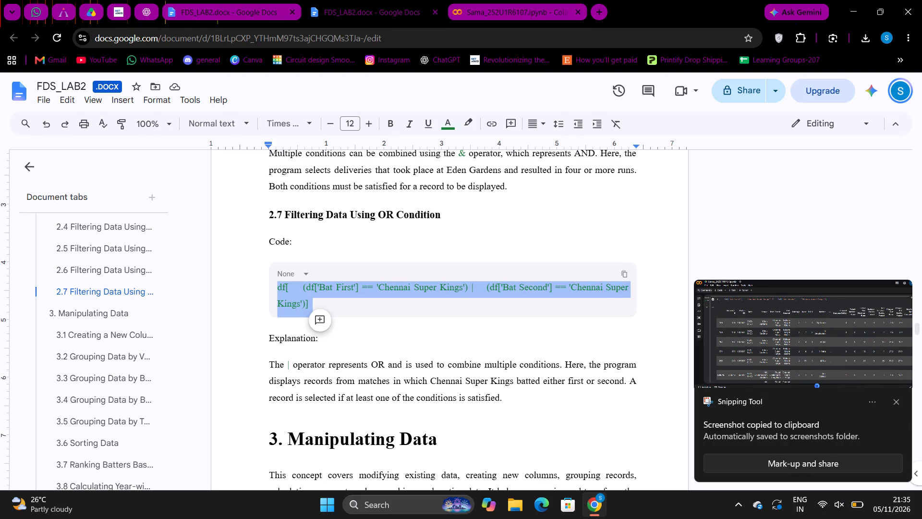
pyautogui.click(326, 239)
pyautogui.press('Return')
pyautogui.hotkey('ctrl', 'v')
# Copy 2.7's Chennai Super Kings code from its code block to inline after the "Code:" label.
pyautogui.scroll(-1, 307, 353)
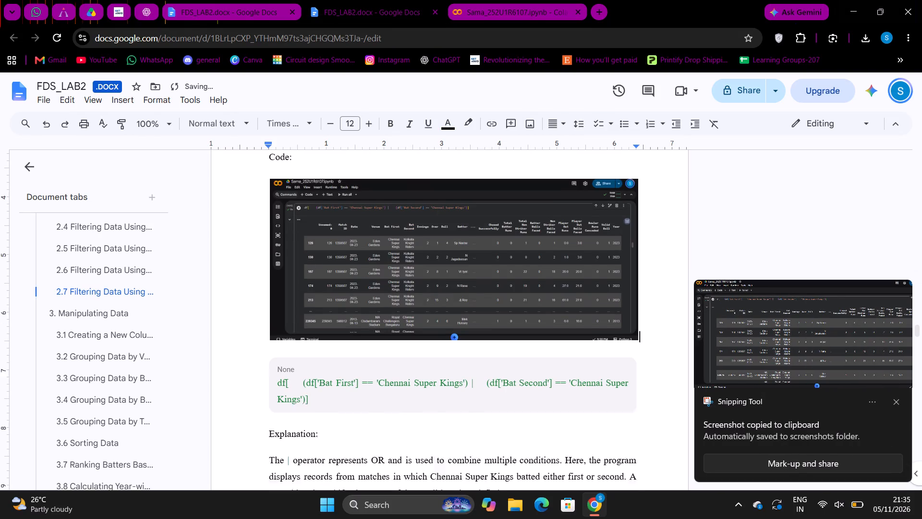
pyautogui.scroll(-1, 307, 353)
pyautogui.tripleClick(303, 342)
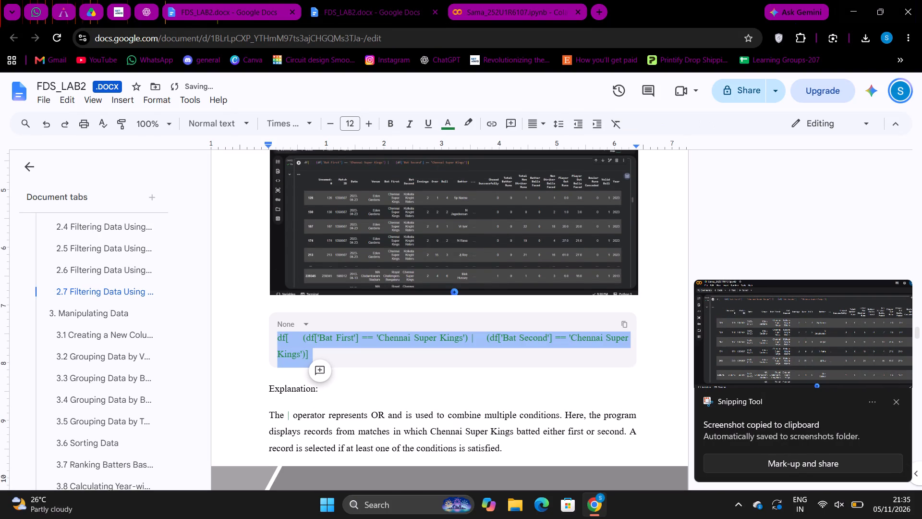
pyautogui.hotkey('ctrl', 'c')
pyautogui.moveTo(265, 311); pyautogui.dragTo(282, 333)
pyautogui.click(322, 169)
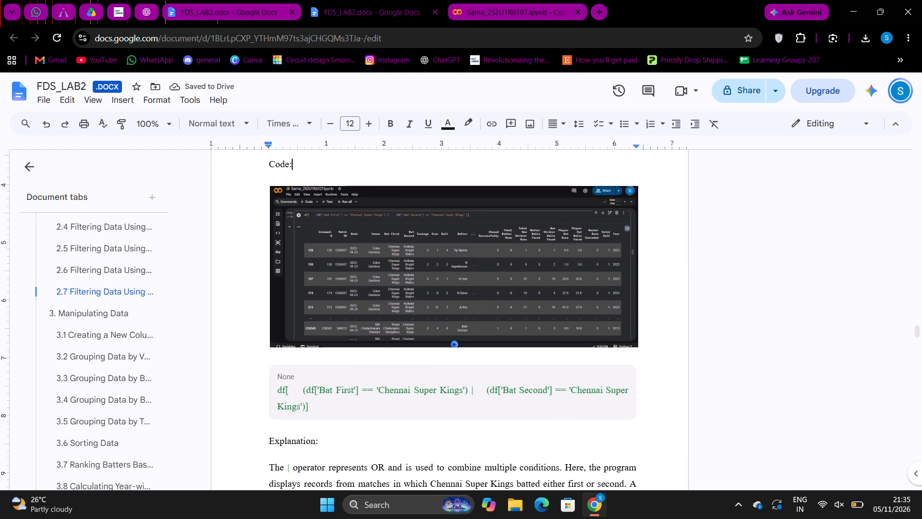
pyautogui.hotkey('ctrl', 'v')
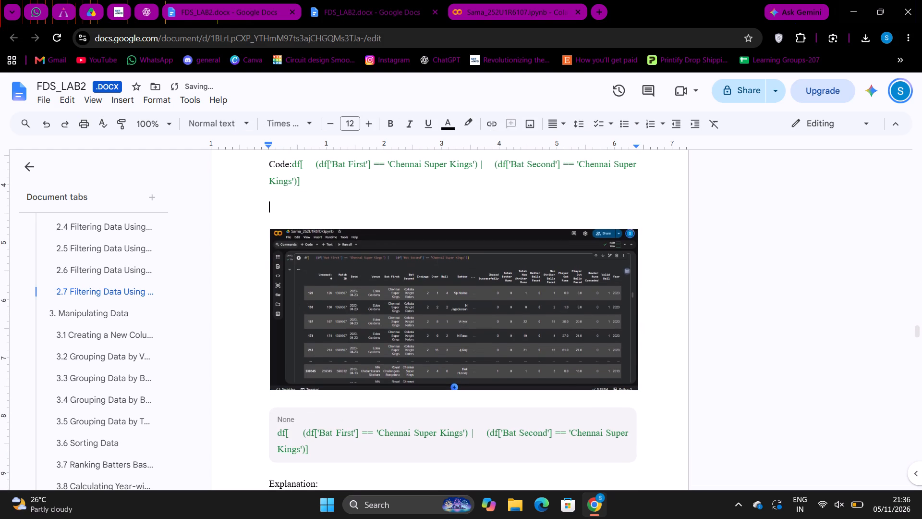
# Replace 2.7's old code block and surrounding blank lines with the output screenshot, directly above "Explanation:".
pyautogui.click(288, 211)
pyautogui.click(309, 245)
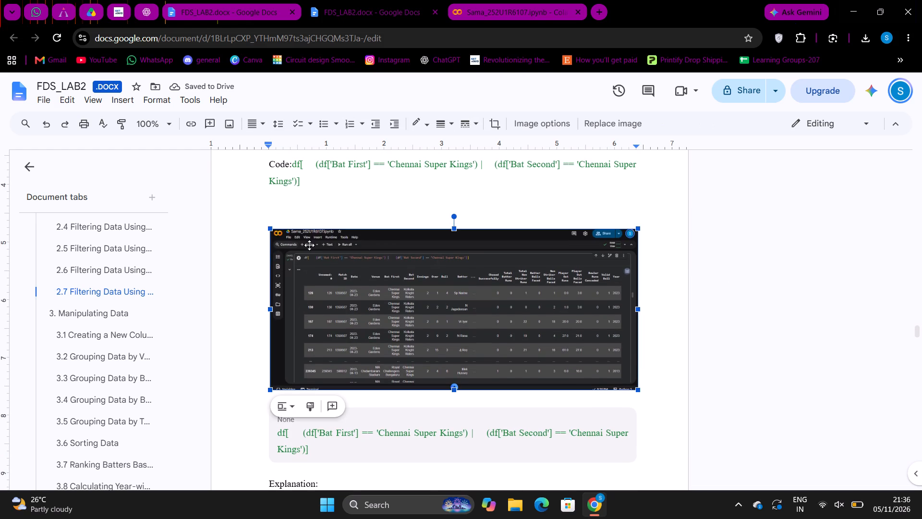
pyautogui.hotkey('ctrl', 'x')
pyautogui.moveTo(281, 218); pyautogui.dragTo(321, 291)
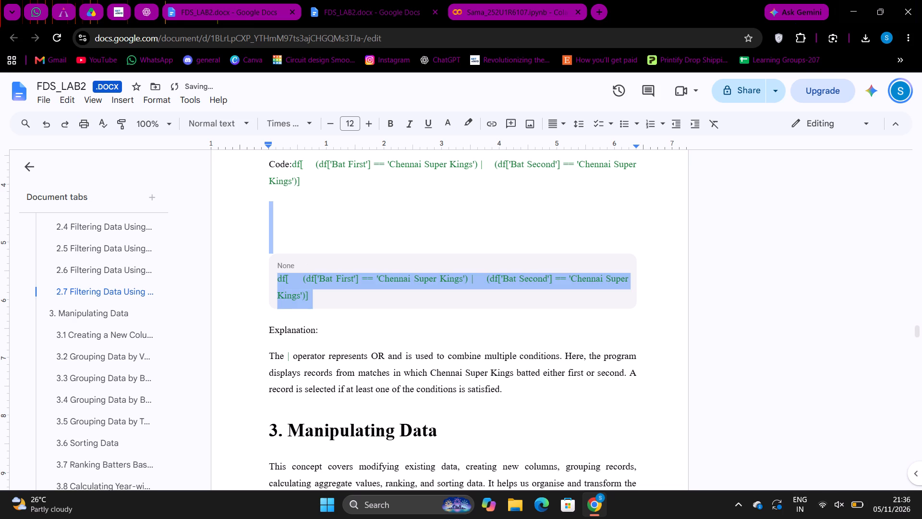
pyautogui.press('BackSpace')
pyautogui.hotkey('ctrl', 'v')
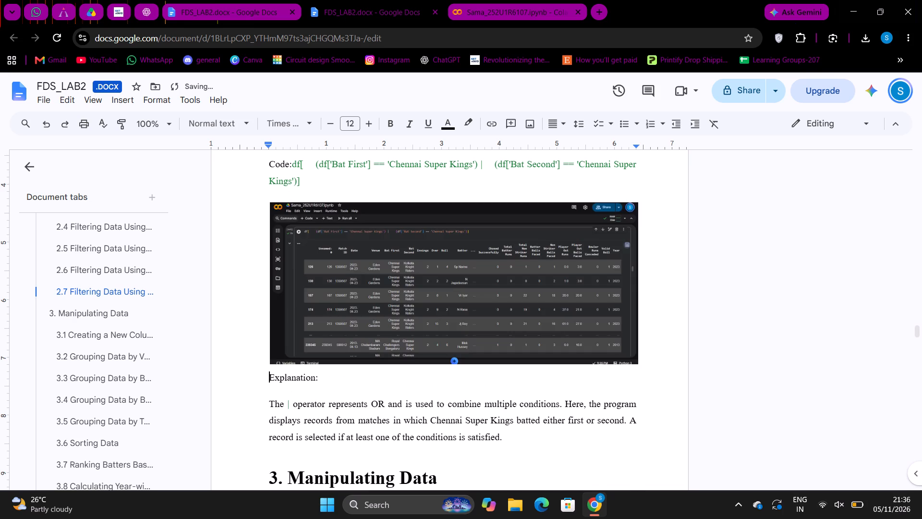
# Reduce the heading "3. Manipulating Data" to font size 14.
pyautogui.scroll(-2, 341, 347)
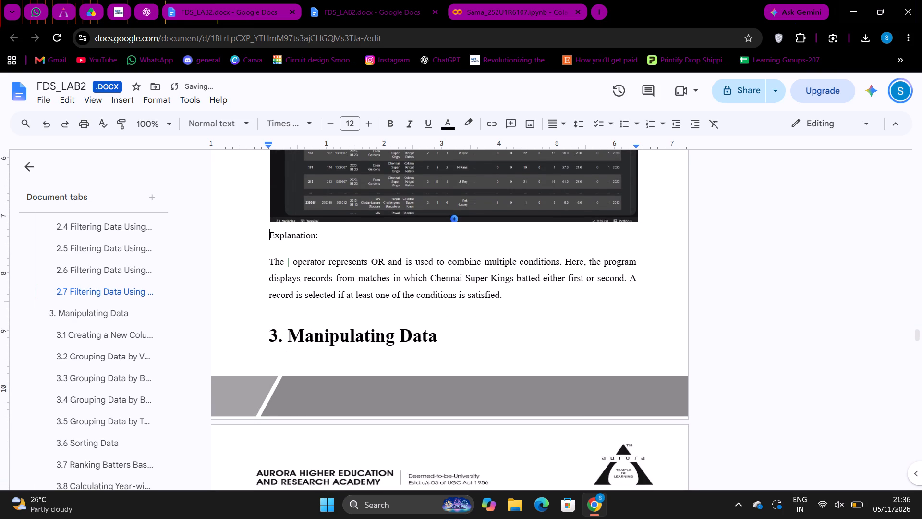
pyautogui.tripleClick(309, 338)
pyautogui.hotkey('ctrl', 'shift', ',')
pyautogui.hotkey('ctrl', 'shift', ',')
pyautogui.hotkey('ctrl', 'shift', ',')
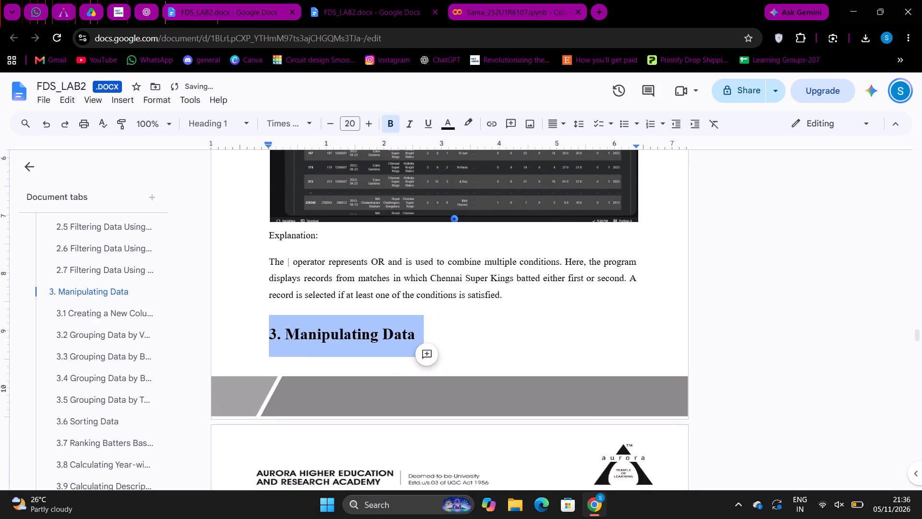
pyautogui.hotkey('ctrl', 'shift', ',')
pyautogui.hotkey('ctrl', 'shift', ',')
pyautogui.hotkey('ctrl', 'shift', ',')
pyautogui.hotkey('ctrl', 'shift', ',')
pyautogui.hotkey('ctrl', 'shift', ',')
pyautogui.hotkey('ctrl', 'shift', ',')
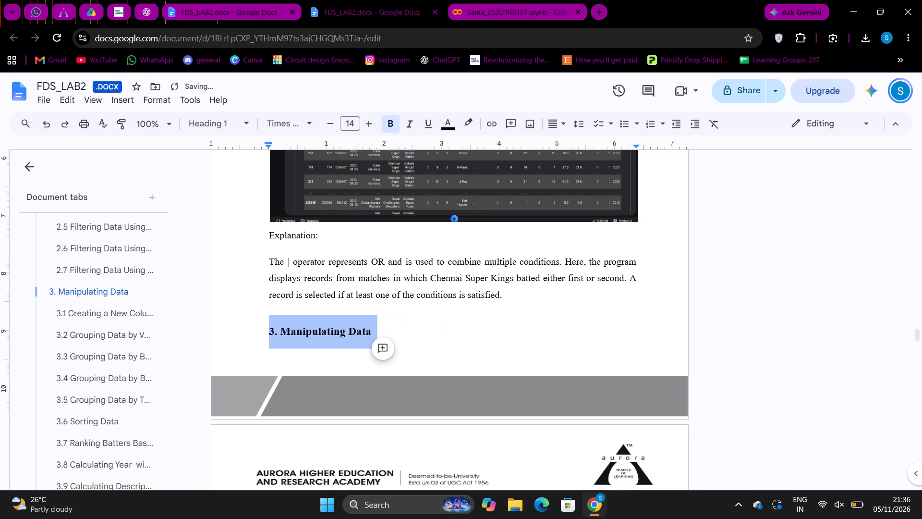
# Add two blank lines before the heading "3. Manipulating Data" to move it onto the next page.
pyautogui.click(268, 337)
pyautogui.press('Return')
pyautogui.press('Return')
# Copy 3.1's Calculated Runs code, replace the OR-filter code in the Colab cell with it, and run the cell.
pyautogui.scroll(-3, 268, 337)
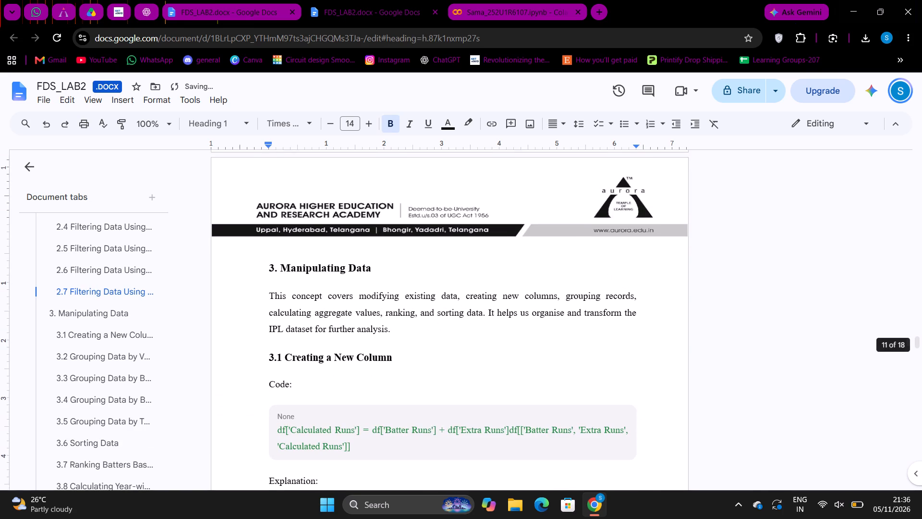
pyautogui.scroll(-1, 328, 301)
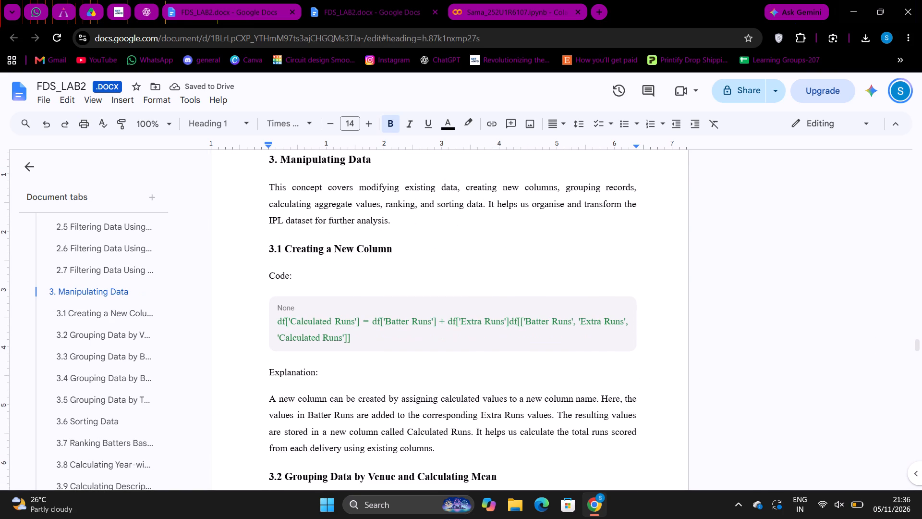
pyautogui.tripleClick(347, 331)
pyautogui.scroll(-1, 347, 331)
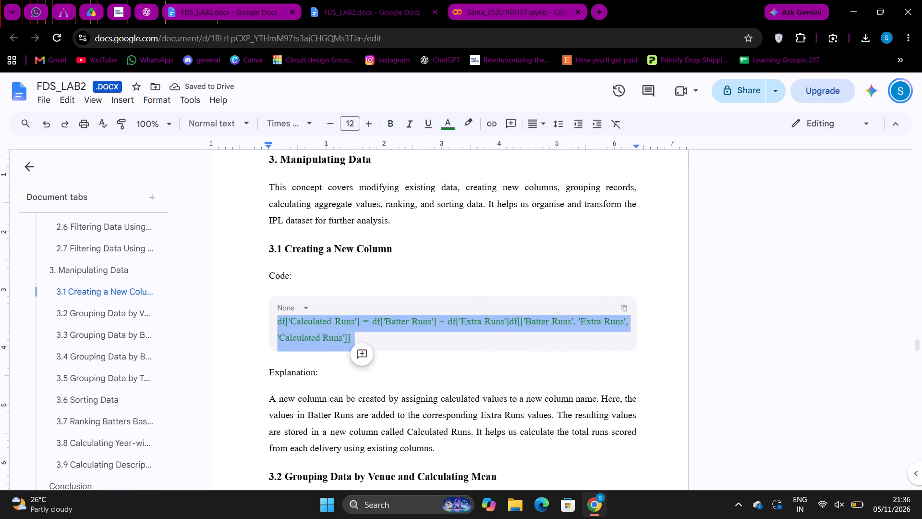
pyautogui.scroll(-1, 347, 331)
pyautogui.hotkey('ctrl', 'c')
pyautogui.click(502, 0)
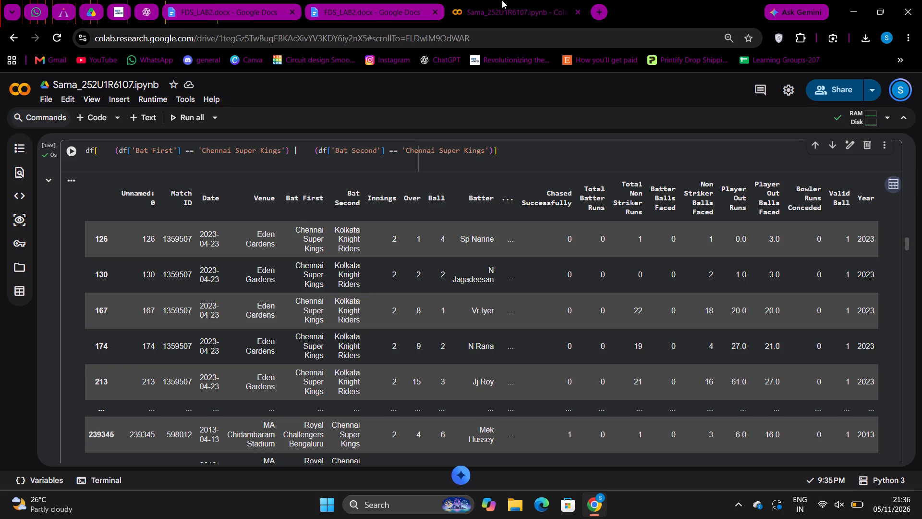
pyautogui.scroll(1, 187, 158)
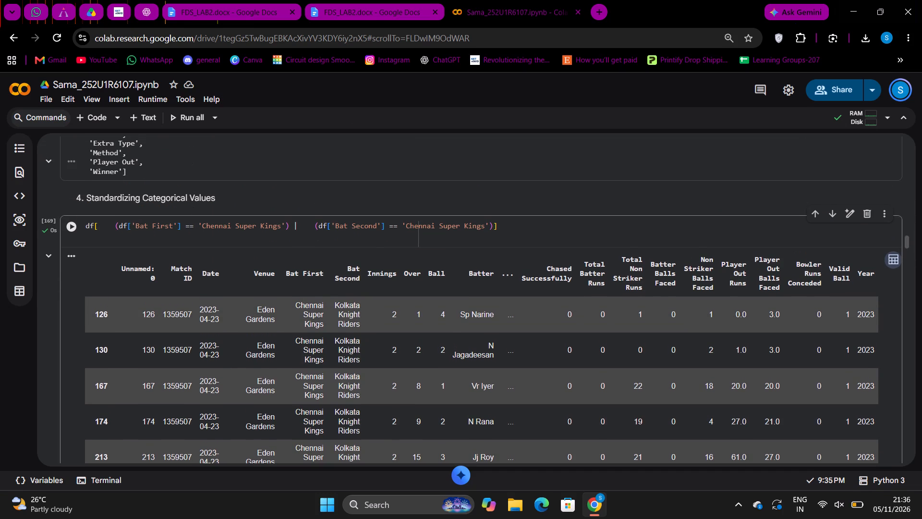
pyautogui.tripleClick(173, 224)
pyautogui.hotkey('ctrl', 'v')
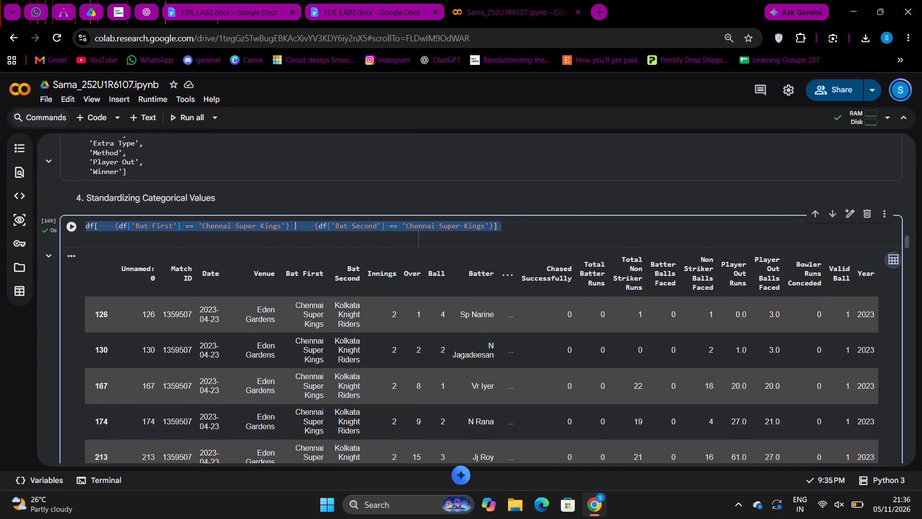
pyautogui.click(76, 229)
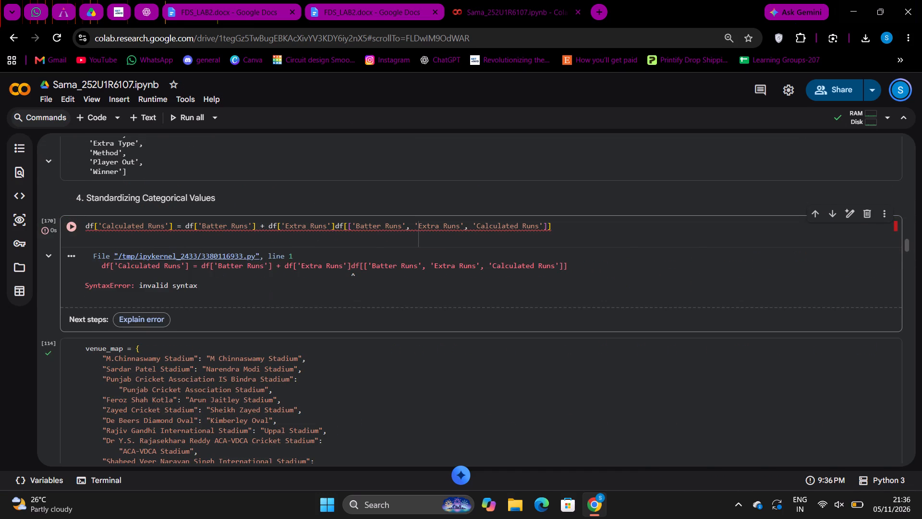
# Split the Calculated Runs code in the Colab cell so df[['Batter Runs', 'Extra Runs', 'Calculated Runs']] starts a second line, and rerun it.
pyautogui.click(336, 230)
pyautogui.press('Return')
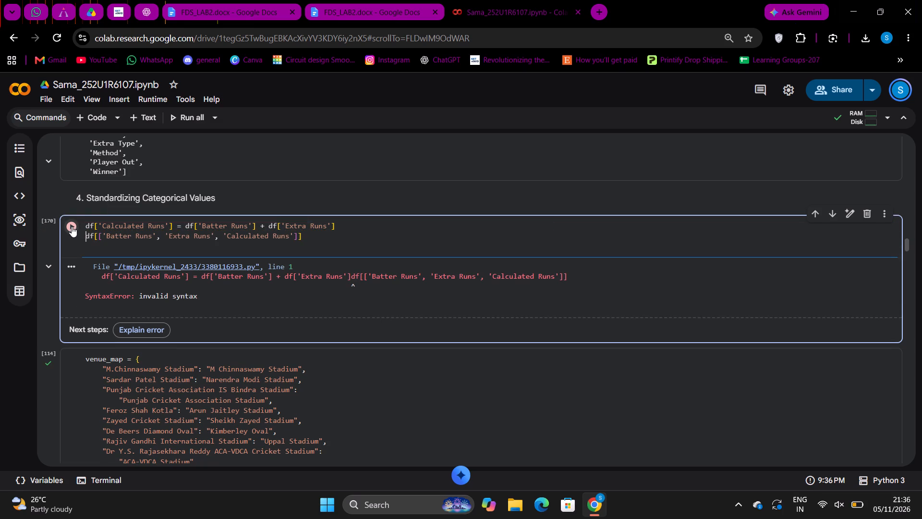
pyautogui.click(72, 226)
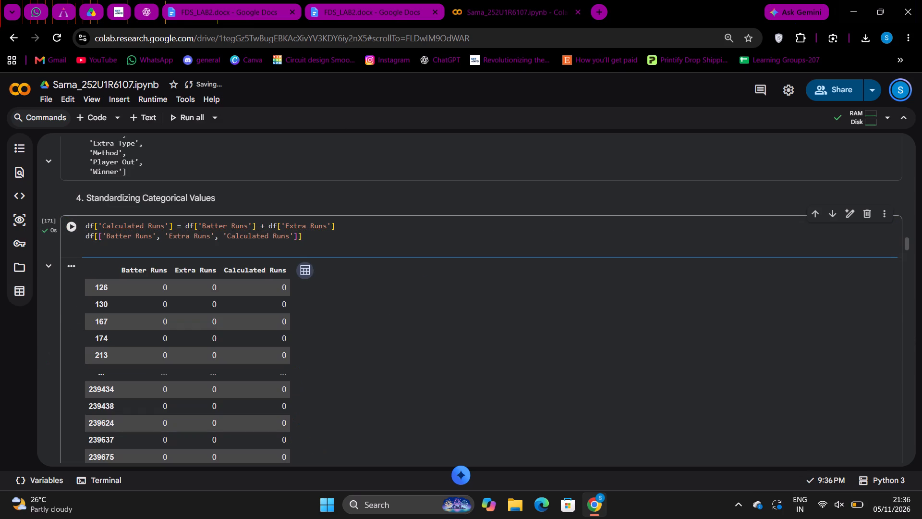
# Capture the Calculated Runs cell with its output table and paste the screenshot directly before 3.1's "Explanation:" in the report.
pyautogui.scroll(-1, 285, 232)
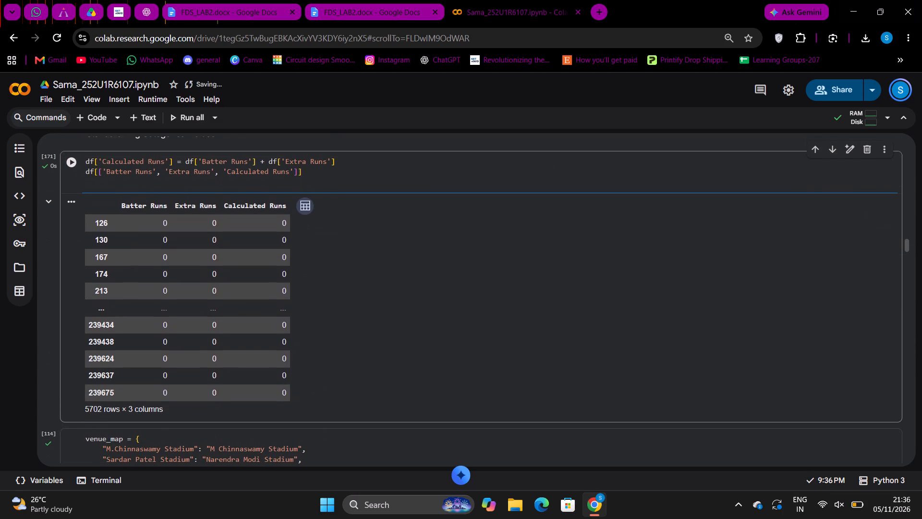
pyautogui.scroll(-1, 285, 232)
pyautogui.press('shift+super+s')
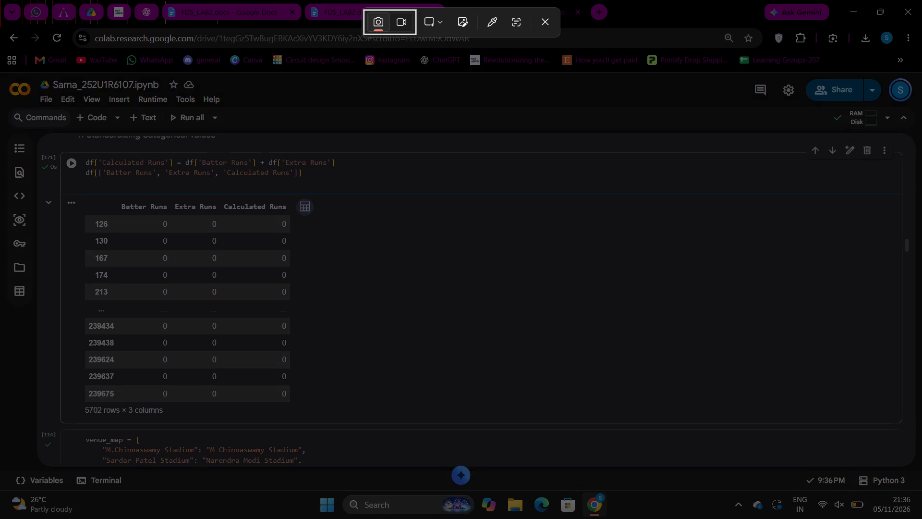
pyautogui.moveTo(54, 148); pyautogui.dragTo(369, 407)
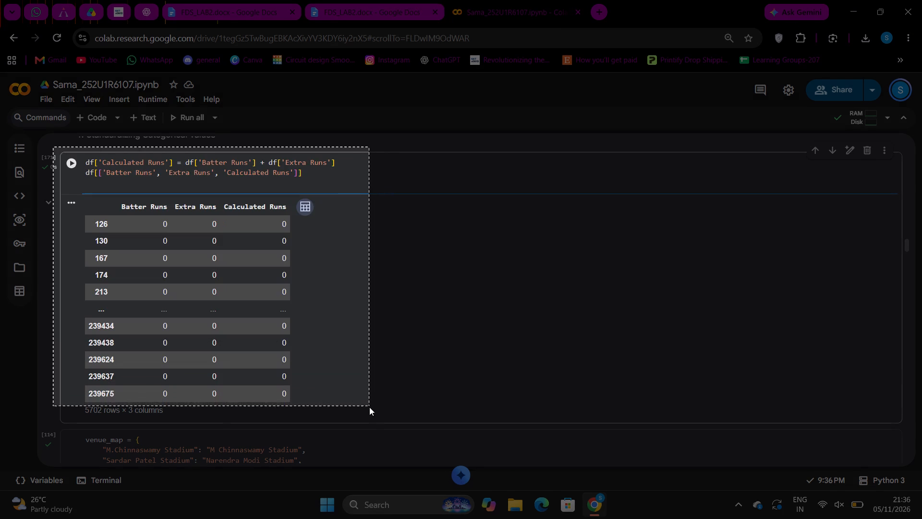
pyautogui.moveTo(369, 407); pyautogui.dragTo(362, 417)
pyautogui.click(365, 0)
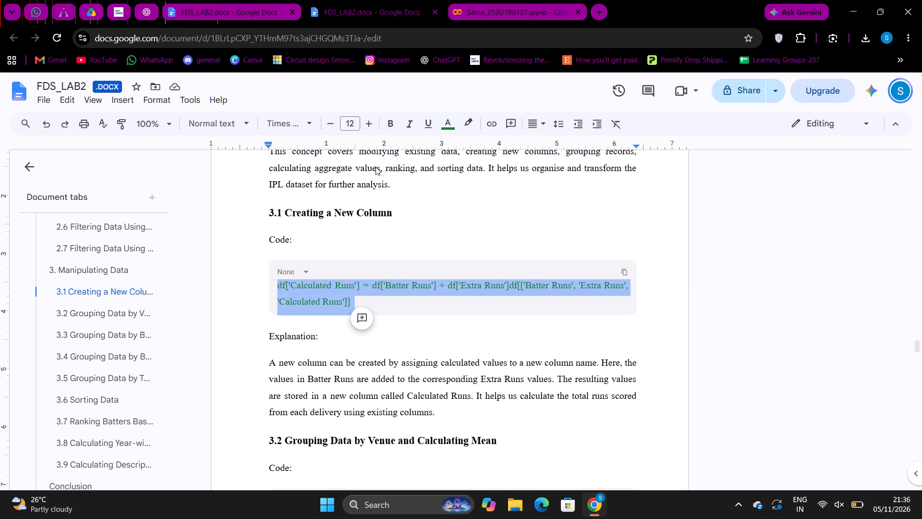
pyautogui.click(319, 238)
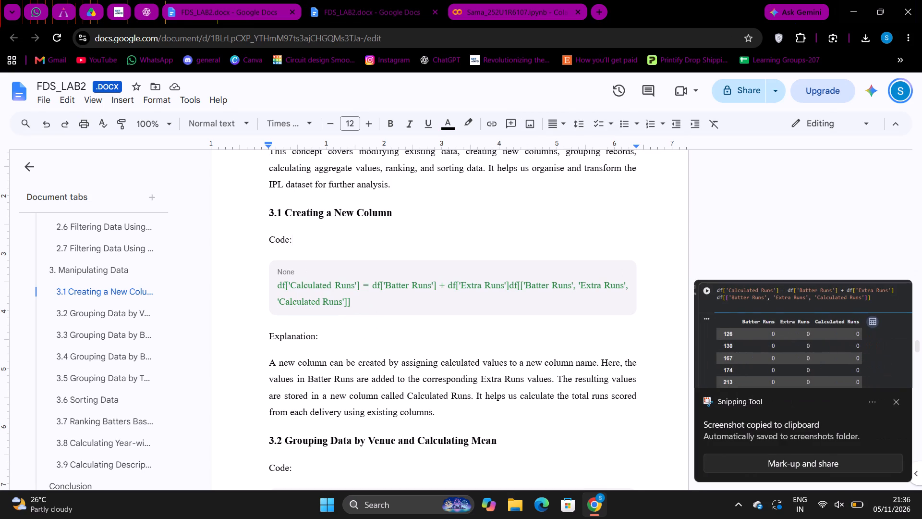
pyautogui.click(268, 339)
pyautogui.hotkey('ctrl', 'v')
# Shrink the pasted 3.1 output screenshot to about 3 inches wide, keeping its proportions.
pyautogui.scroll(1, 329, 301)
pyautogui.click(329, 301)
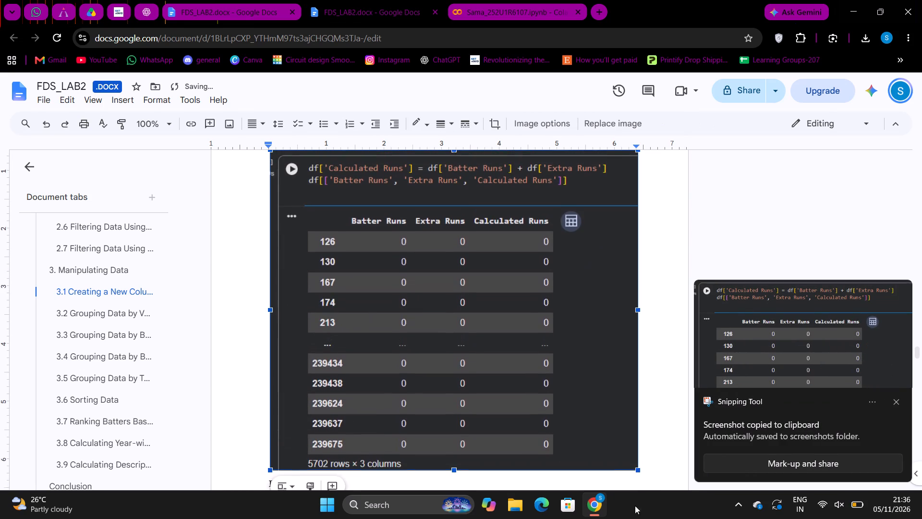
pyautogui.moveTo(636, 470); pyautogui.dragTo(441, 294)
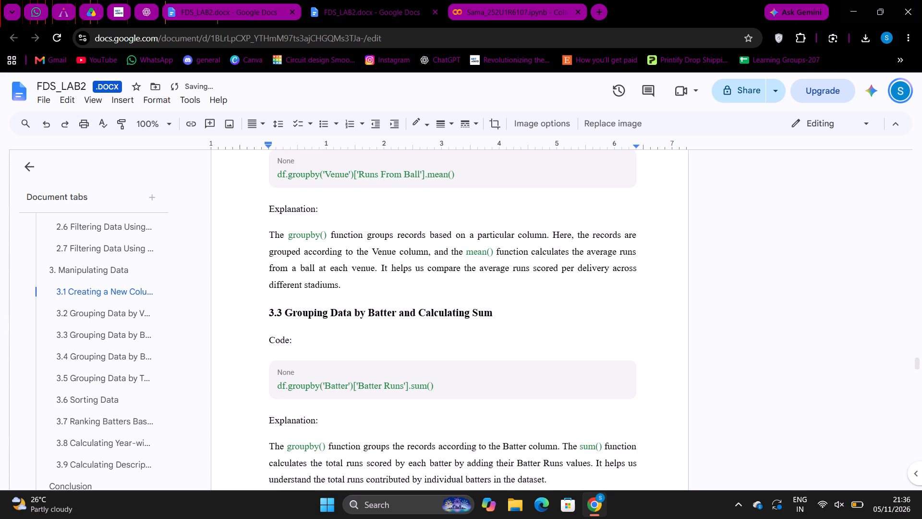
pyautogui.scroll(7, 441, 294)
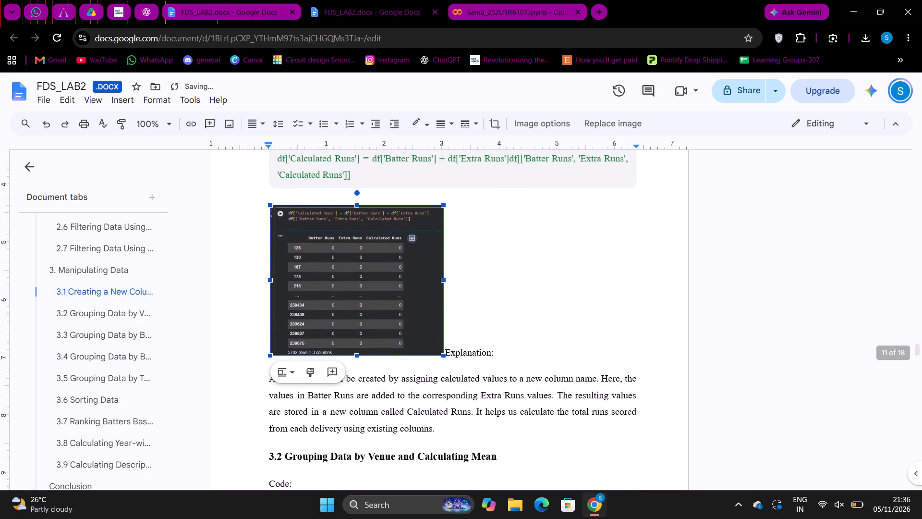
# Copy 3.1's Calculated Runs code inline after "Code:" and delete the old code block, keeping the screenshot on its own line below.
pyautogui.scroll(1, 463, 334)
pyautogui.moveTo(367, 256); pyautogui.dragTo(272, 242)
pyautogui.hotkey('ctrl', 'c')
pyautogui.click(325, 204)
pyautogui.press('space')
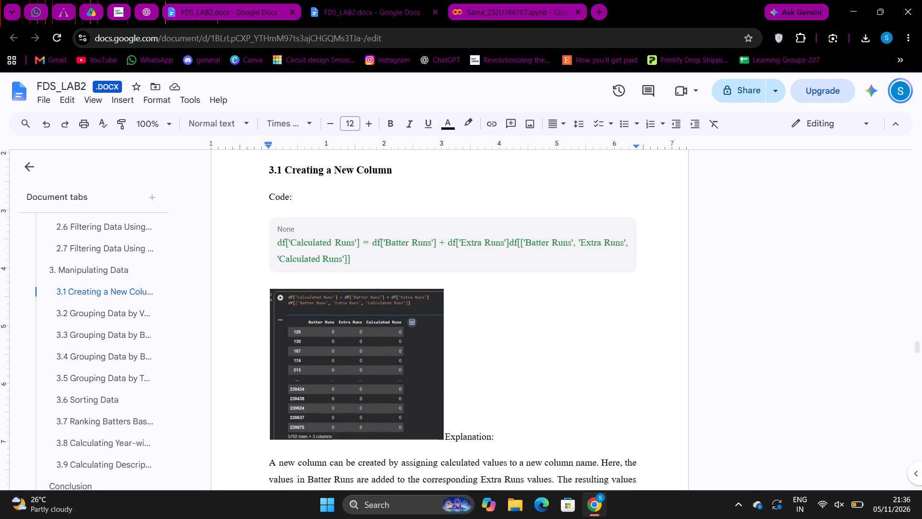
pyautogui.hotkey('ctrl', 'v')
pyautogui.moveTo(402, 218); pyautogui.dragTo(408, 261)
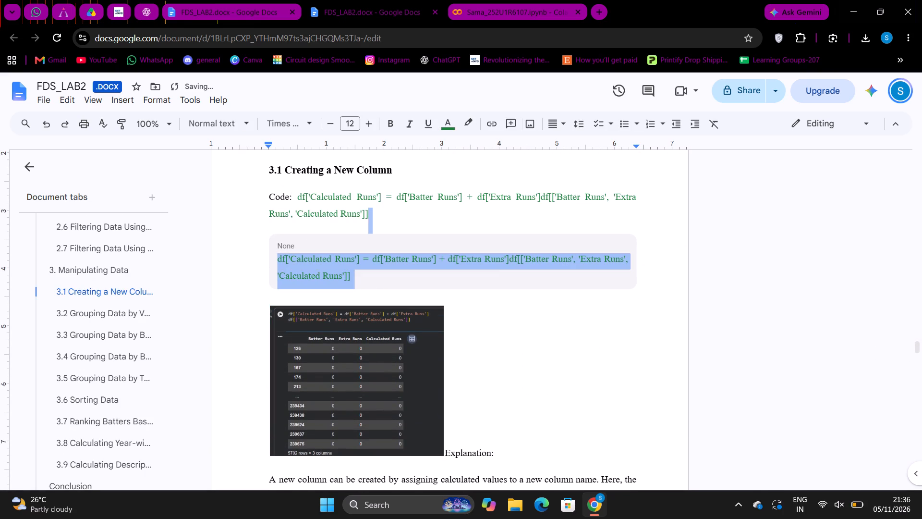
pyautogui.moveTo(408, 261); pyautogui.dragTo(408, 264)
pyautogui.press('BackSpace')
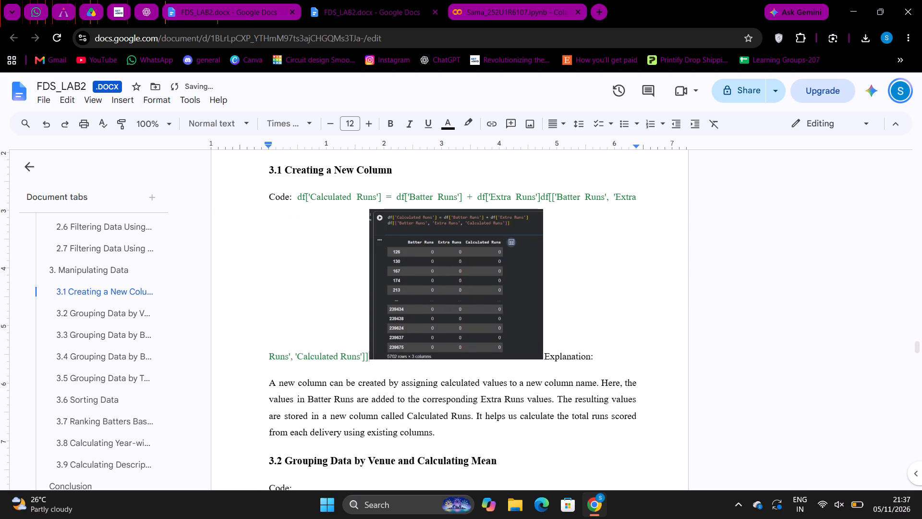
pyautogui.press('Return')
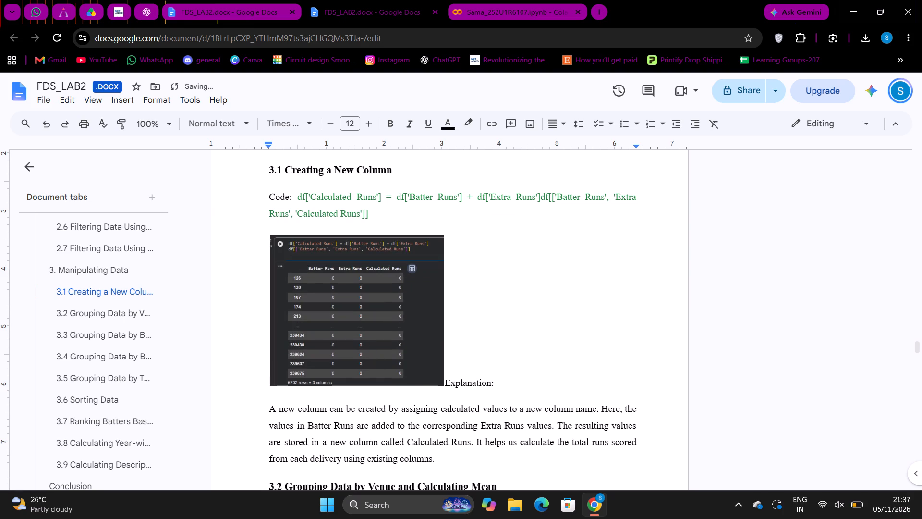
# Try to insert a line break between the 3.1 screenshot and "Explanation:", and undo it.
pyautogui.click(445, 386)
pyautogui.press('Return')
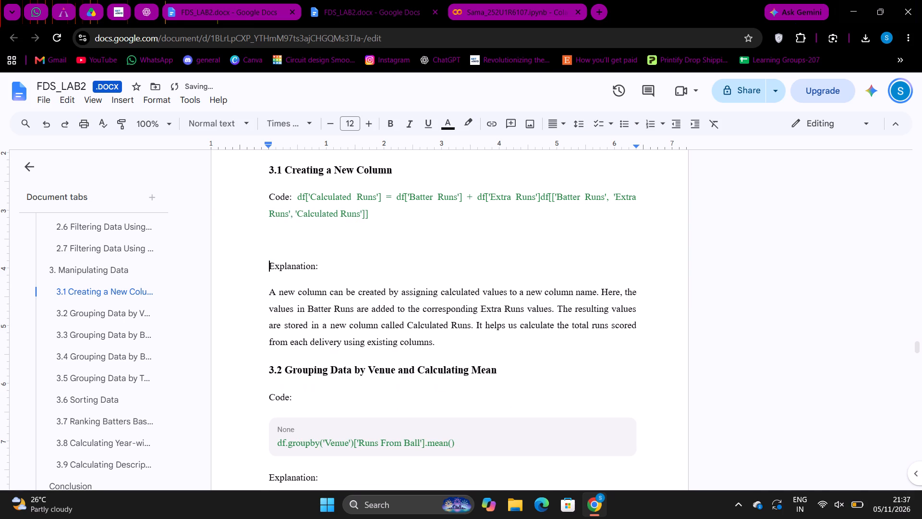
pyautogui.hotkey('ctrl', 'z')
# Insert a line break before 3.1's "Explanation:" so it starts on its own line below the screenshot.
pyautogui.click(490, 303)
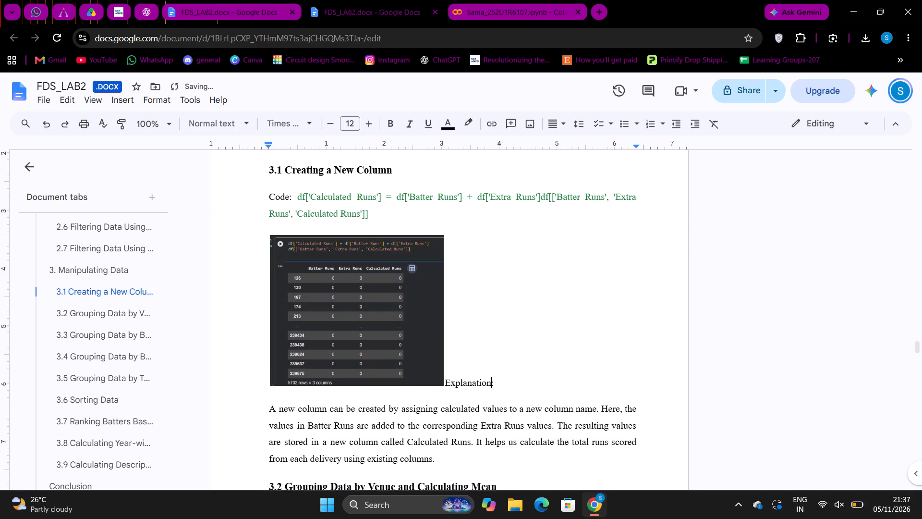
pyautogui.press('Left')
pyautogui.press('Left')
pyautogui.press('Left')
pyautogui.press('Left')
pyautogui.press('Left')
pyautogui.press('Left')
pyautogui.press('Left')
pyautogui.press('Left')
pyautogui.press('Left')
pyautogui.press('Left')
pyautogui.press('Left')
pyautogui.hotkey('shift', 'Return')
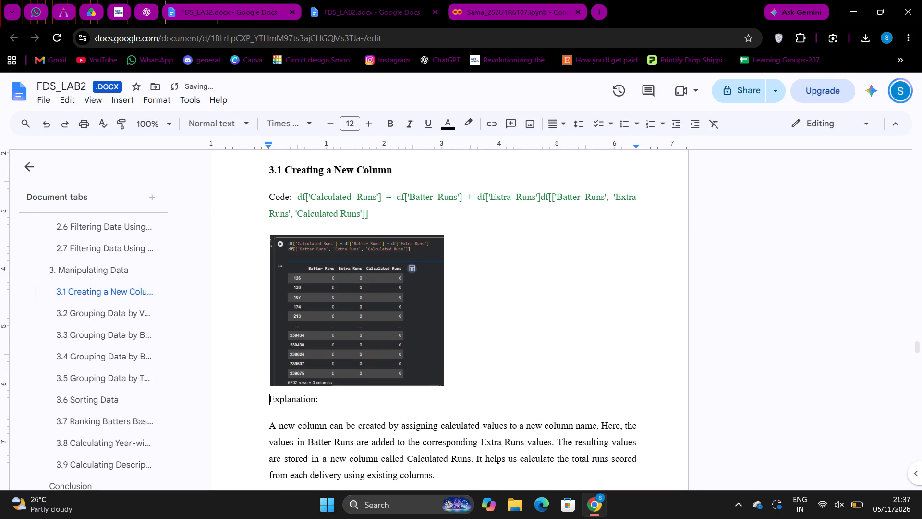
# Enlarge the 3.1 output screenshot proportionally to about 4 inches wide.
pyautogui.click(340, 324)
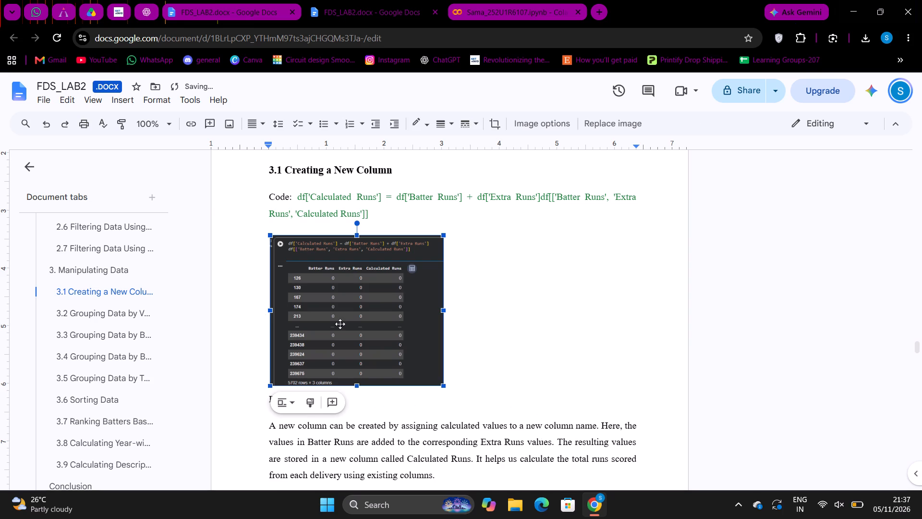
pyautogui.click(439, 385)
pyautogui.moveTo(443, 386); pyautogui.dragTo(473, 407)
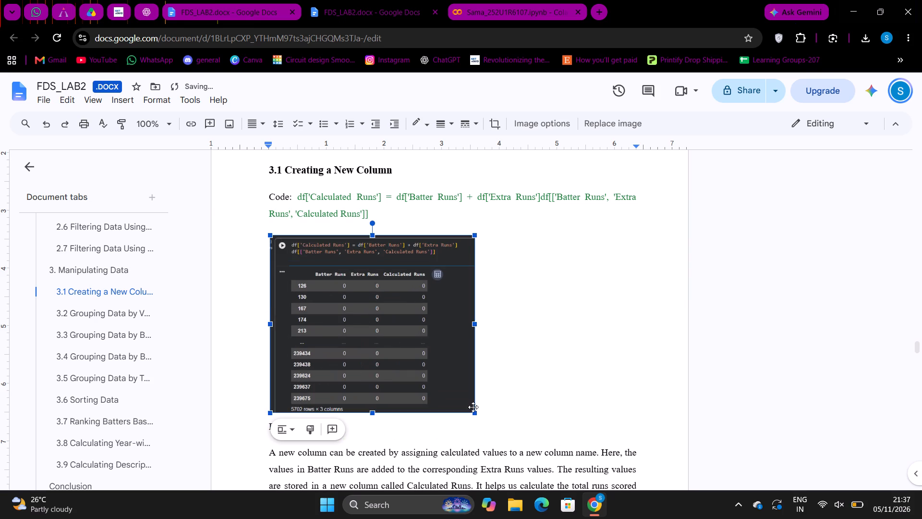
pyautogui.scroll(-4, 411, 360)
pyautogui.scroll(2, 411, 360)
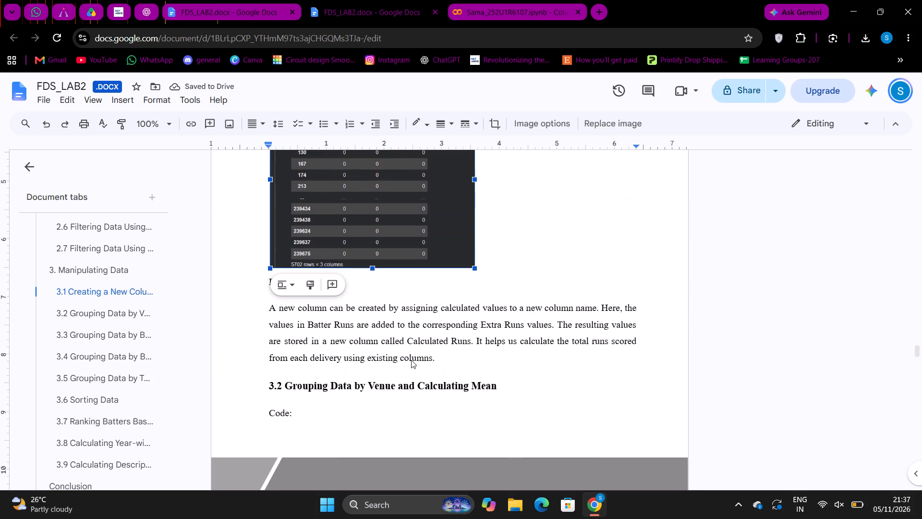
pyautogui.moveTo(474, 270); pyautogui.dragTo(502, 294)
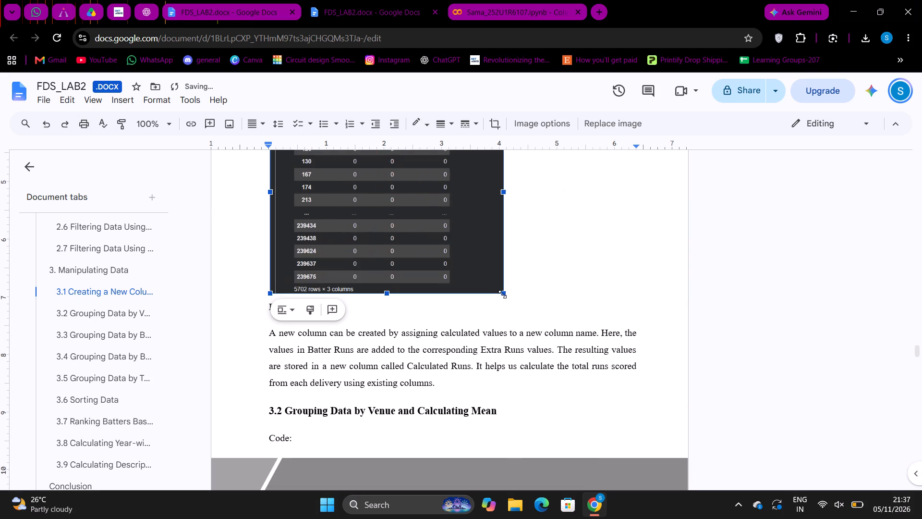
# Add two blank lines before the heading "3.2 Grouping Data by Venue and Calculating Mean" to move it onto the next page.
pyautogui.click(272, 412)
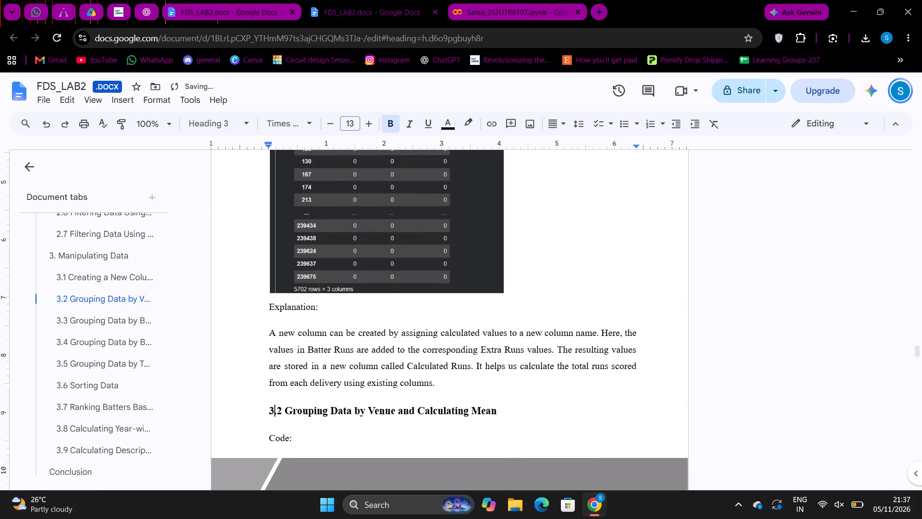
pyautogui.press('Left')
pyautogui.press('Return')
pyautogui.press('Return')
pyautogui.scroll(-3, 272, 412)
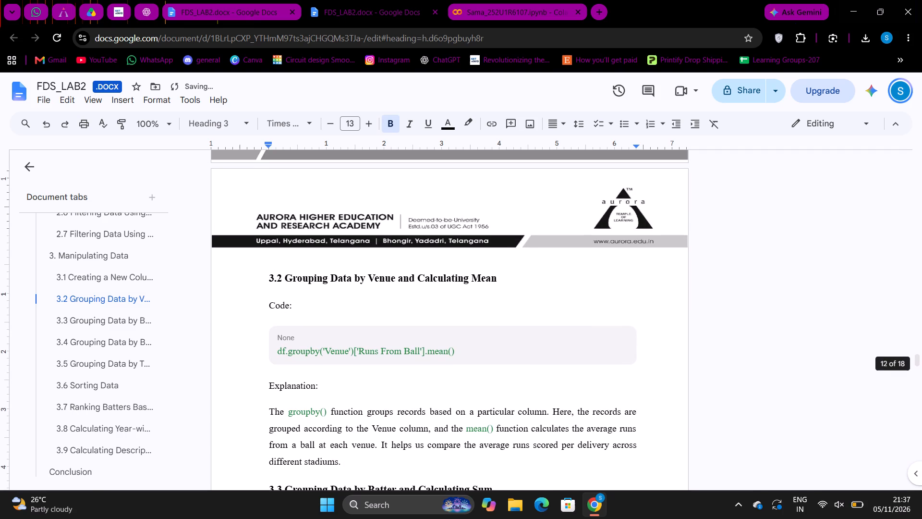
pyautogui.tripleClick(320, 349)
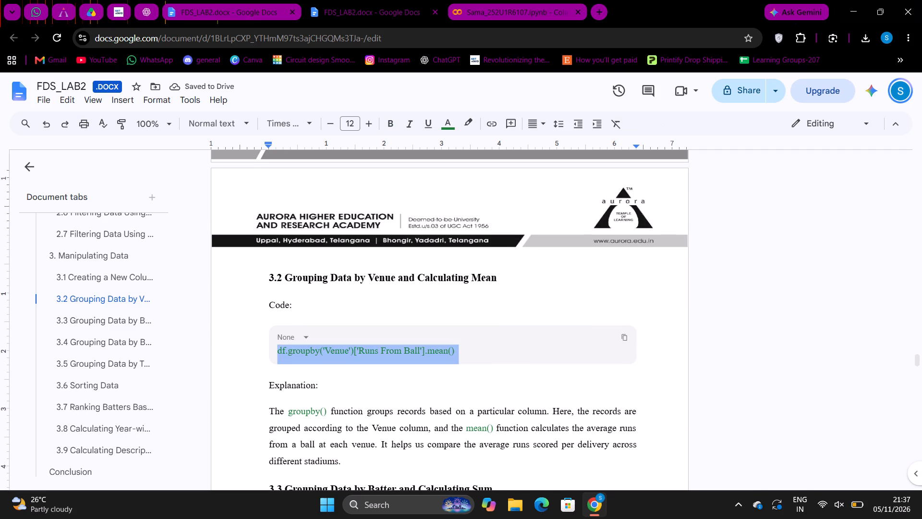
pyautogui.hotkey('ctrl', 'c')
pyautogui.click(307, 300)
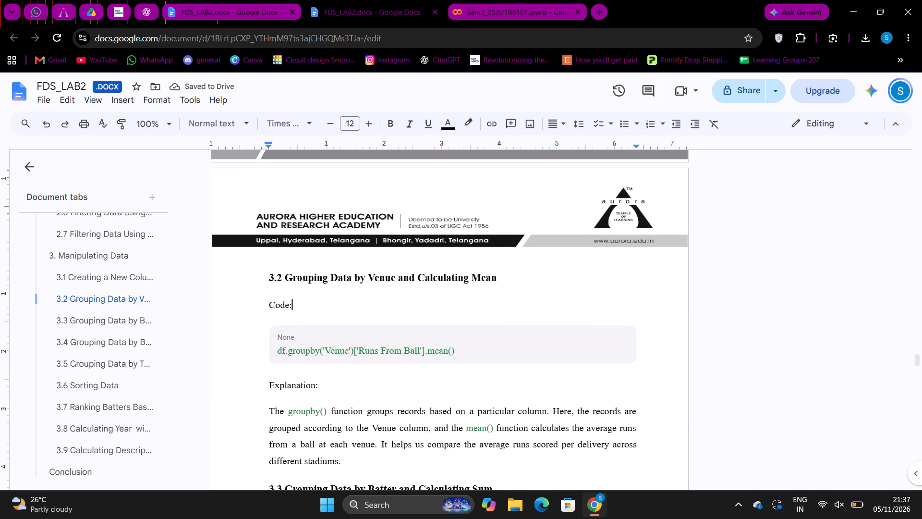
# Look through the sorting and grouping screenshots in the other open FDS_LAB2 document, and return to section 3.2 of the report.
pyautogui.click(240, 16)
pyautogui.scroll(-6, 387, 322)
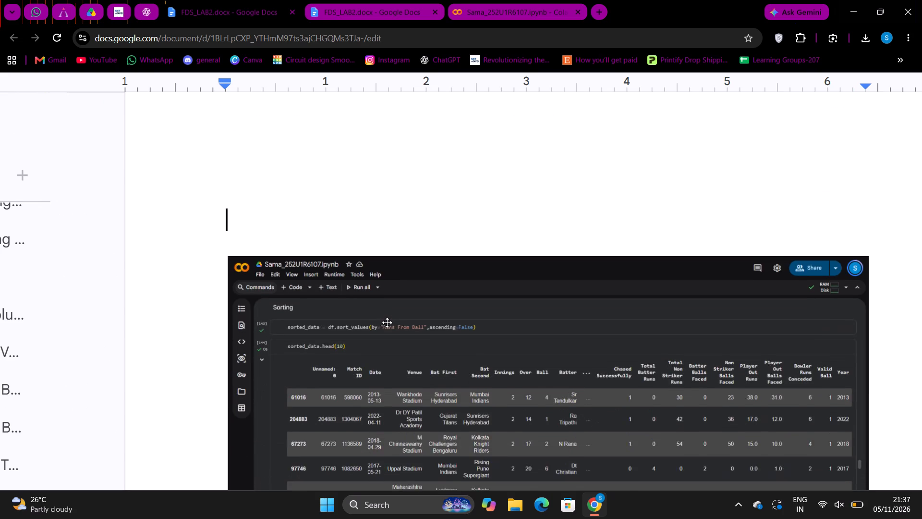
pyautogui.scroll(-2, 387, 322)
pyautogui.scroll(-3, 384, 277)
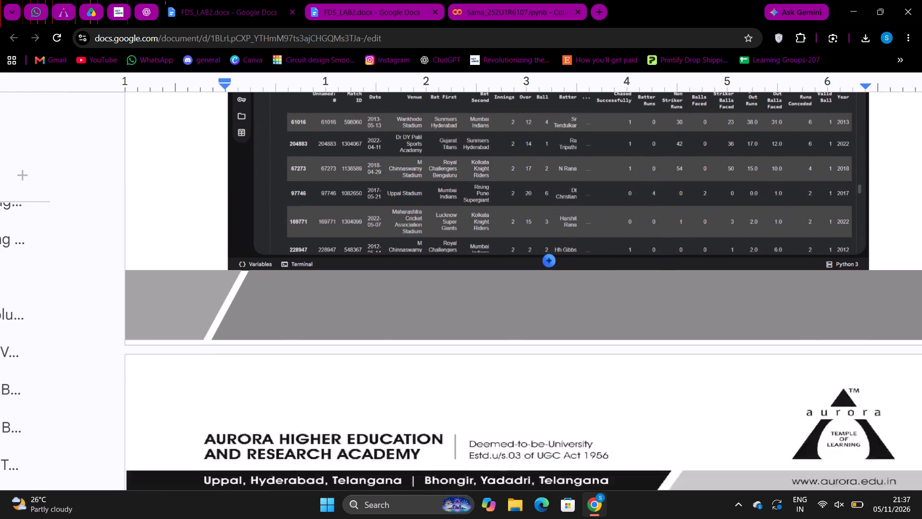
pyautogui.scroll(-8, 384, 277)
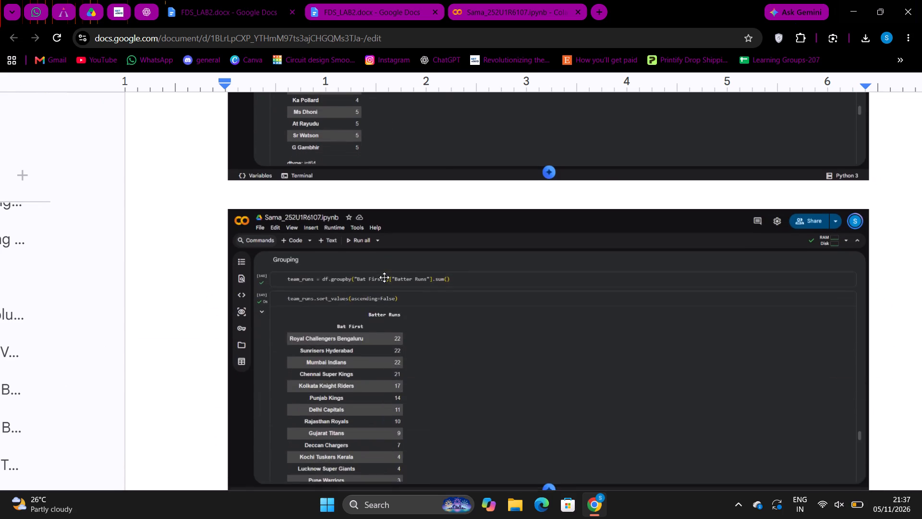
pyautogui.scroll(-1, 384, 277)
pyautogui.click(380, 0)
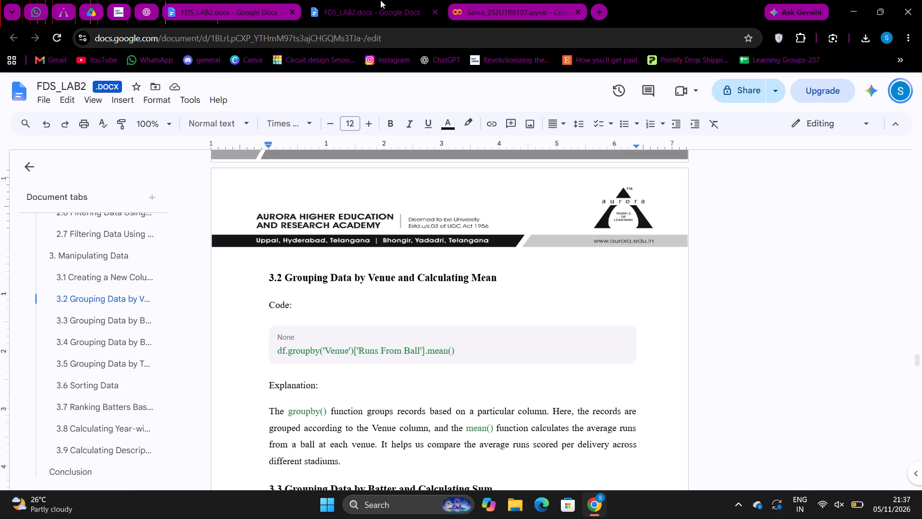
# Replace the code in the Colab notebook's active cell with section 3.2's df.groupby('Venue')['Runs From Ball'].mean() and run it.
pyautogui.tripleClick(386, 356)
pyautogui.hotkey('ctrl', 'c')
pyautogui.click(521, 0)
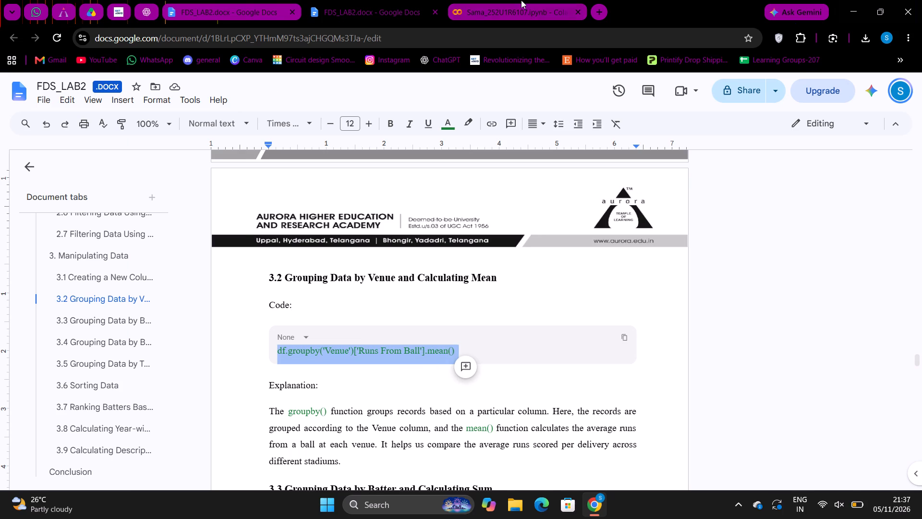
pyautogui.tripleClick(175, 157)
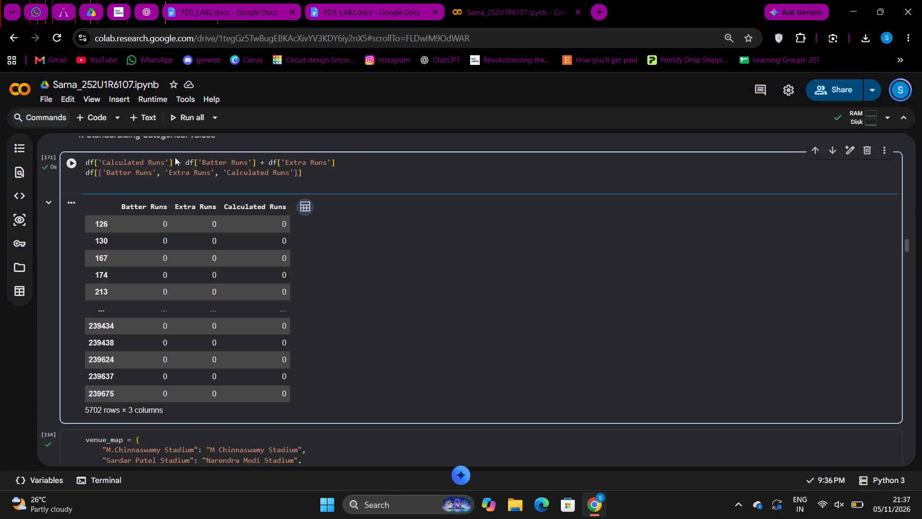
pyautogui.tripleClick(178, 173)
pyautogui.hotkey('ctrl', 'a')
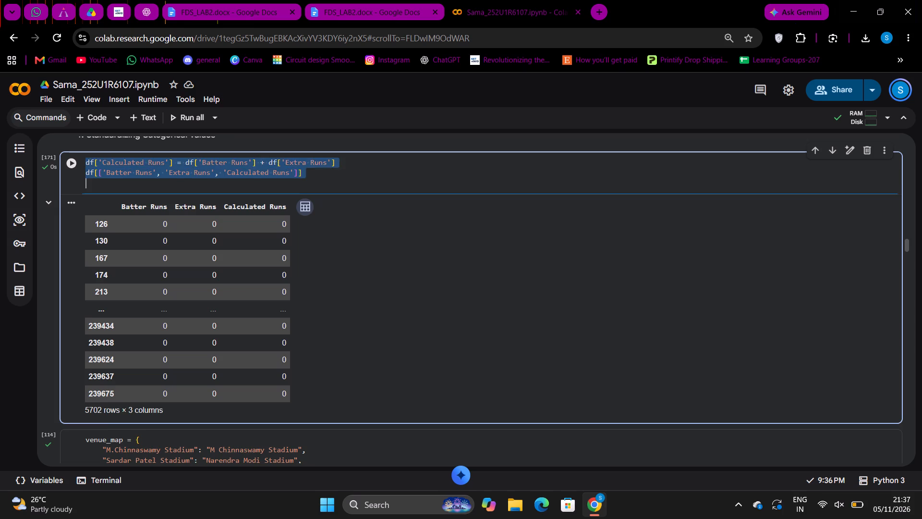
pyautogui.hotkey('ctrl', 'v')
pyautogui.click(74, 160)
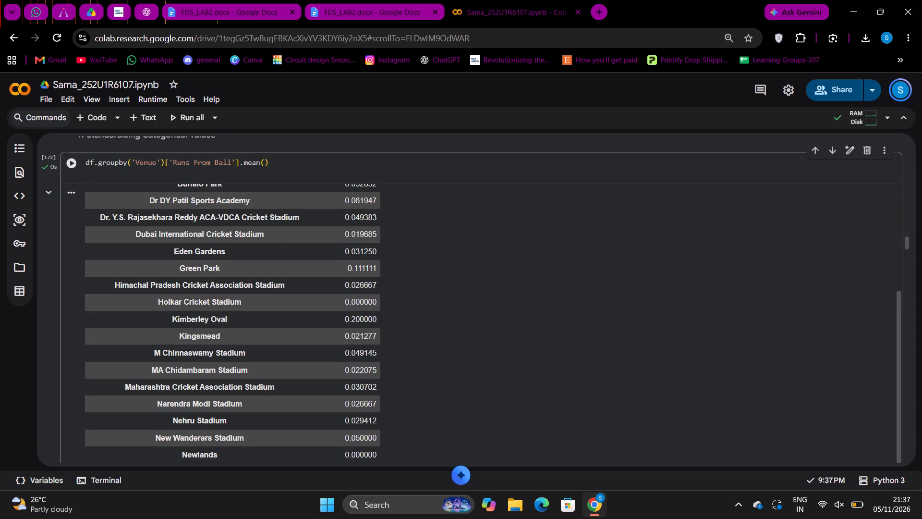
# Capture the Colab window showing the venue mean output and paste the screenshot before "Explanation:" in report section 3.2.
pyautogui.scroll(-1, 273, 200)
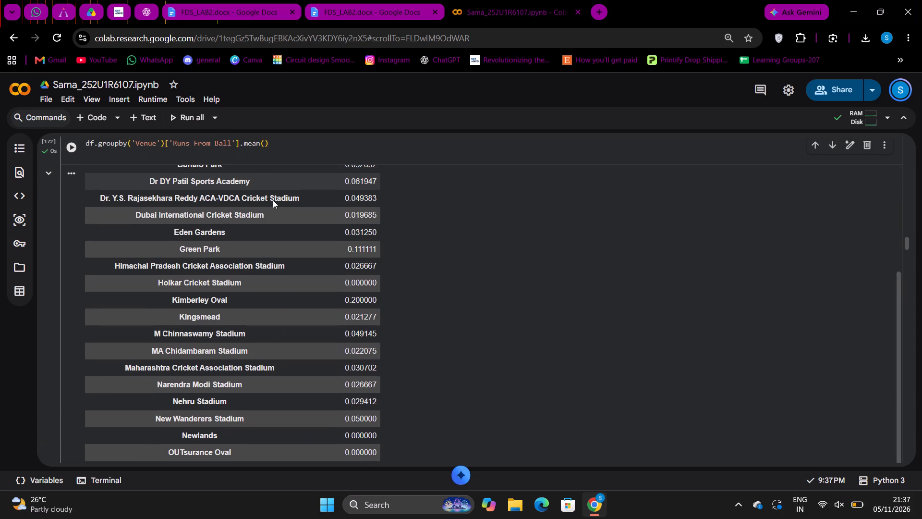
pyautogui.press('shift+super+s')
pyautogui.moveTo(0, 75); pyautogui.dragTo(714, 374)
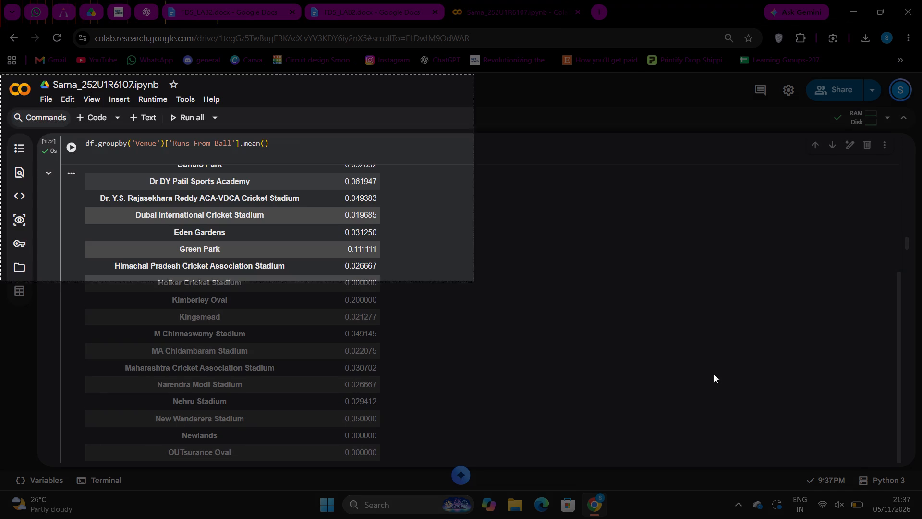
pyautogui.moveTo(714, 374); pyautogui.dragTo(921, 489)
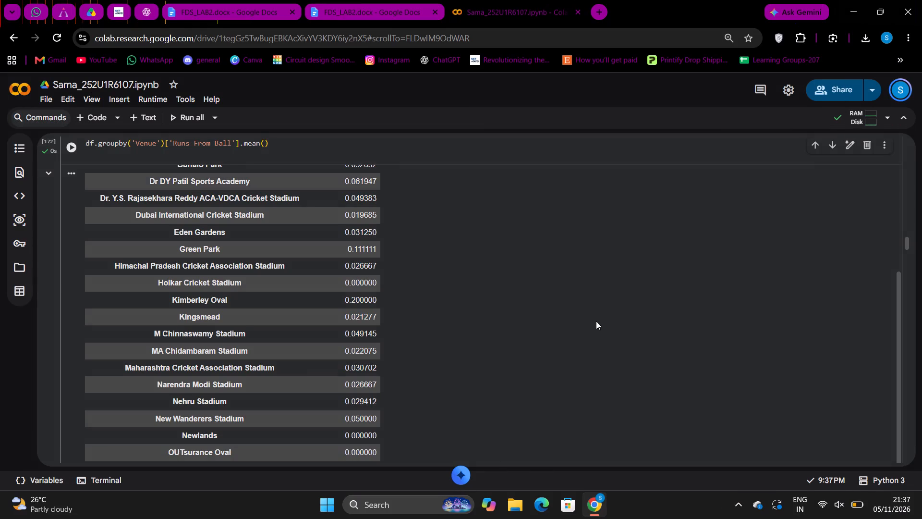
pyautogui.click(361, 0)
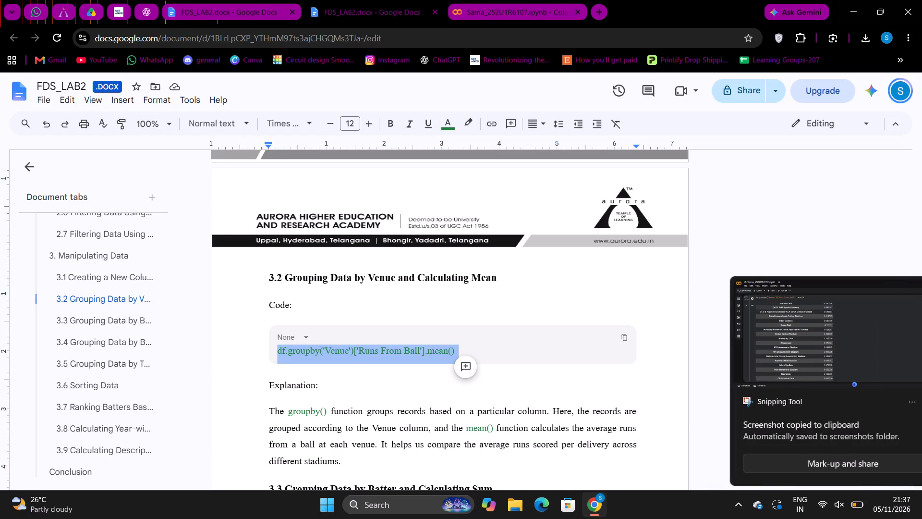
pyautogui.click(268, 383)
pyautogui.hotkey('ctrl', 'v')
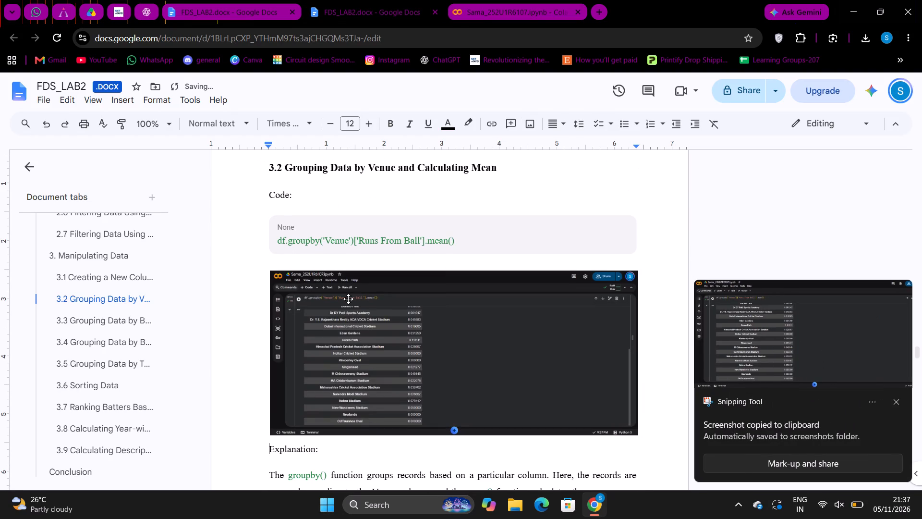
# Copy df.groupby('Venue')['Runs From Ball'].mean() inline after 3.2's "Code:" and delete the original code block.
pyautogui.tripleClick(401, 246)
pyautogui.hotkey('ctrl', 'c')
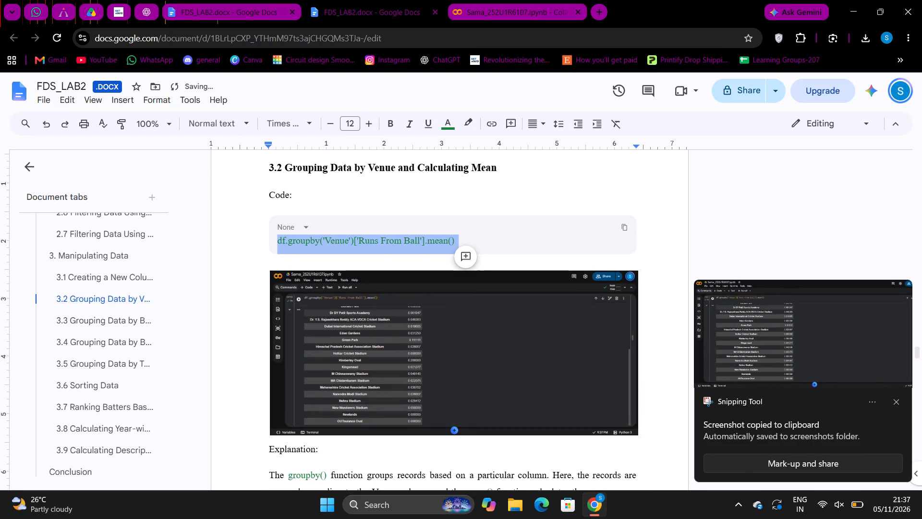
pyautogui.click(347, 195)
pyautogui.hotkey('ctrl', 'v')
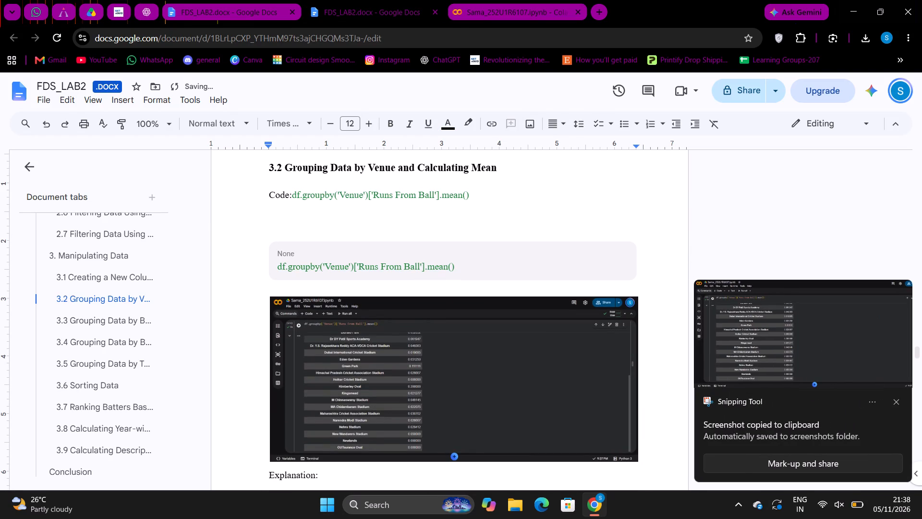
pyautogui.moveTo(288, 221); pyautogui.dragTo(348, 270)
pyautogui.press('BackSpace')
# Replace the Colab cell's code with section 3.3's df.groupby('Batter')['Batter Runs'].sum() and run it.
pyautogui.scroll(-1, 348, 270)
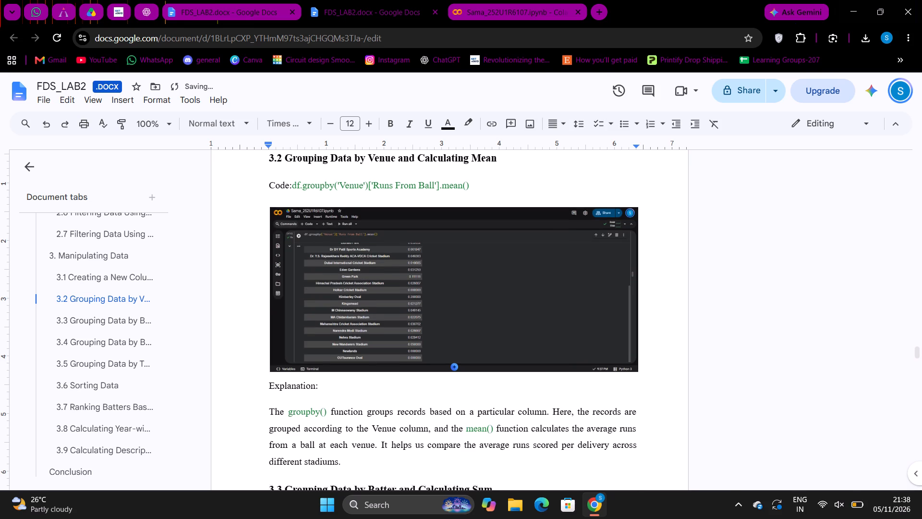
pyautogui.scroll(-2, 348, 270)
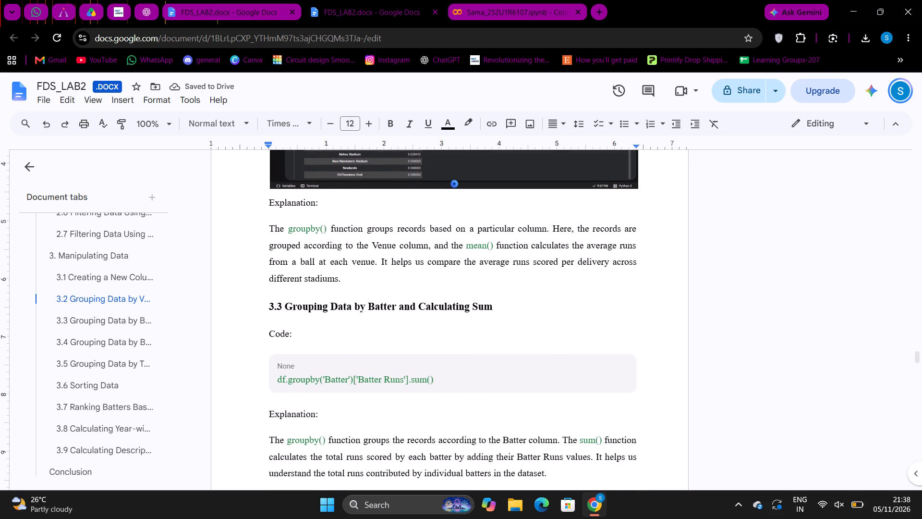
pyautogui.tripleClick(333, 372)
pyautogui.hotkey('ctrl', 'c')
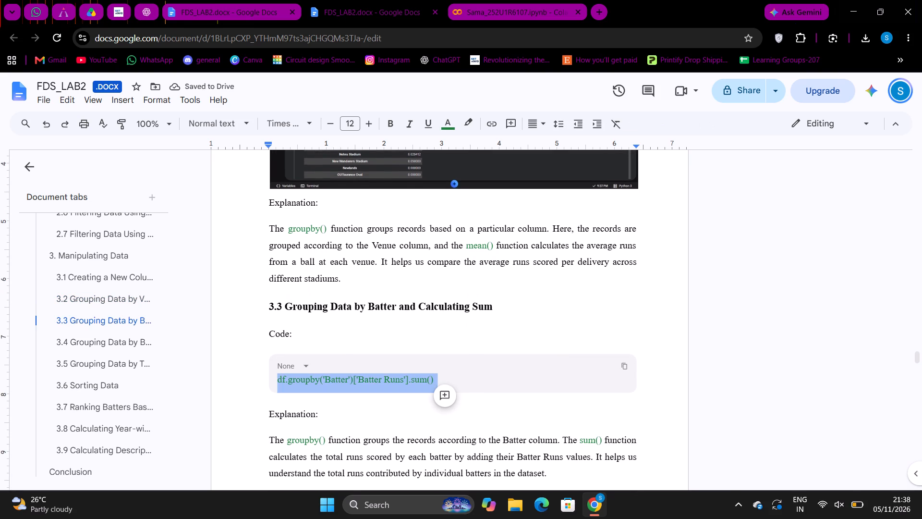
pyautogui.click(522, 0)
pyautogui.scroll(1, 320, 213)
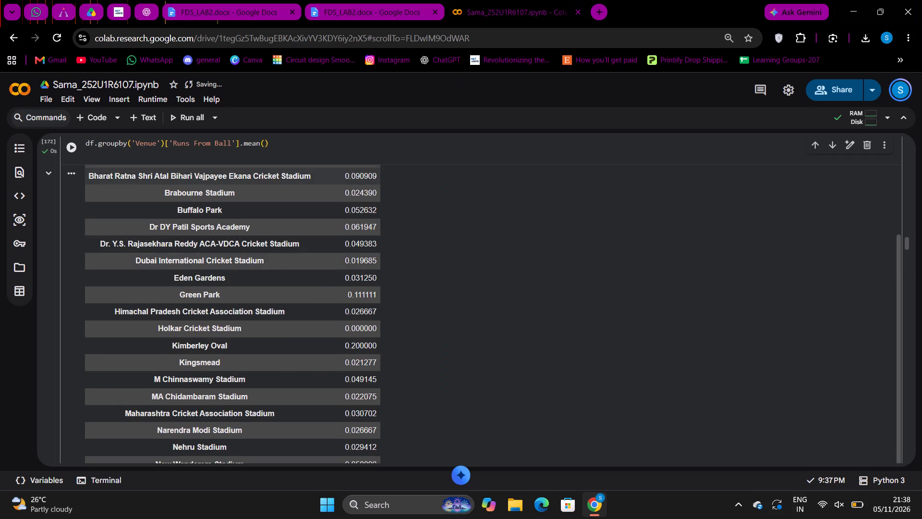
pyautogui.scroll(3, 228, 177)
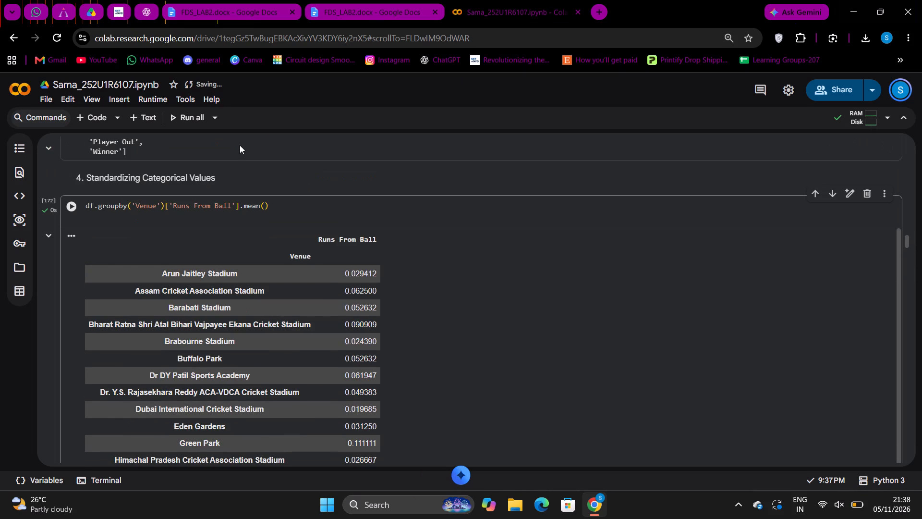
pyautogui.tripleClick(225, 210)
pyautogui.hotkey('ctrl', 'v')
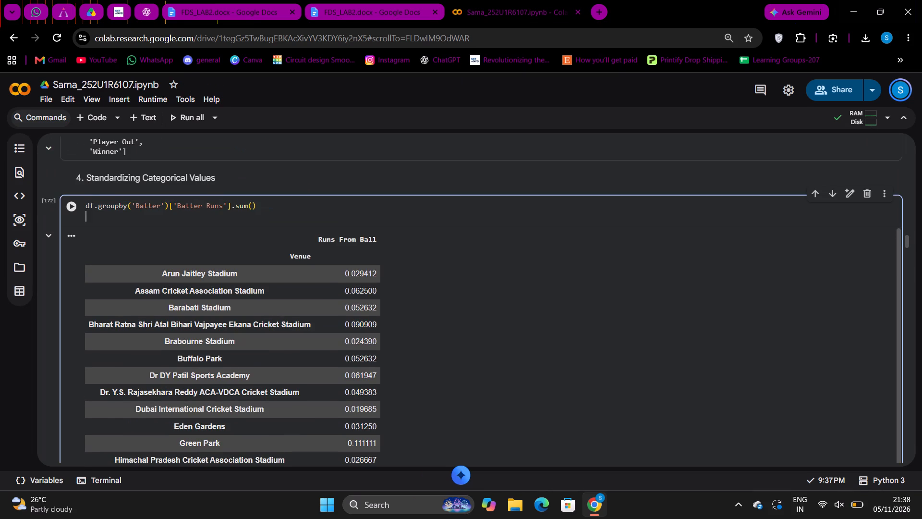
pyautogui.click(73, 203)
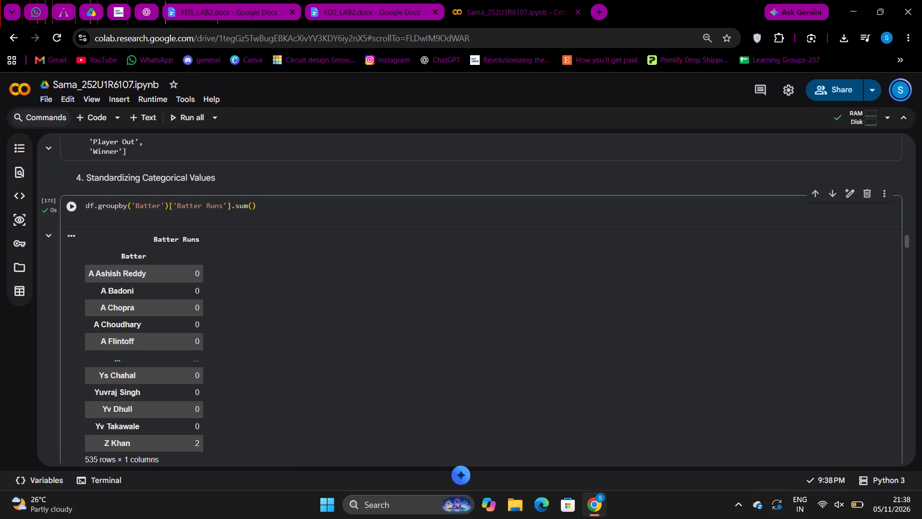
# Capture the Colab cell with its batter sum output and paste the screenshot before "Explanation:" in report section 3.3.
pyautogui.scroll(-1, 192, 220)
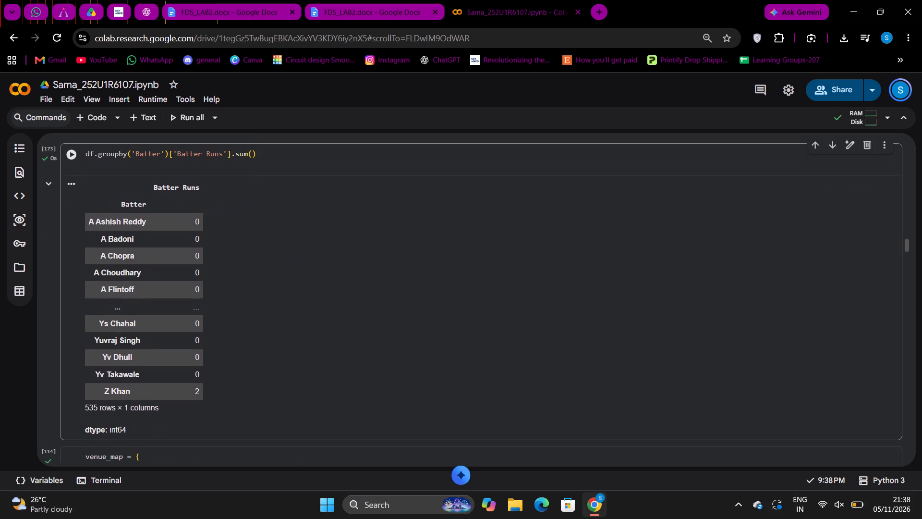
pyautogui.press('shift+super+s')
pyautogui.moveTo(57, 141); pyautogui.dragTo(285, 447)
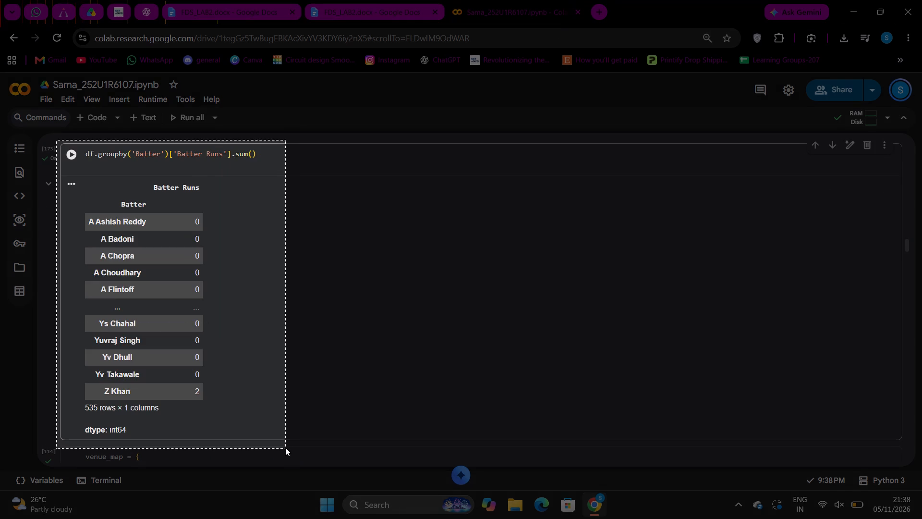
pyautogui.moveTo(285, 447); pyautogui.dragTo(291, 439)
pyautogui.click(378, 0)
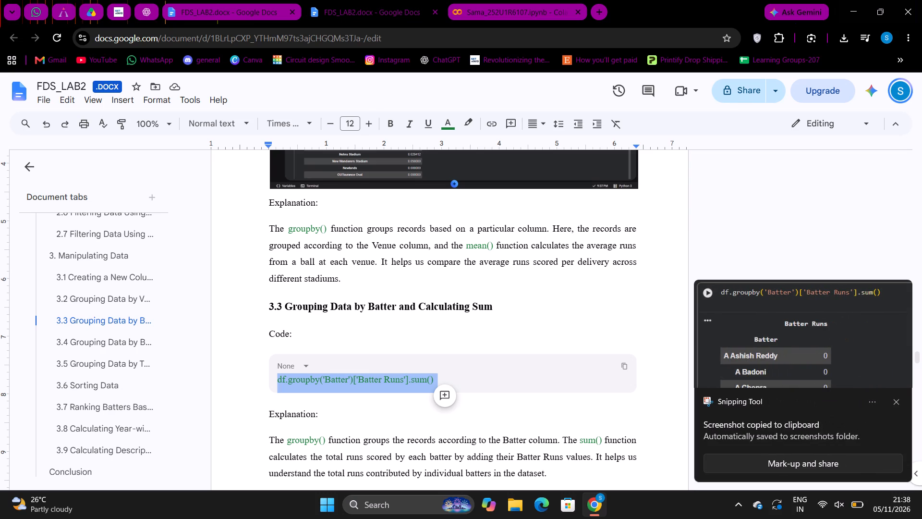
pyautogui.click(269, 413)
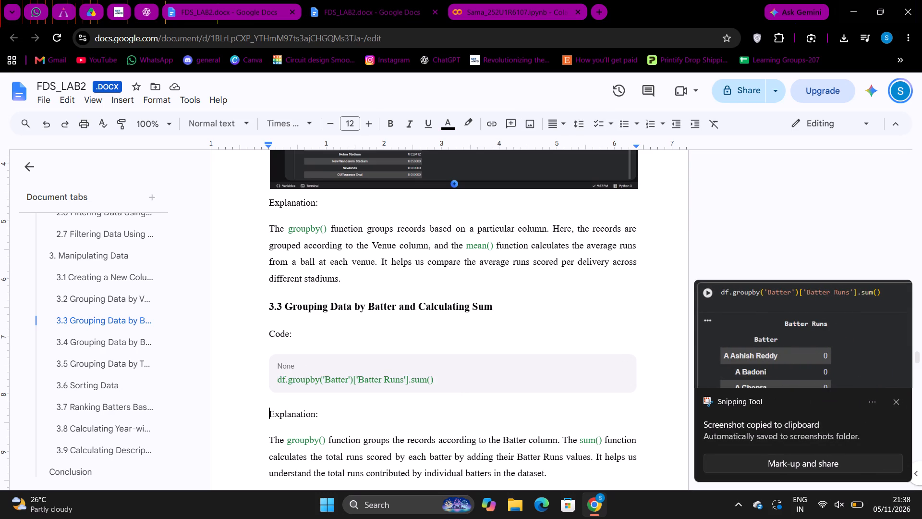
pyautogui.hotkey('ctrl', 'v')
# Shrink the 3.3 output screenshot proportionally to about 2.9 inches wide.
pyautogui.click(332, 331)
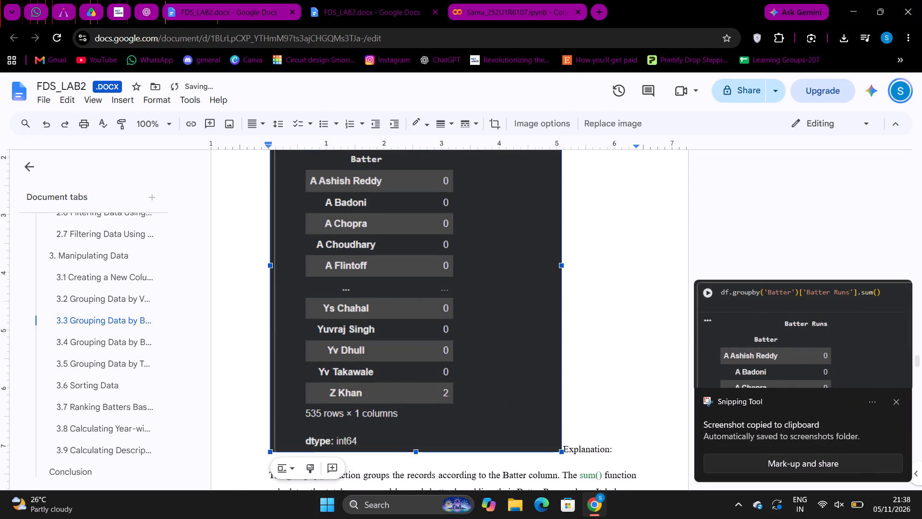
pyautogui.moveTo(563, 452); pyautogui.dragTo(427, 294)
pyautogui.scroll(1, 427, 294)
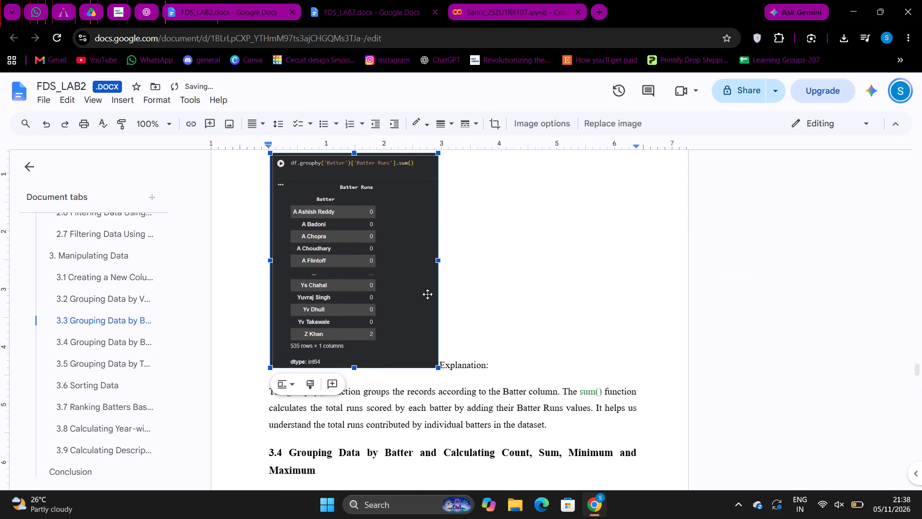
# Insert a line break before 3.3's "Explanation:" so it starts on its own line below the screenshot.
pyautogui.click(444, 367)
pyautogui.press('Left')
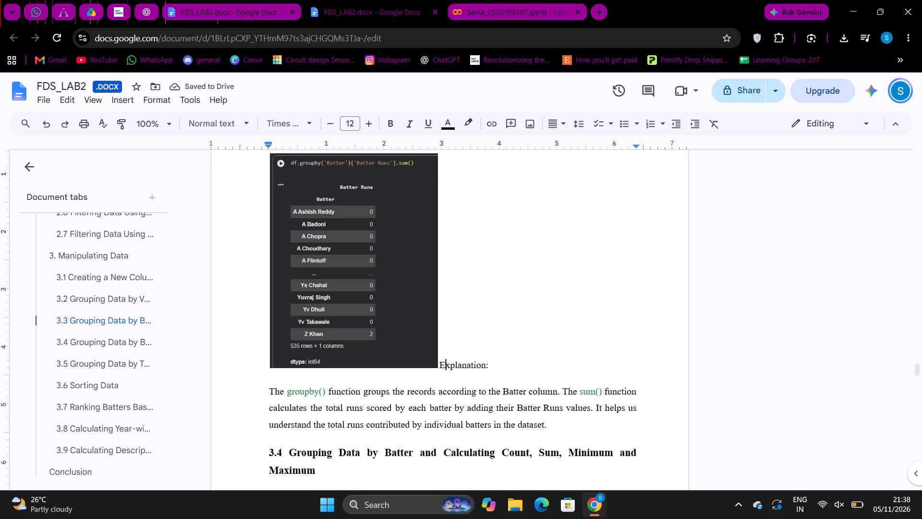
pyautogui.press('Return')
# Copy df.groupby('Batter')['Batter Runs'].sum() inline after 3.3's "Code:" with a space between, and delete the original code block.
pyautogui.scroll(3, 402, 255)
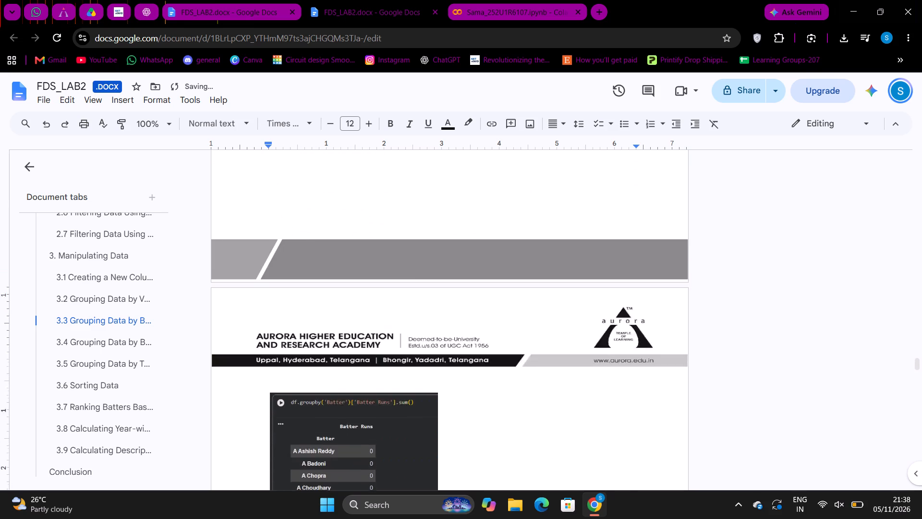
pyautogui.scroll(3, 402, 255)
pyautogui.tripleClick(361, 303)
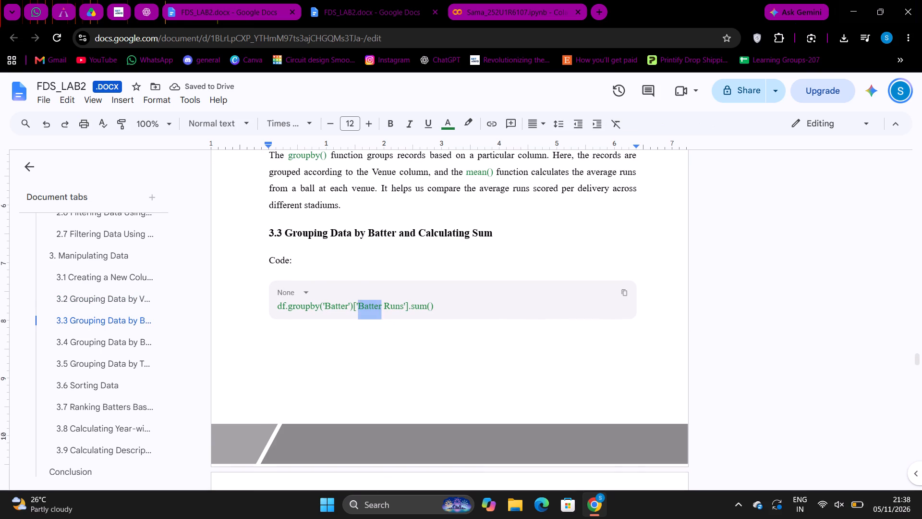
pyautogui.hotkey('ctrl', 'c')
pyautogui.click(310, 259)
pyautogui.press('space')
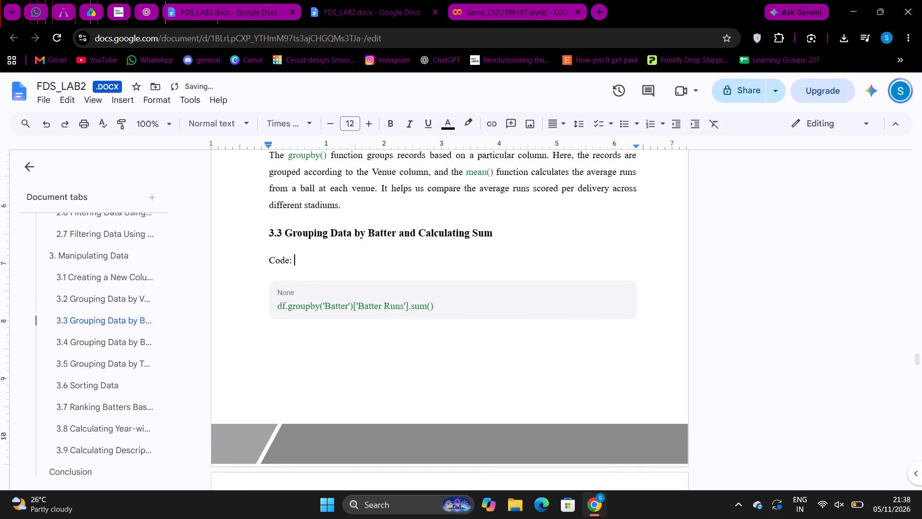
pyautogui.hotkey('ctrl', 'v')
pyautogui.moveTo(286, 285); pyautogui.dragTo(337, 347)
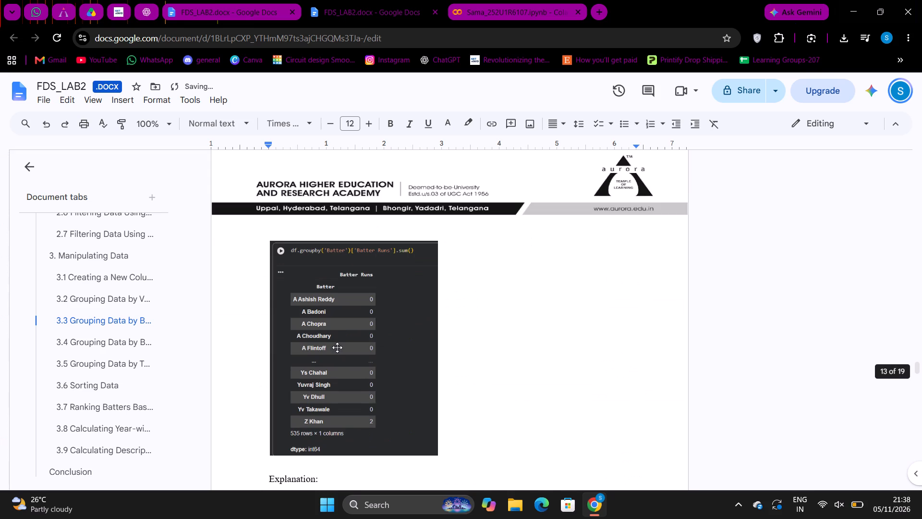
pyautogui.scroll(3, 345, 321)
pyautogui.click(306, 199)
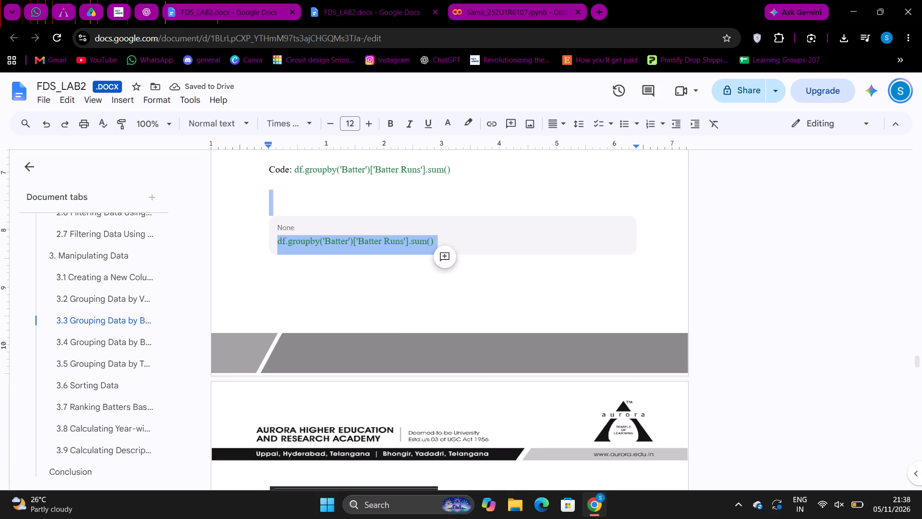
pyautogui.moveTo(280, 199); pyautogui.dragTo(315, 161)
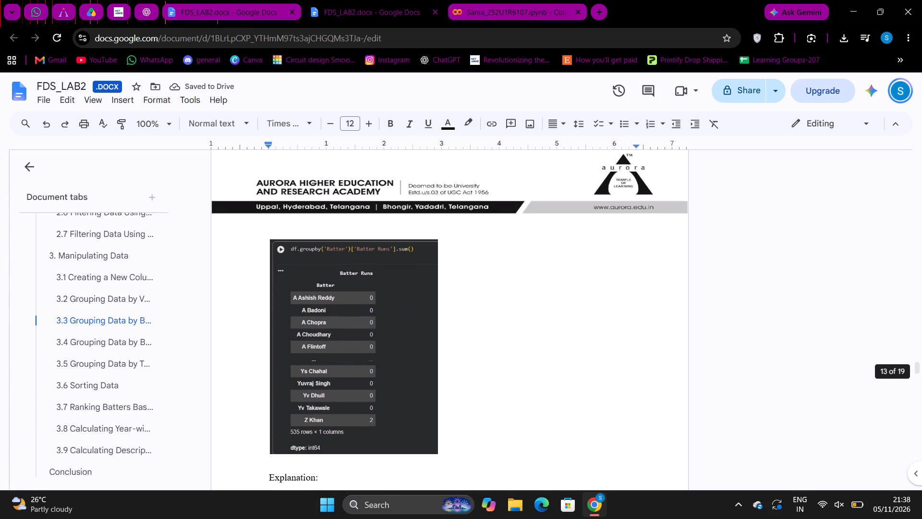
pyautogui.moveTo(315, 161); pyautogui.dragTo(315, 150)
pyautogui.press('BackSpace')
pyautogui.scroll(3, 315, 150)
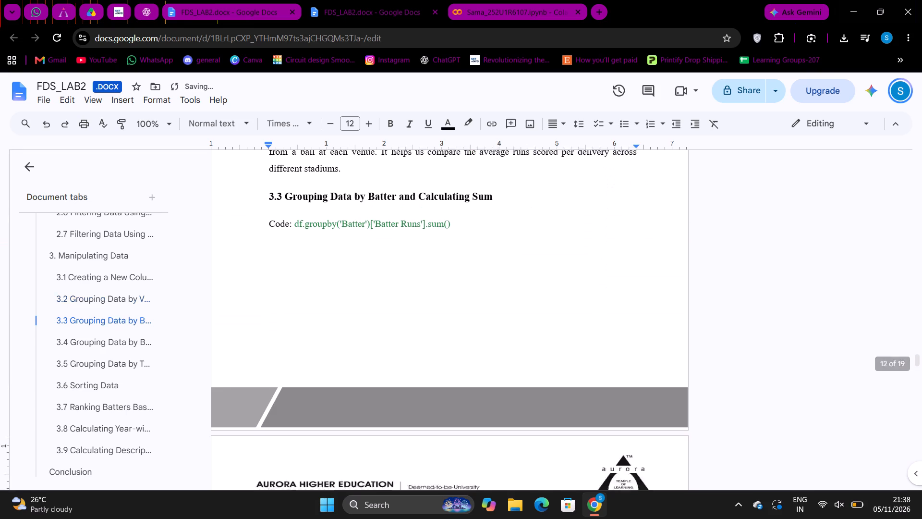
pyautogui.scroll(1, 315, 150)
pyautogui.click(292, 282)
# Copy df.groupby('Batter')['Batter Runs'].agg( ['count', 'sum', 'min', 'max']) inline after 3.4's "Code:" with a space between, and delete the original code block.
pyautogui.scroll(-3, 292, 282)
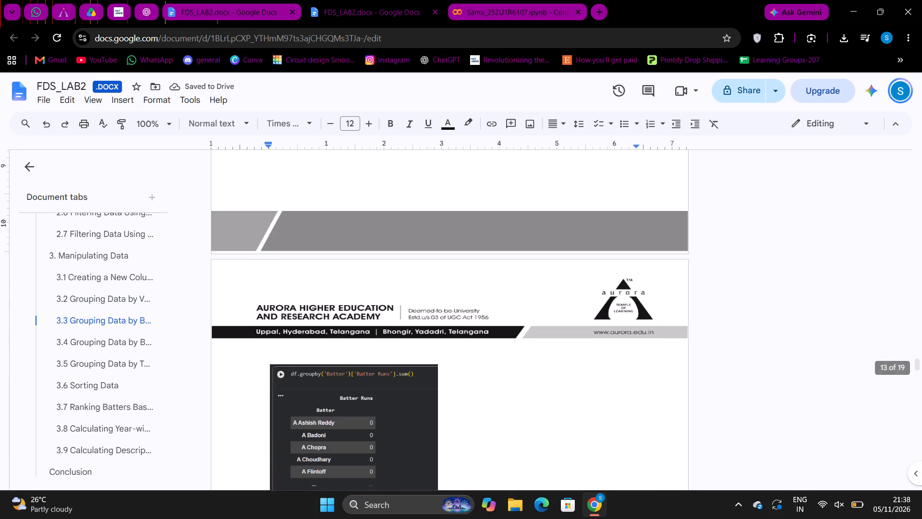
pyautogui.scroll(-5, 292, 282)
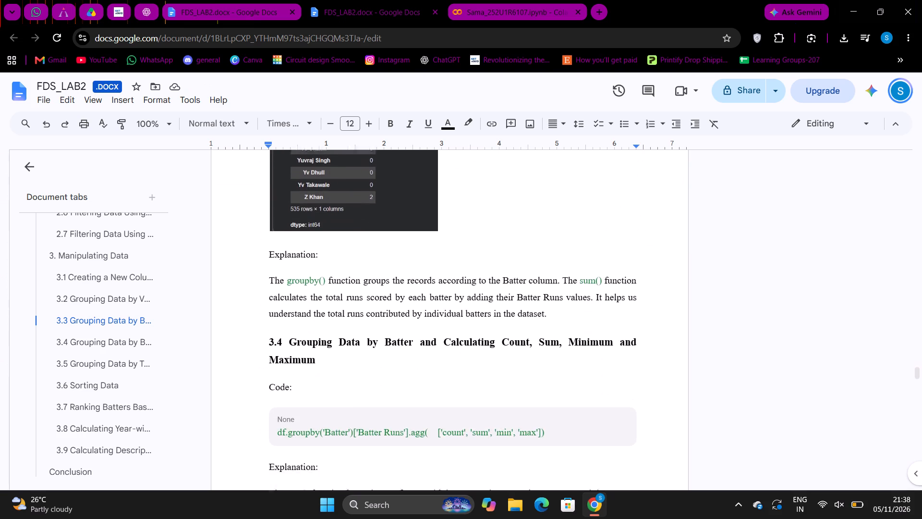
pyautogui.scroll(-1, 292, 282)
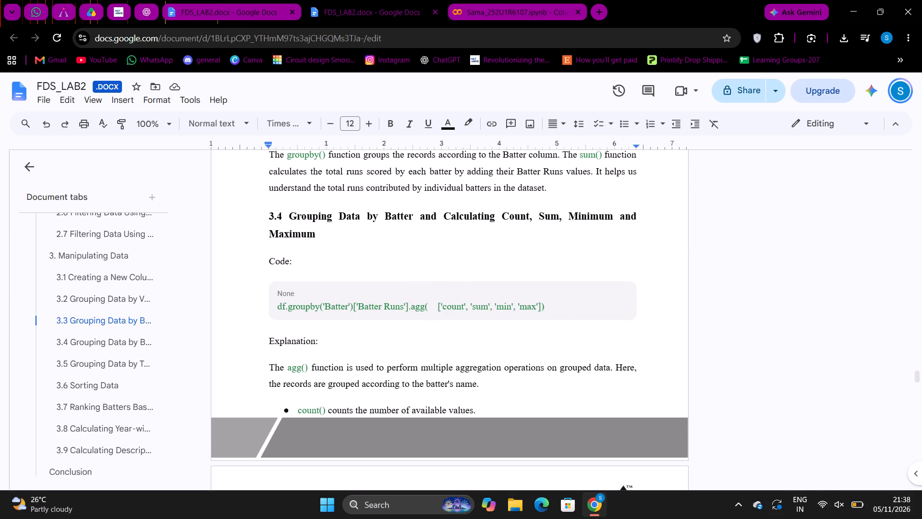
pyautogui.tripleClick(330, 310)
pyautogui.hotkey('ctrl', 'c')
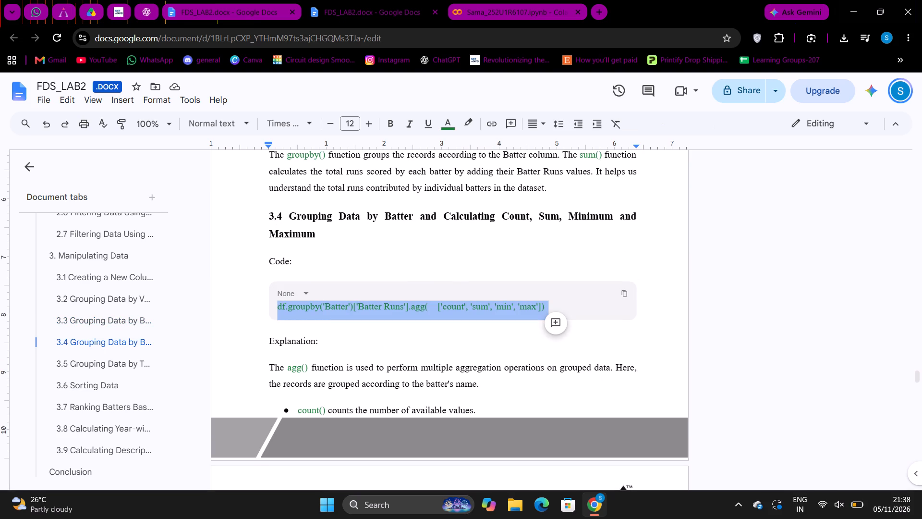
pyautogui.click(339, 262)
pyautogui.press('space')
pyautogui.hotkey('ctrl', 'v')
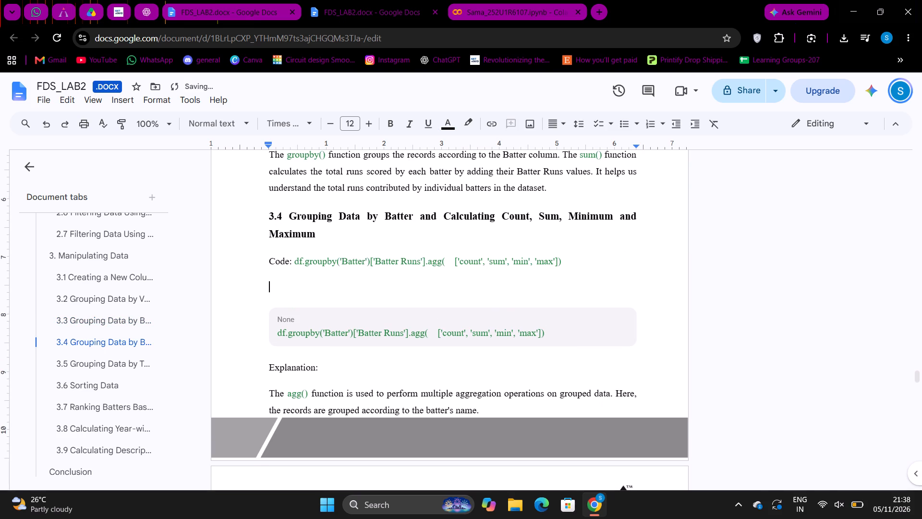
pyautogui.moveTo(290, 278); pyautogui.dragTo(329, 321)
pyautogui.click(286, 293)
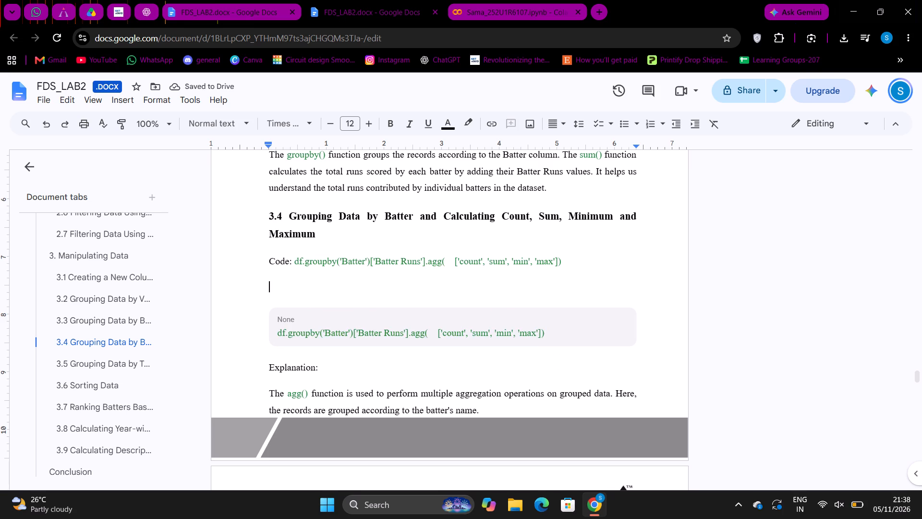
pyautogui.moveTo(286, 293); pyautogui.dragTo(325, 330)
pyautogui.press('BackSpace')
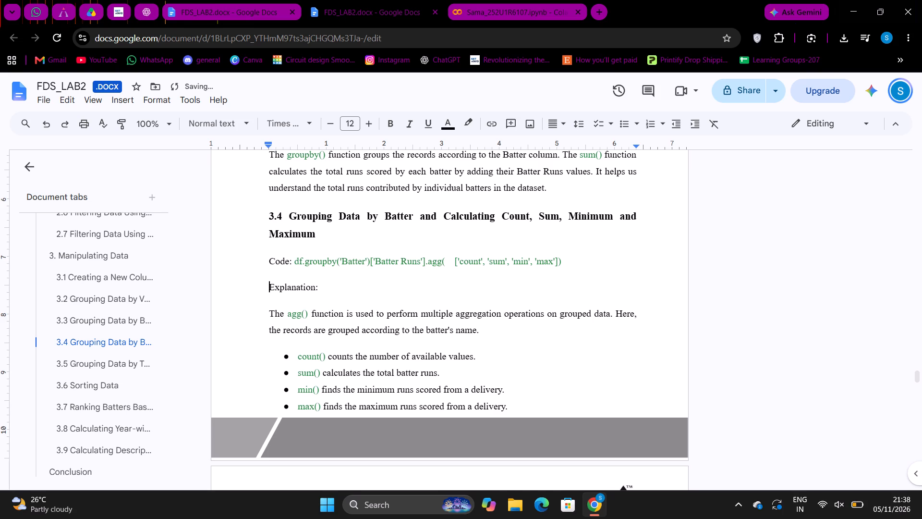
# Look through the screenshots in the other FDS_LAB2 document for the aggregation code and its output, then return to the report.
pyautogui.click(218, 0)
pyautogui.scroll(-1, 347, 284)
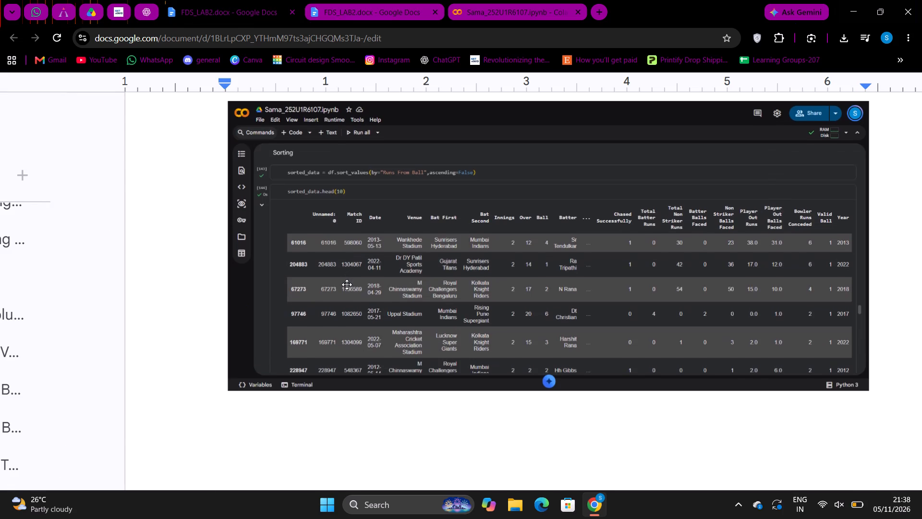
pyautogui.scroll(-11, 380, 277)
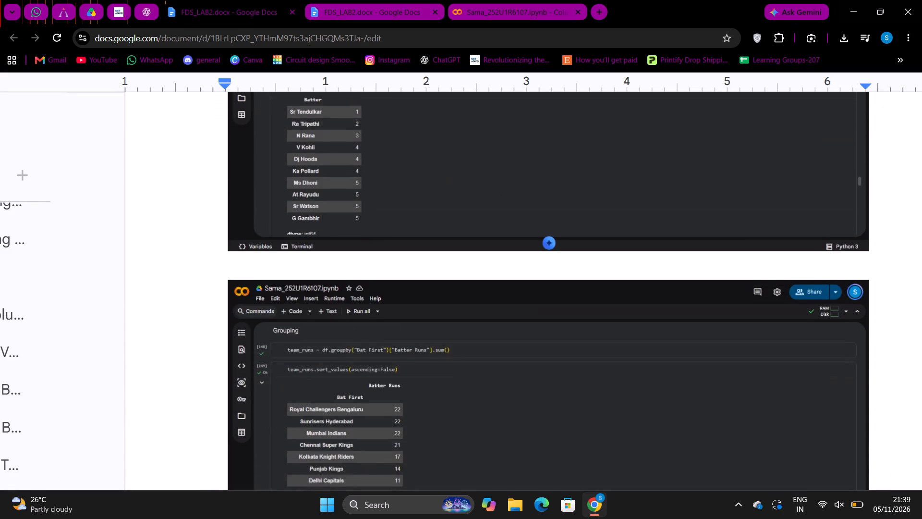
pyautogui.scroll(-10, 380, 277)
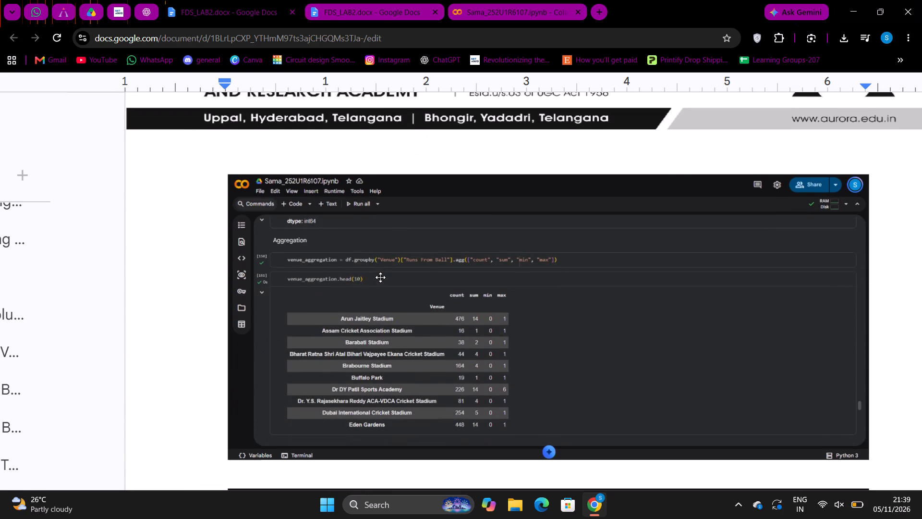
pyautogui.scroll(-1, 404, 231)
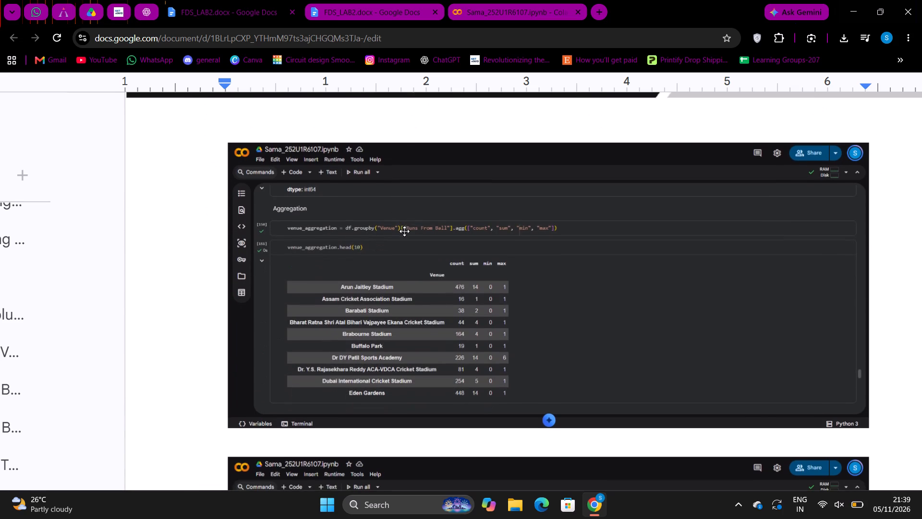
pyautogui.click(385, 0)
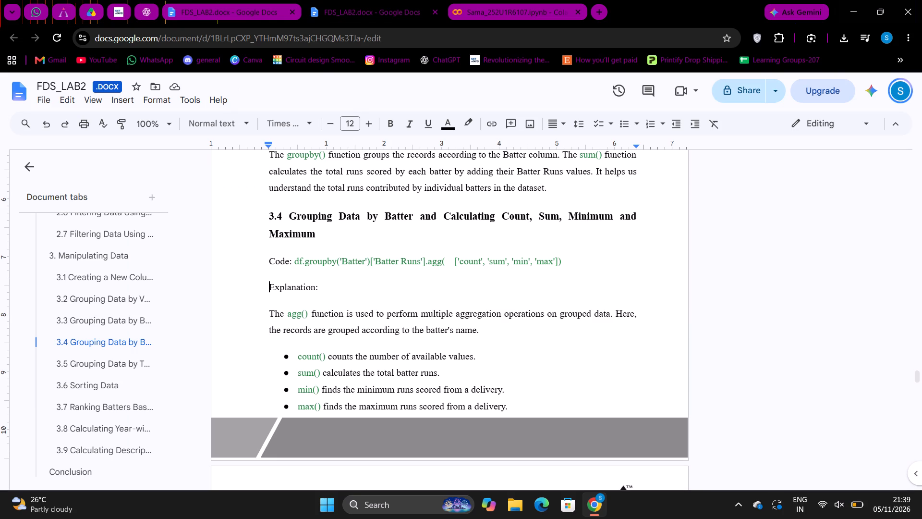
# In Colab, replace the batter sum code with df.groupby('Batter')['Batter Runs'].agg( ['count', 'sum', 'min', 'max']) and run the cell.
pyautogui.tripleClick(345, 260)
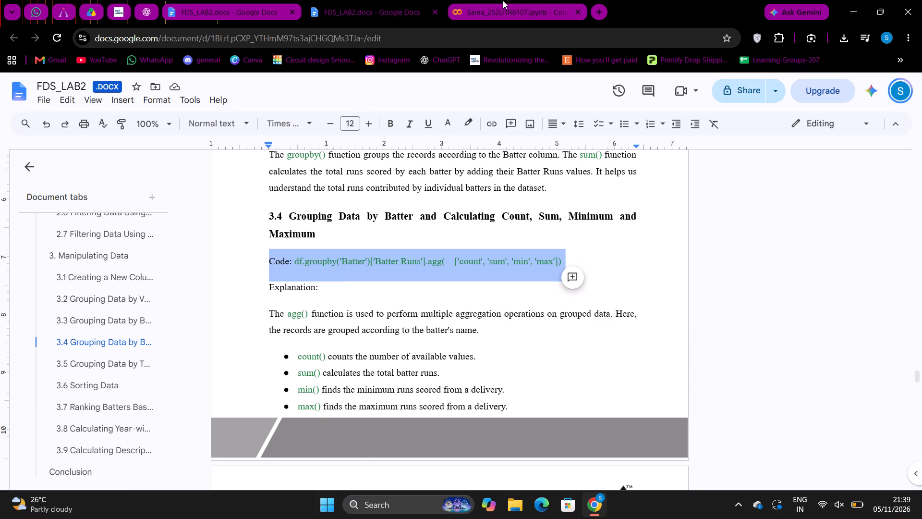
pyautogui.click(503, 0)
pyautogui.tripleClick(226, 161)
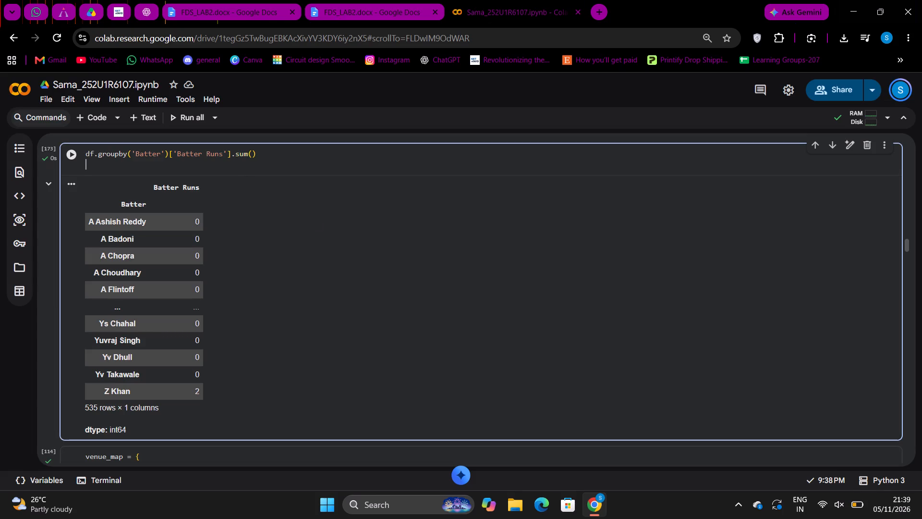
pyautogui.tripleClick(203, 156)
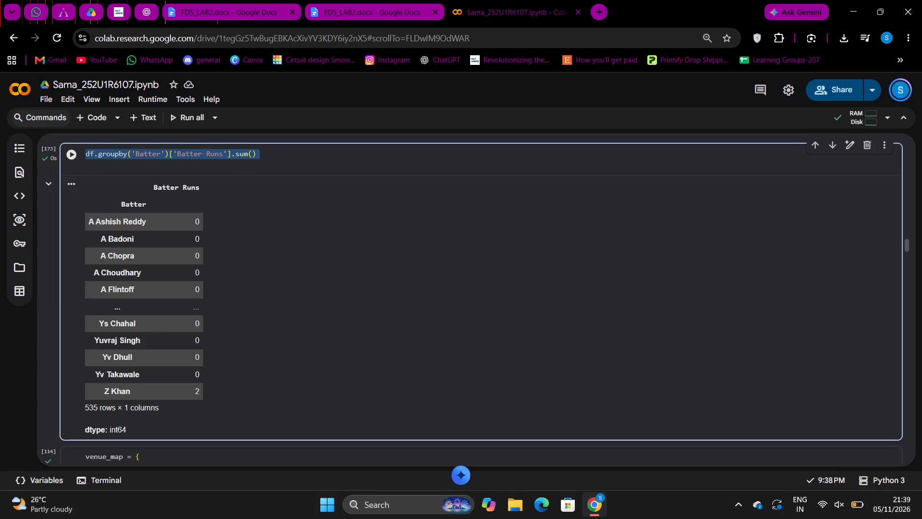
pyautogui.hotkey('ctrl', 'v')
pyautogui.click(71, 157)
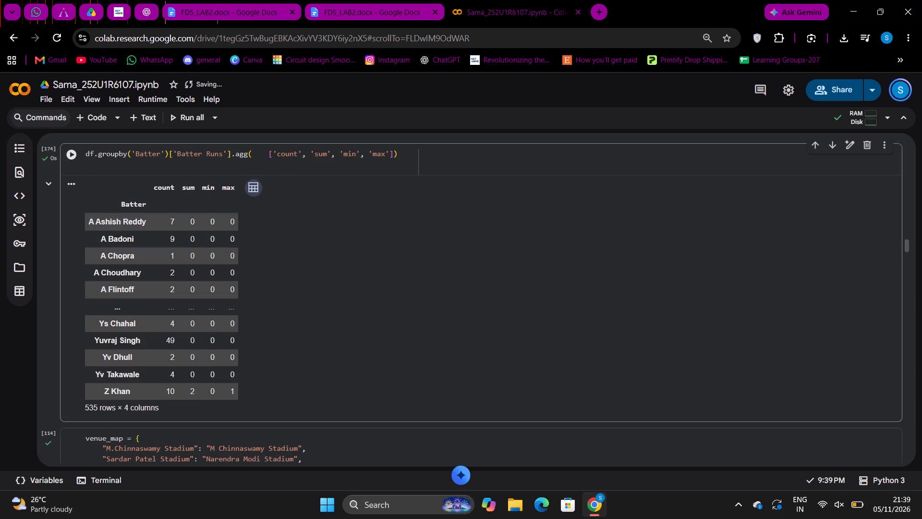
# Capture the Colab notebook with the batter aggregation output and paste the screenshot on a new line below 3.4's code in the report.
pyautogui.press('shift+super+s')
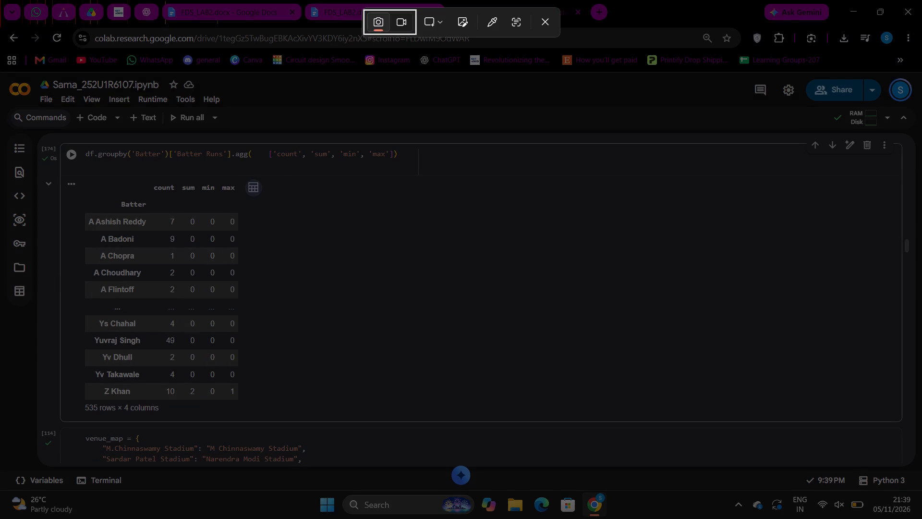
pyautogui.moveTo(0, 77); pyautogui.dragTo(872, 422)
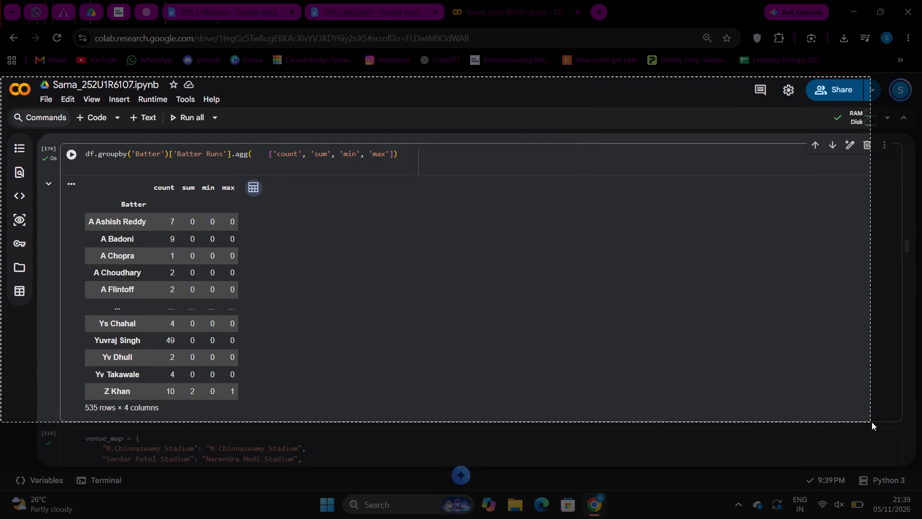
pyautogui.moveTo(872, 422); pyautogui.dragTo(921, 422)
pyautogui.click(406, 0)
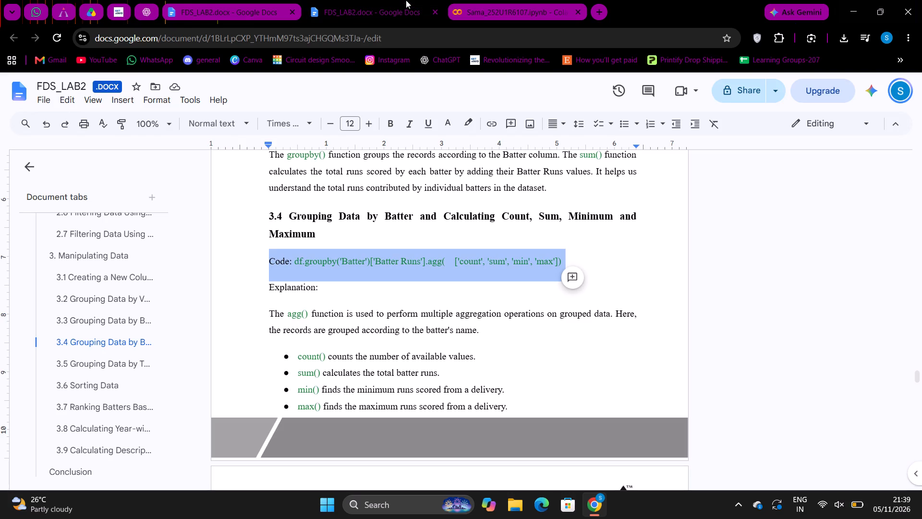
pyautogui.click(581, 259)
pyautogui.press('Return')
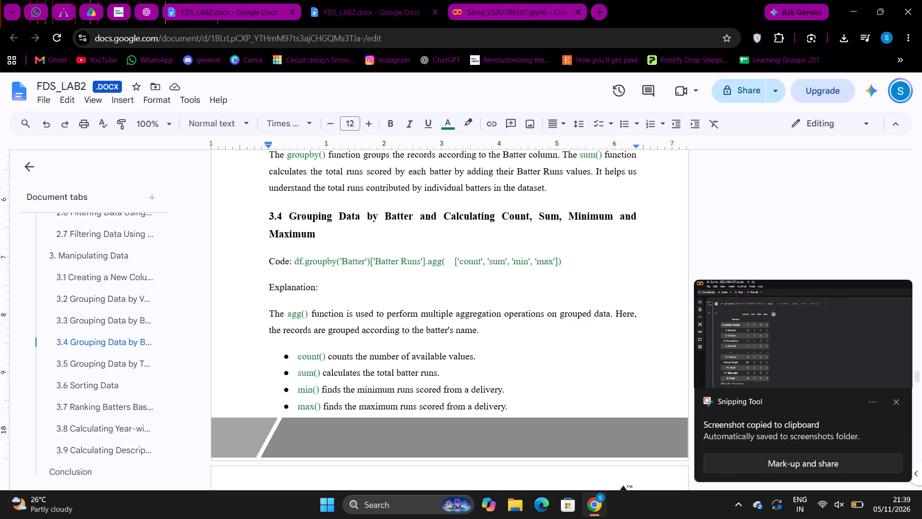
pyautogui.hotkey('ctrl', 'v')
# Copy df.groupby(['Bat First', 'Winner'])['Match ID'].nunique() from report section 3.5 over the aggregation code in the Colab cell and run it.
pyautogui.scroll(-1, 496, 279)
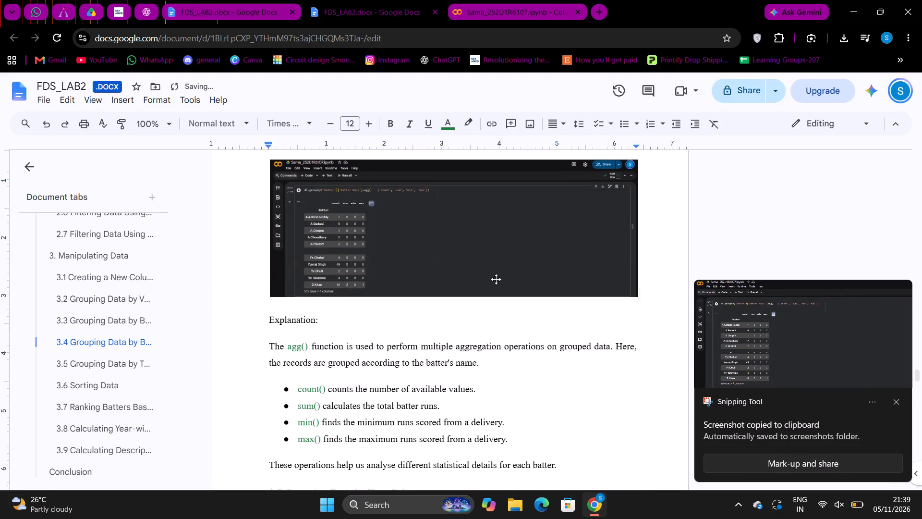
pyautogui.scroll(-4, 496, 279)
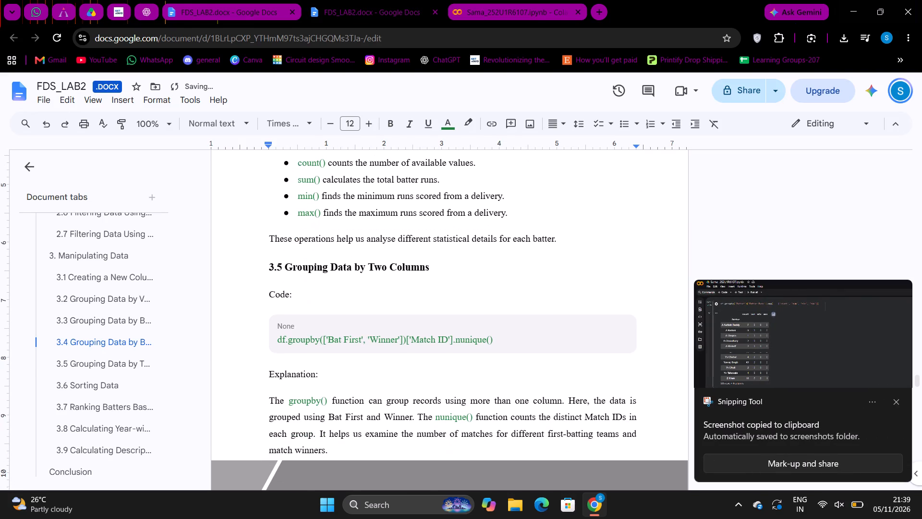
pyautogui.tripleClick(368, 335)
pyautogui.hotkey('ctrl', 'c')
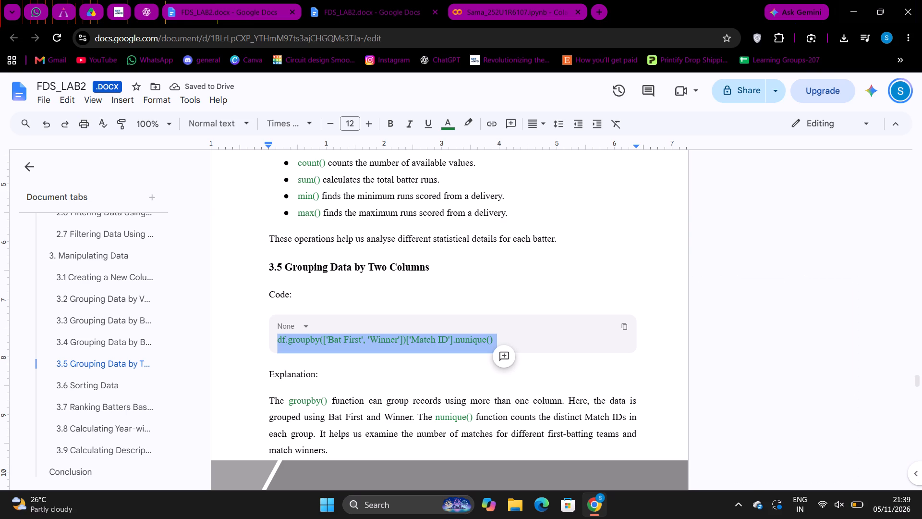
pyautogui.click(494, 0)
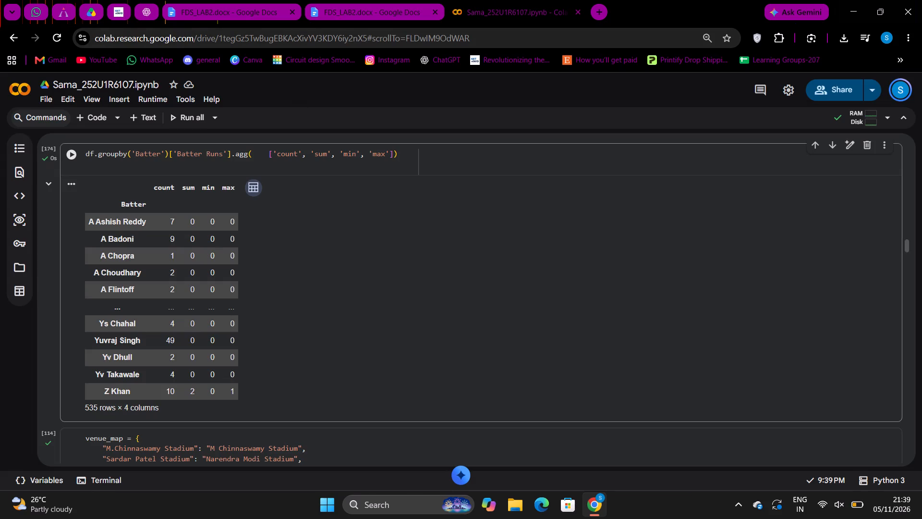
pyautogui.tripleClick(194, 156)
pyautogui.hotkey('ctrl', 'v')
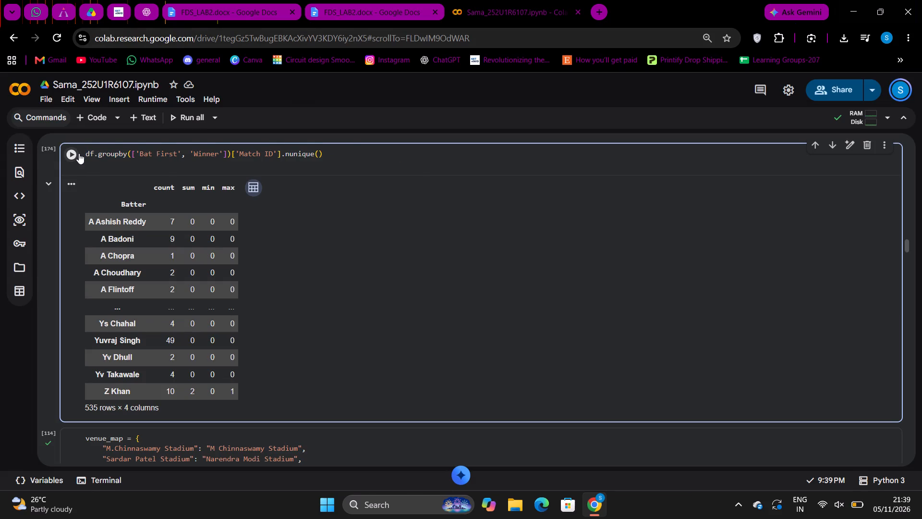
pyautogui.click(71, 157)
# Paste the copied nunique() code inline after 3.5's "Code:" in the report with a space between, and delete the original code block.
pyautogui.click(442, 0)
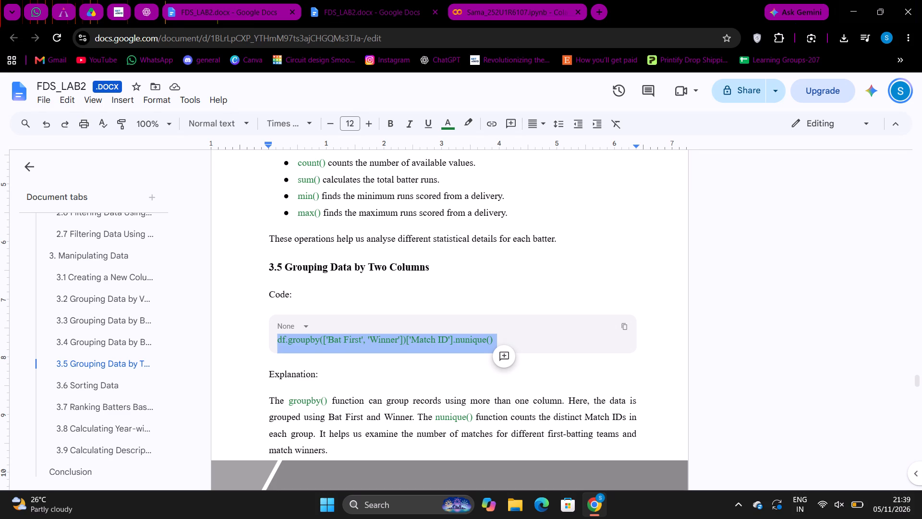
pyautogui.click(338, 292)
pyautogui.press('space')
pyautogui.hotkey('ctrl', 'v')
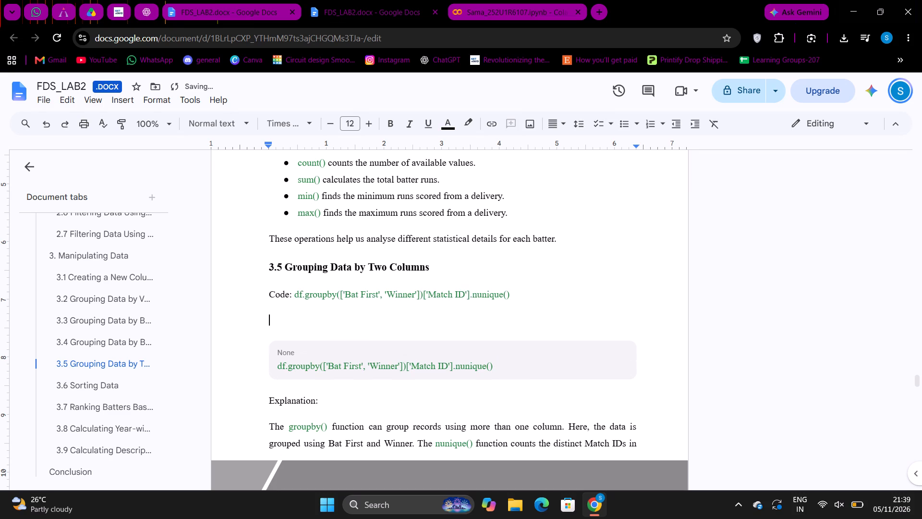
pyautogui.moveTo(276, 317); pyautogui.dragTo(319, 358)
pyautogui.press('BackSpace')
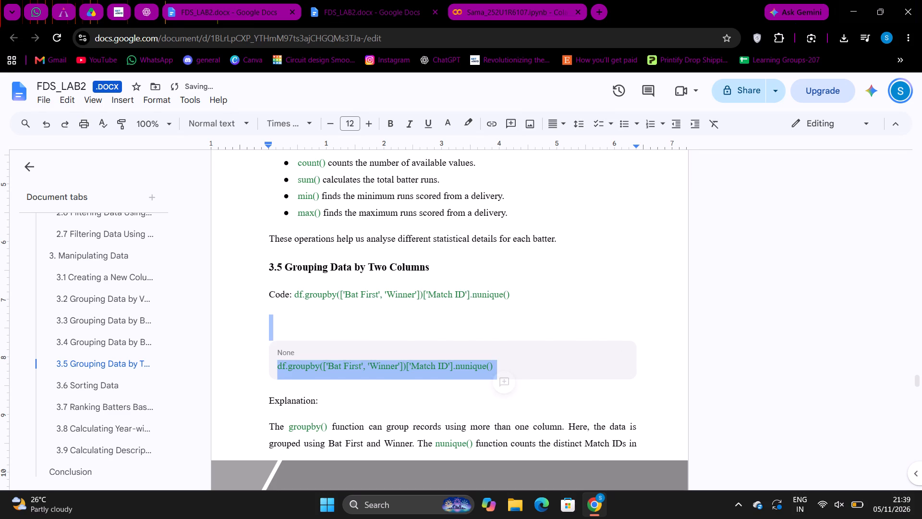
# Capture the Colab notebook with the Bat First and Winner grouping output and paste the screenshot before "Explanation:" in report section 3.5.
pyautogui.click(497, 0)
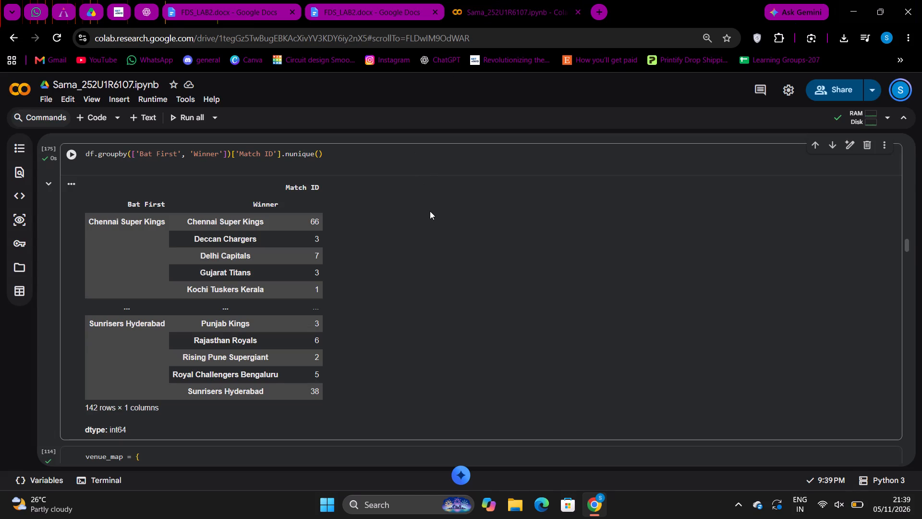
pyautogui.press('shift+super+s')
pyautogui.moveTo(0, 72); pyautogui.dragTo(857, 411)
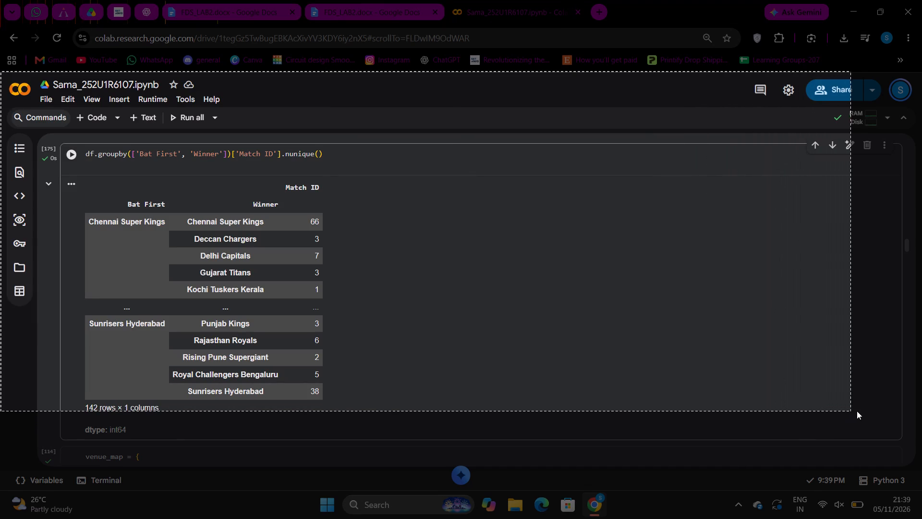
pyautogui.moveTo(857, 411); pyautogui.dragTo(921, 411)
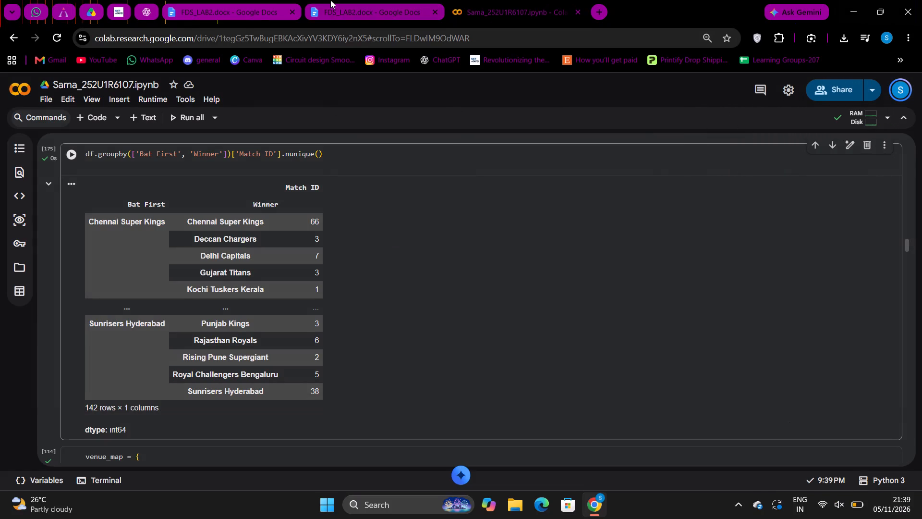
pyautogui.click(330, 0)
pyautogui.hotkey('ctrl', 'v')
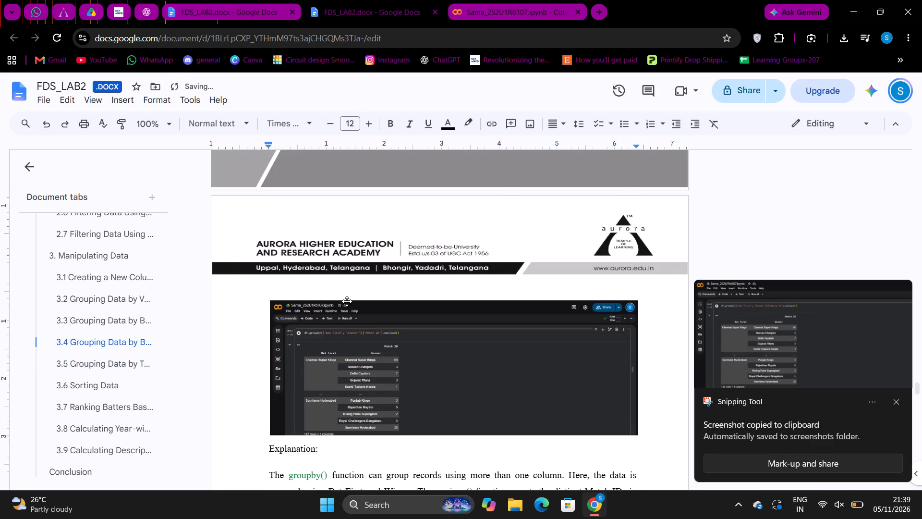
# Shrink the 3.5 output screenshot proportionally to about 5 inches wide so it fits below the code line.
pyautogui.scroll(4, 347, 301)
pyautogui.scroll(-3, 347, 301)
pyautogui.click(503, 339)
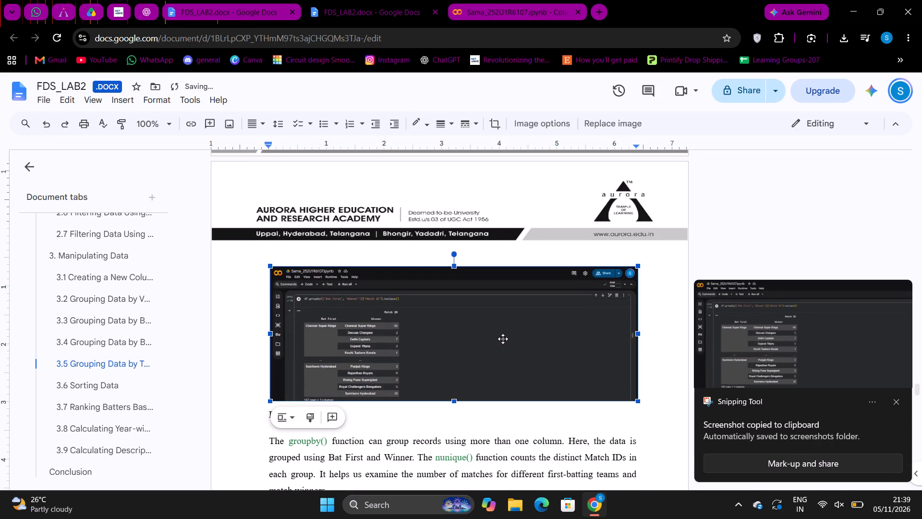
pyautogui.moveTo(638, 400); pyautogui.dragTo(550, 333)
pyautogui.scroll(1, 550, 333)
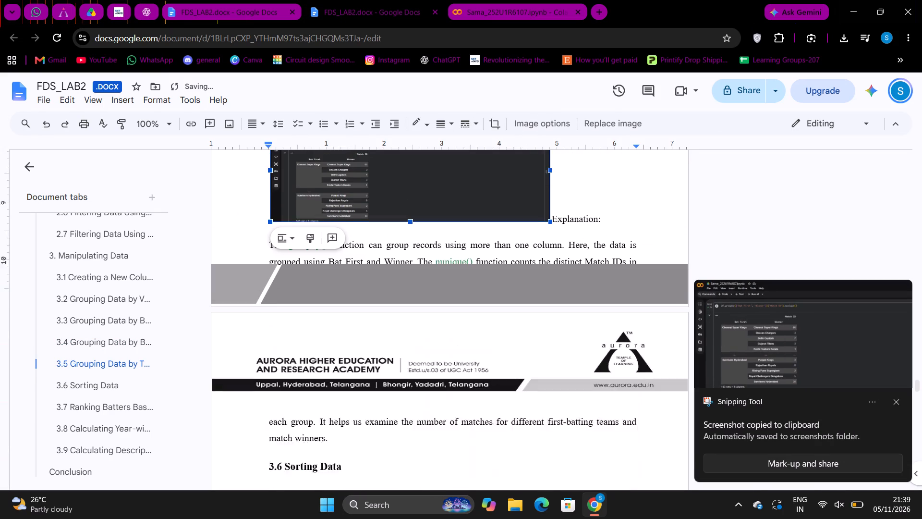
pyautogui.scroll(2, 550, 333)
pyautogui.moveTo(550, 282); pyautogui.dragTo(561, 288)
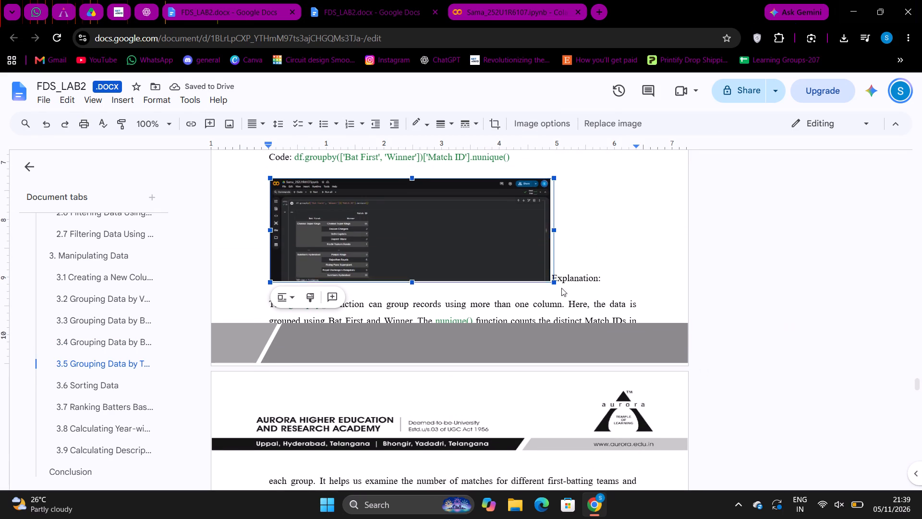
# Enlarge the 3.5 output screenshot proportionally to about 5.8 inches wide so "Explanation:" drops onto its own line.
pyautogui.moveTo(561, 288); pyautogui.dragTo(571, 295)
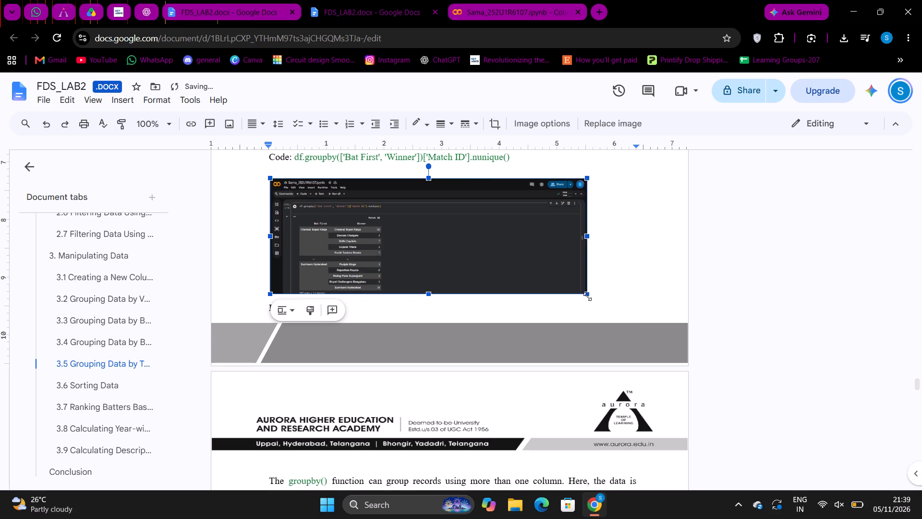
pyautogui.moveTo(587, 297); pyautogui.dragTo(606, 303)
# Move the Sorting output screenshot from the other FDS_LAB2 document to just before "Explanation:" in report section 3.6 Sorting Data.
pyautogui.scroll(-1, 513, 341)
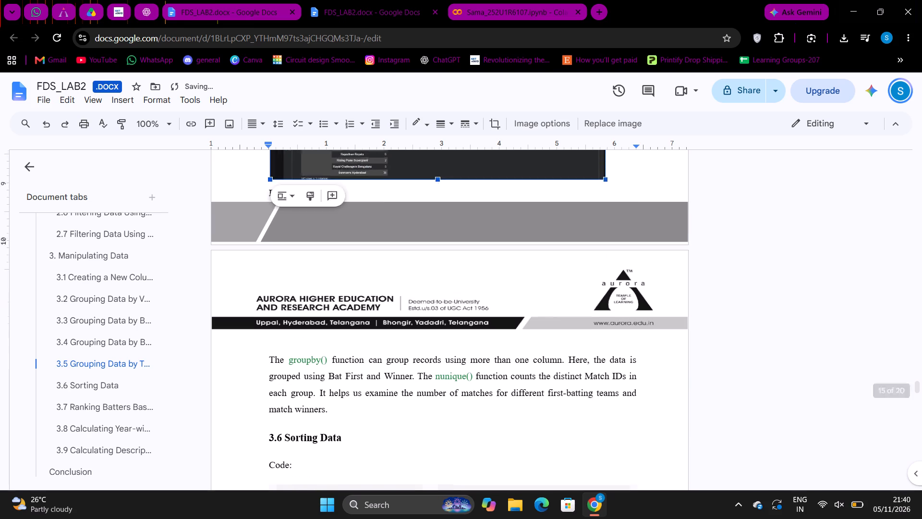
pyautogui.scroll(-1, 513, 341)
pyautogui.scroll(-1, 390, 337)
pyautogui.tripleClick(312, 320)
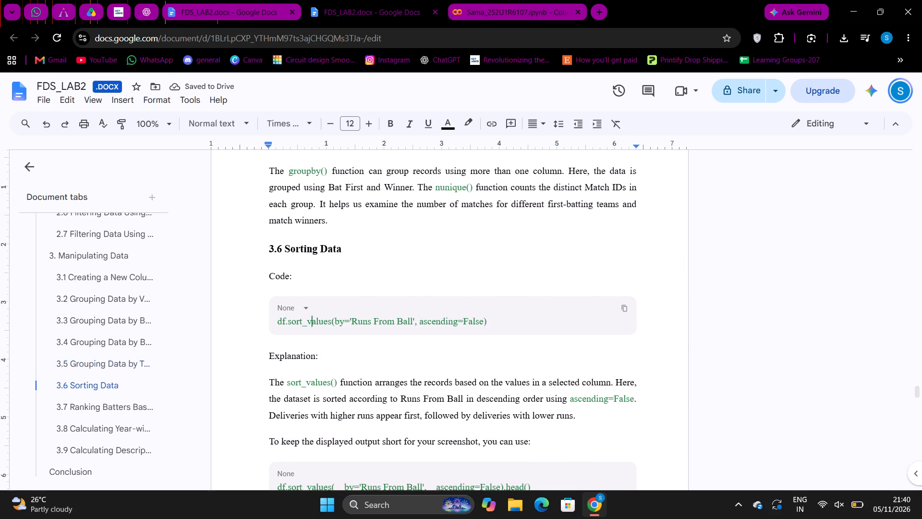
pyautogui.hotkey('ctrl', 'c')
pyautogui.click(236, 0)
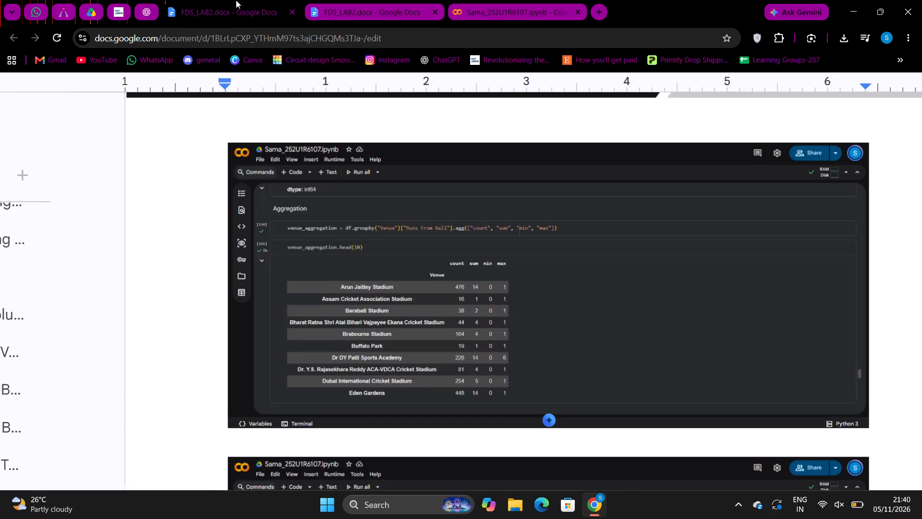
pyautogui.scroll(4, 340, 168)
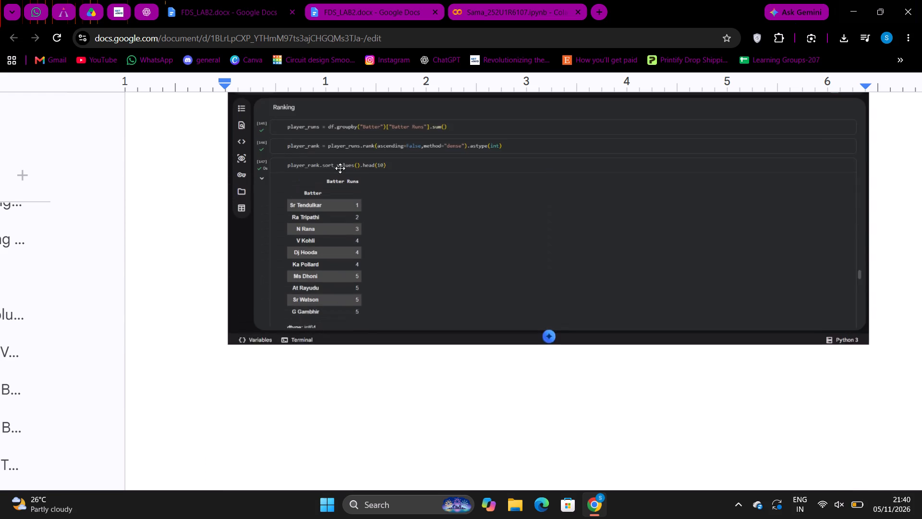
pyautogui.scroll(8, 340, 168)
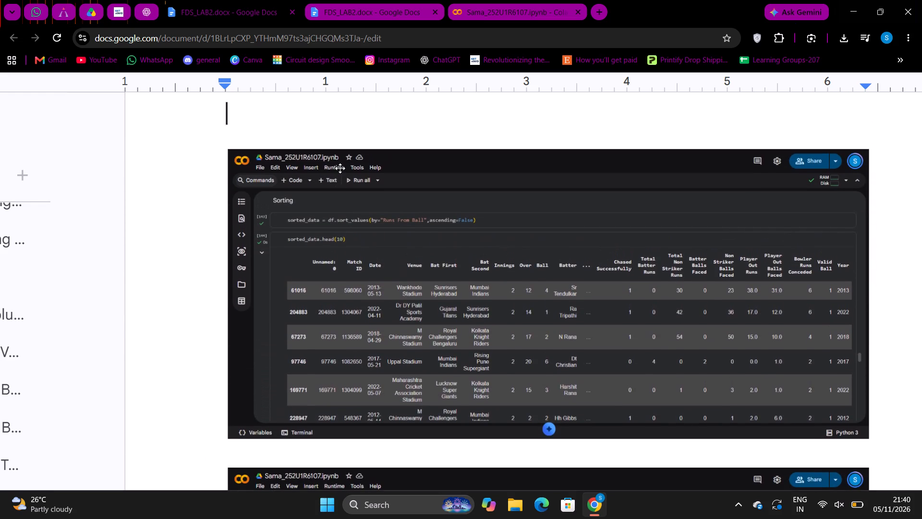
pyautogui.click(362, 0)
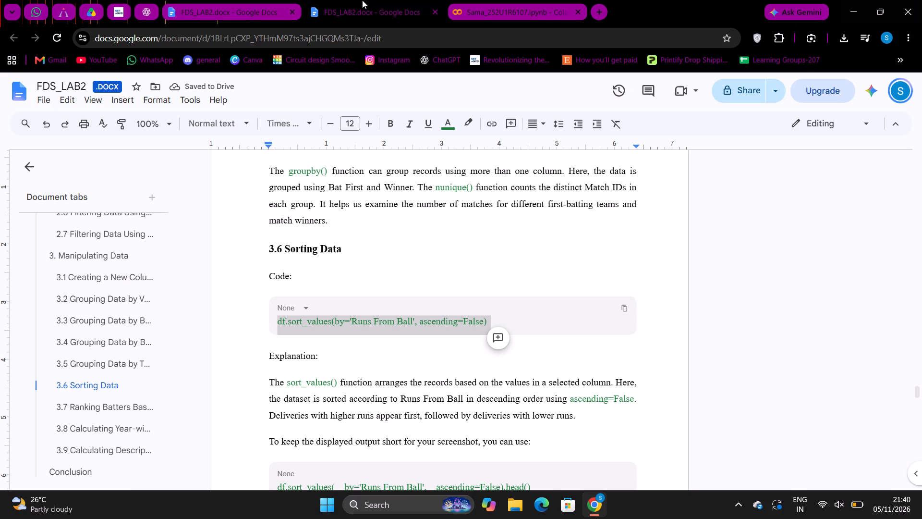
pyautogui.click(190, 0)
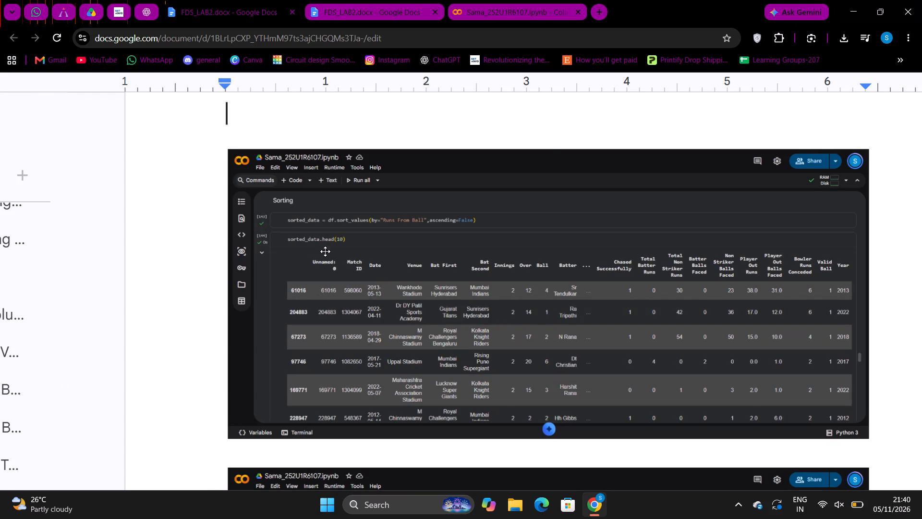
pyautogui.click(325, 251)
pyautogui.hotkey('ctrl', 'x')
pyautogui.click(353, 0)
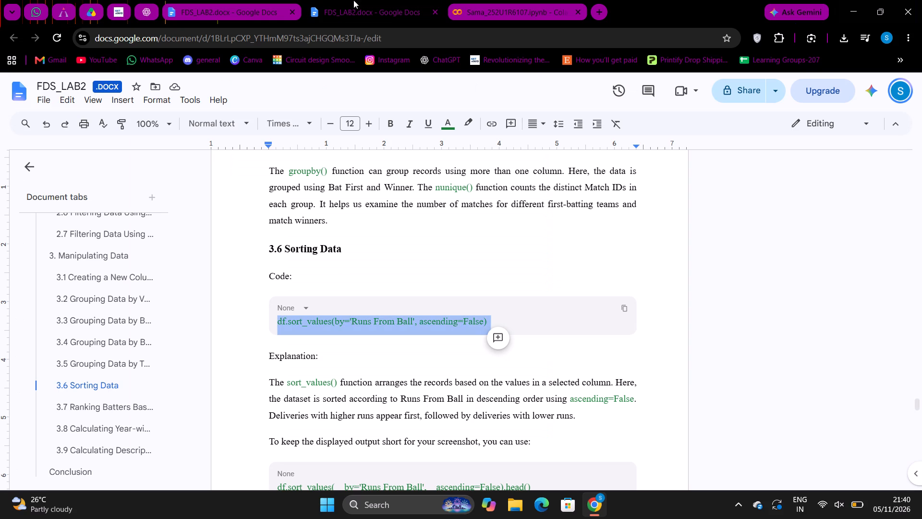
pyautogui.click(270, 358)
pyautogui.hotkey('ctrl', 'v')
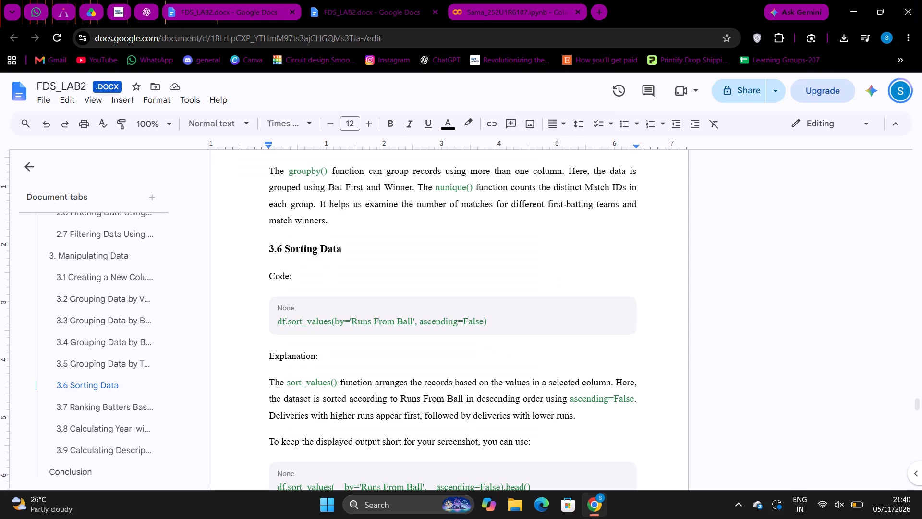
# Copy df.sort_values(by='Runs From Ball', ascending=False) inline after 3.6's "Code:" with a space between, and delete the original code block.
pyautogui.tripleClick(339, 234)
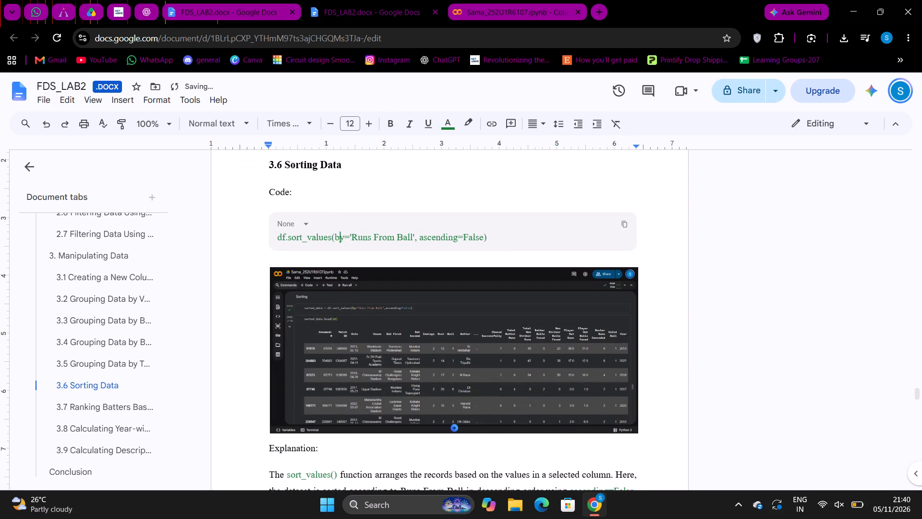
pyautogui.hotkey('ctrl', 'c')
pyautogui.click(314, 193)
pyautogui.press('space')
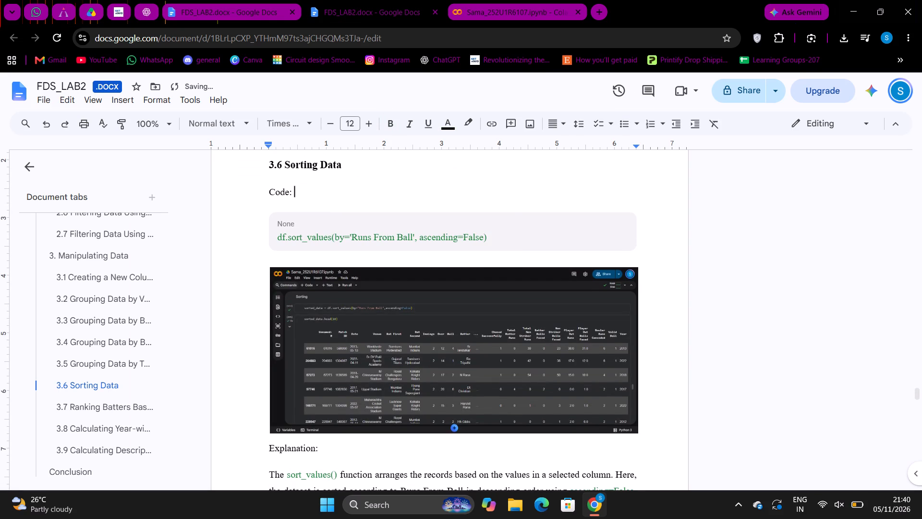
pyautogui.hotkey('ctrl', 'v')
pyautogui.moveTo(290, 215); pyautogui.dragTo(318, 247)
pyautogui.press('BackSpace')
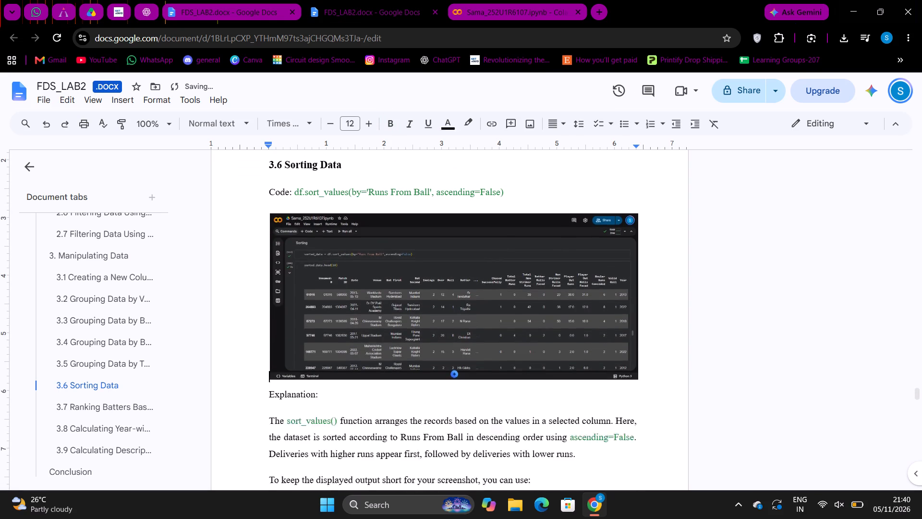
# Delete the sentence "To keep the displayed output short for your screenshot, you can use:" and its head() code block from section 3.6.
pyautogui.scroll(-3, 333, 303)
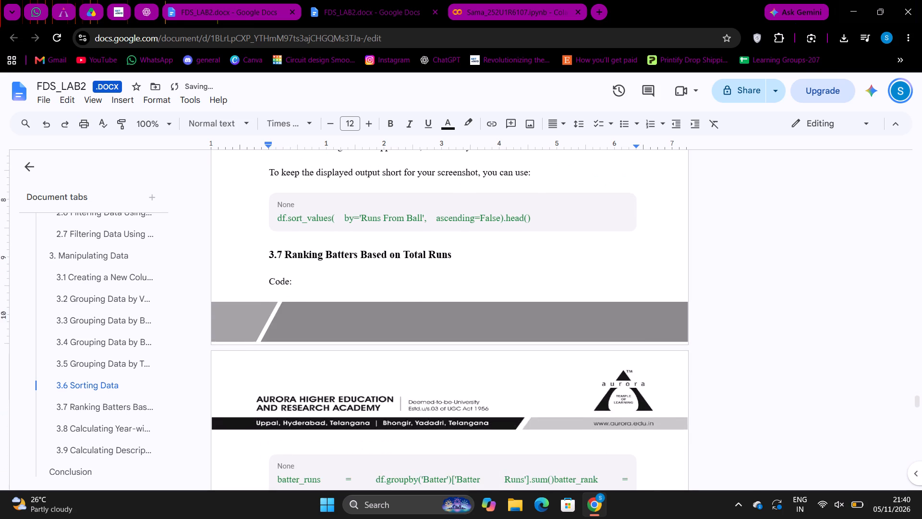
pyautogui.scroll(1, 316, 242)
pyautogui.tripleClick(313, 298)
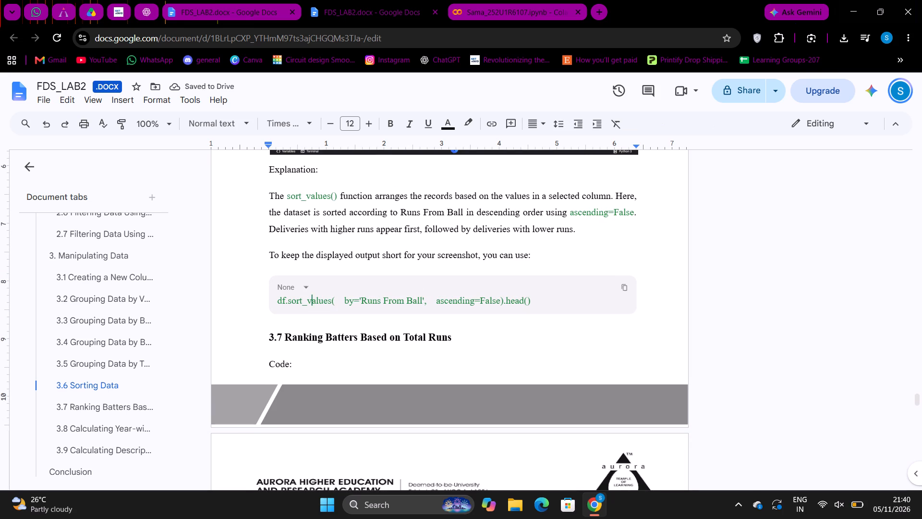
pyautogui.hotkey('ctrl', 'c')
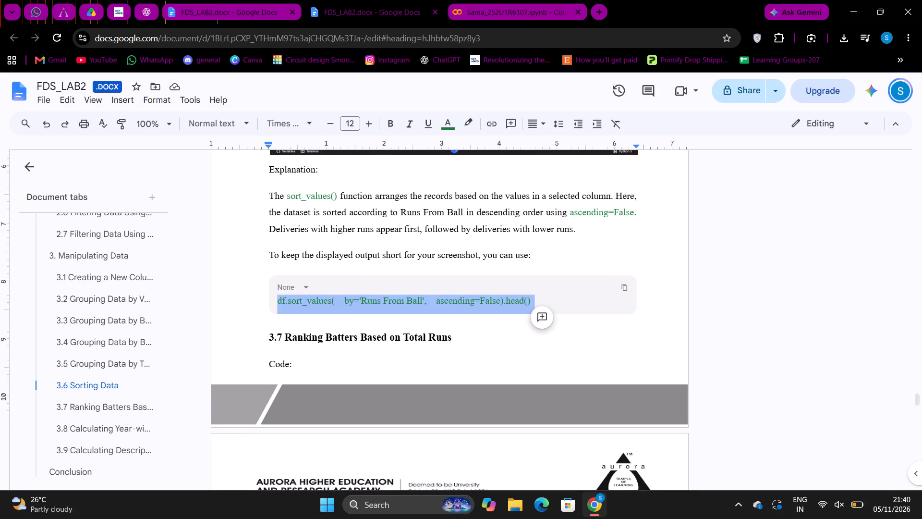
pyautogui.moveTo(269, 254); pyautogui.dragTo(326, 286)
pyautogui.press('BackSpace')
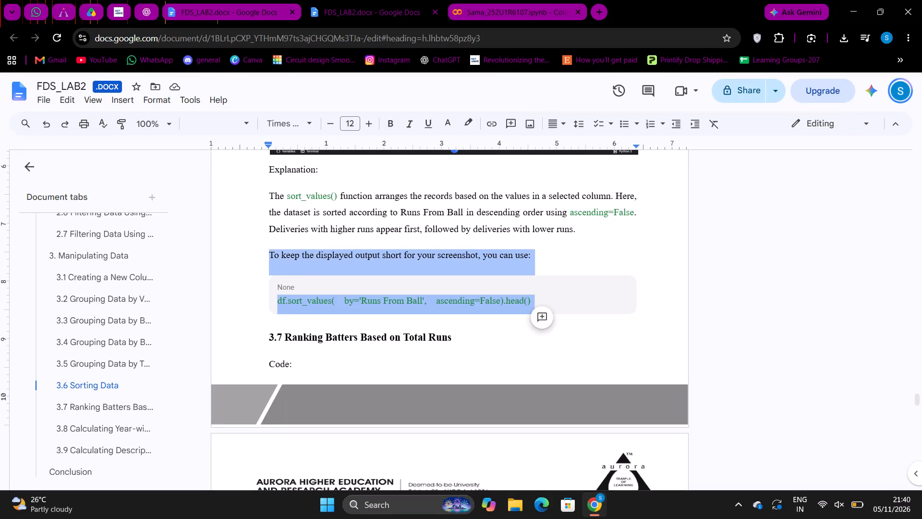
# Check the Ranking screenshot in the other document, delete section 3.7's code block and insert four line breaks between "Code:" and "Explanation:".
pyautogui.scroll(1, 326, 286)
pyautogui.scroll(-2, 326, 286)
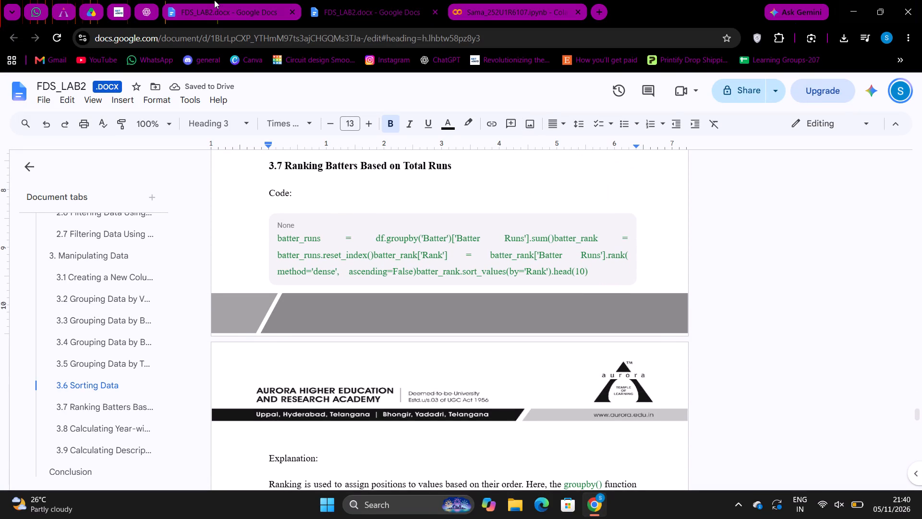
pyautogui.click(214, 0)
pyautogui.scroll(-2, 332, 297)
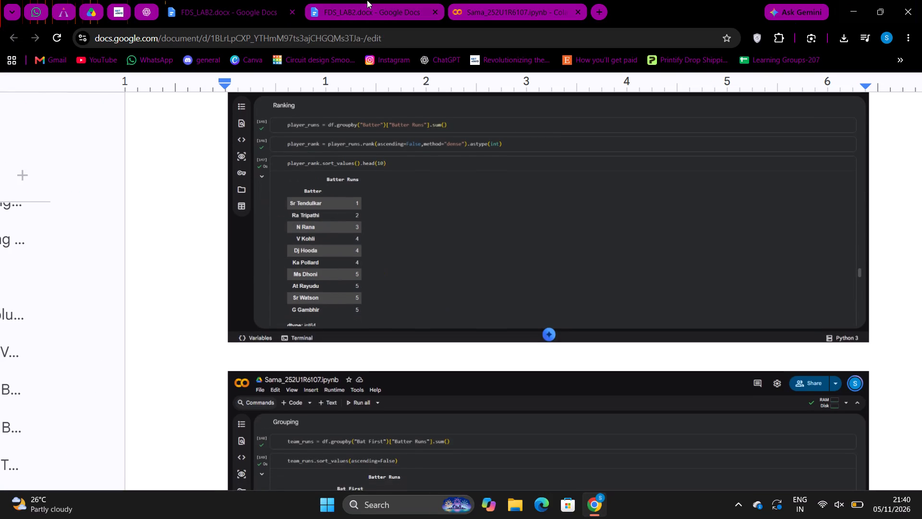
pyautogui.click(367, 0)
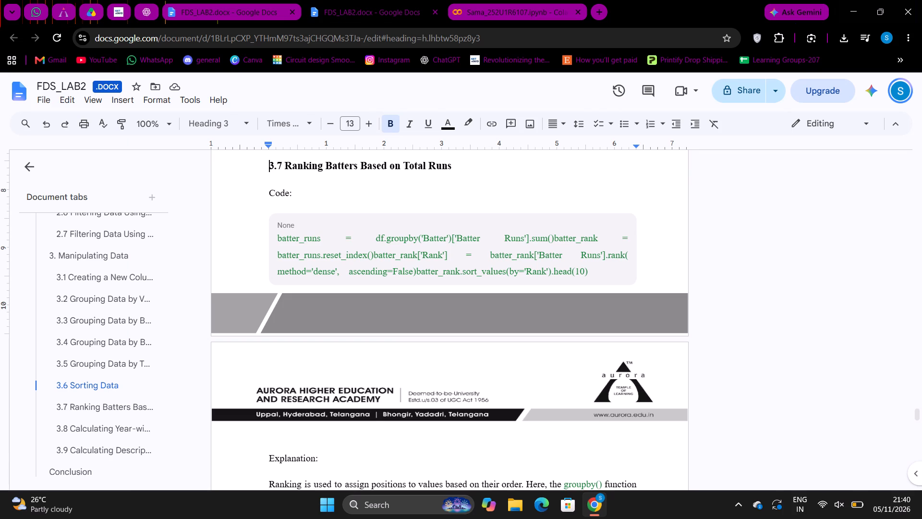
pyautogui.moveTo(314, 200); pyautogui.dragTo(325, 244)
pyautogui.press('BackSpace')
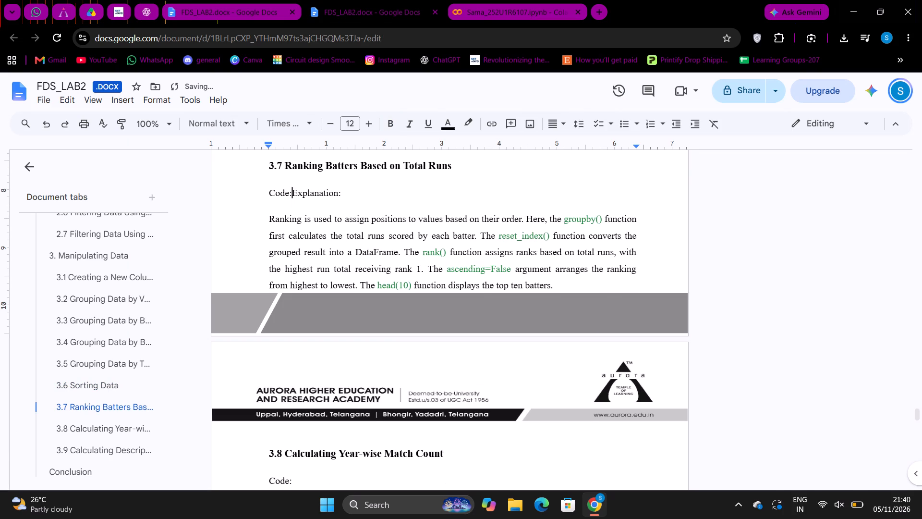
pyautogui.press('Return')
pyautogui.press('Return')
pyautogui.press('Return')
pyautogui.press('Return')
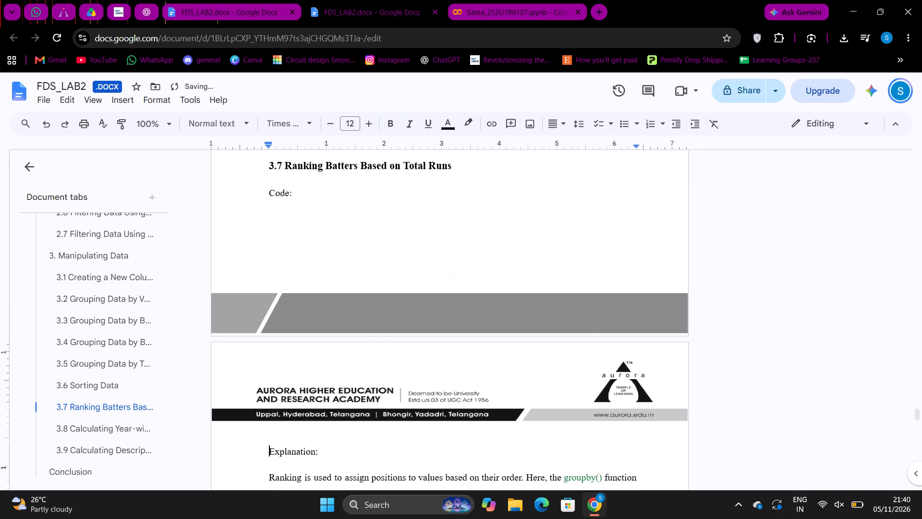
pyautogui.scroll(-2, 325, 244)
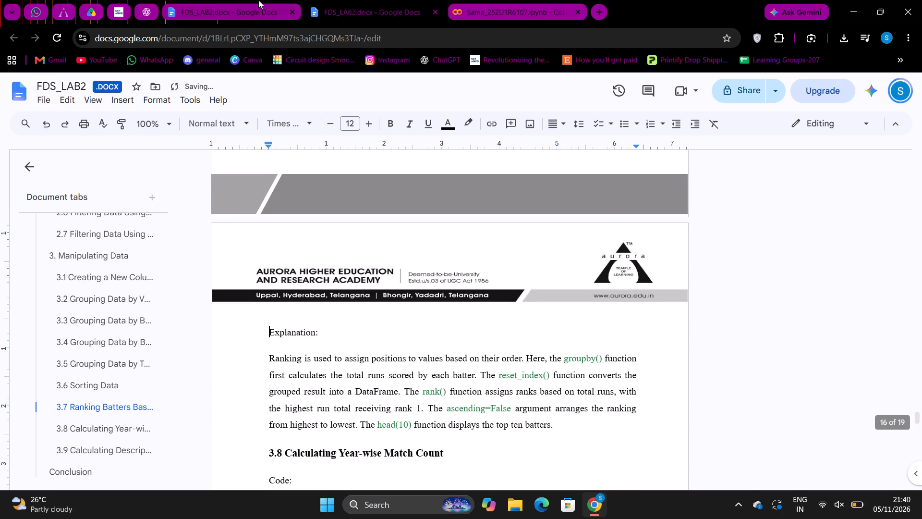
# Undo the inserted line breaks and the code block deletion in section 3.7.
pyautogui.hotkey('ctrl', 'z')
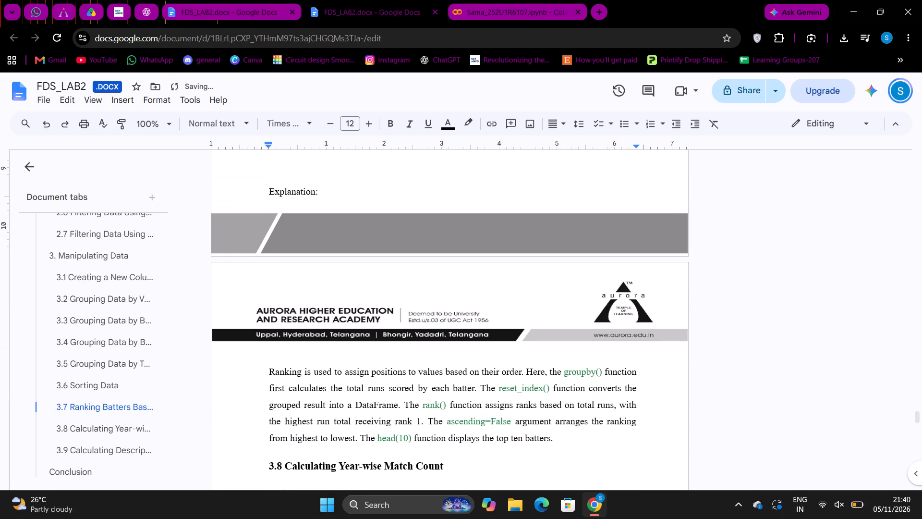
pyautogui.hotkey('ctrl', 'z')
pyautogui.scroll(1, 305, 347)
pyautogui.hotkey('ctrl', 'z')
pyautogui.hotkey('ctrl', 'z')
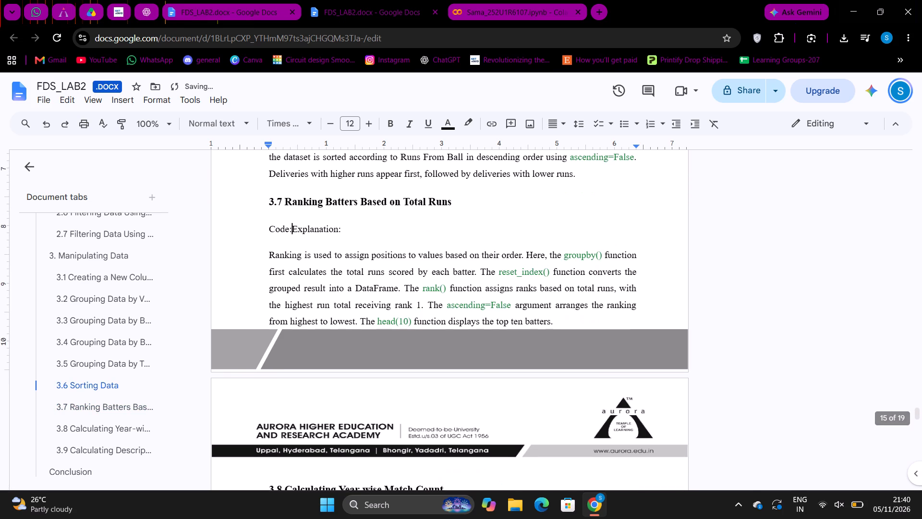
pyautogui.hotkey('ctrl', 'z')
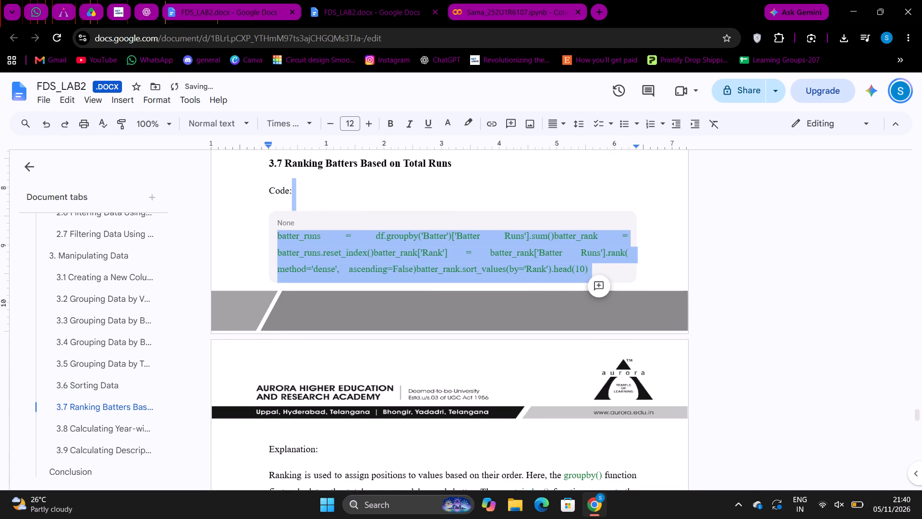
# Copy the batter_runs ranking code from report section 3.7 over the nunique() code in the Colab cell and run it.
pyautogui.click(389, 243)
pyautogui.tripleClick(389, 243)
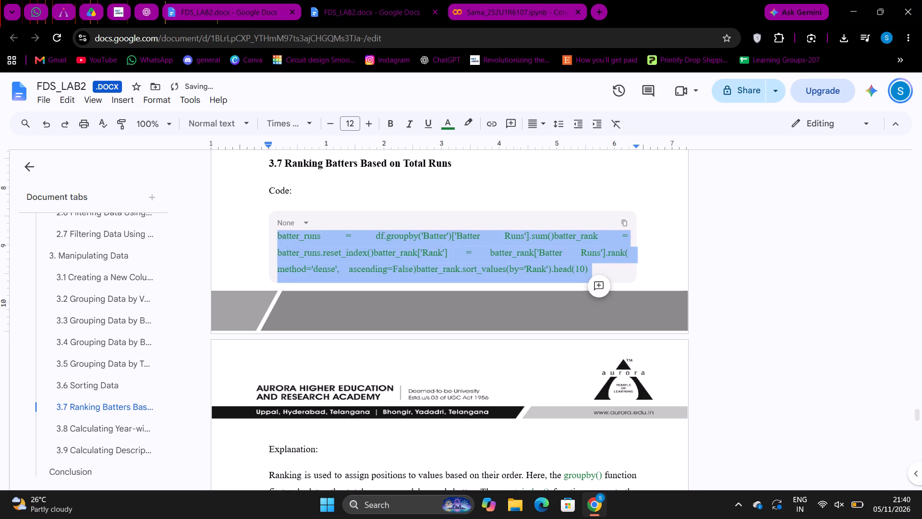
pyautogui.hotkey('ctrl', 'c')
pyautogui.click(527, 0)
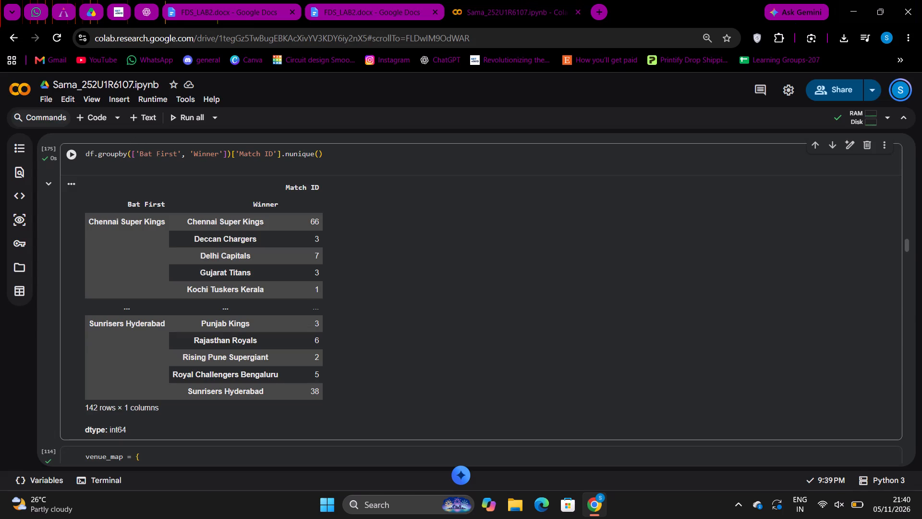
pyautogui.tripleClick(132, 159)
pyautogui.hotkey('ctrl', 'v')
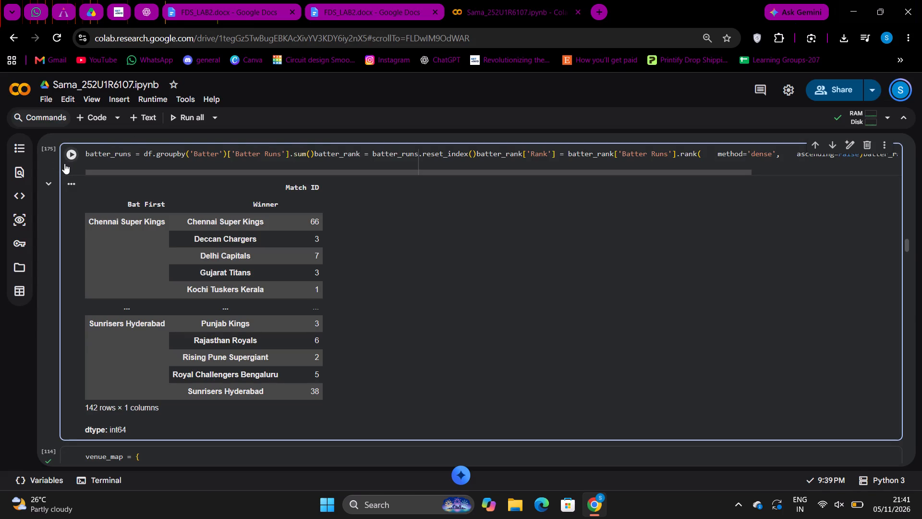
pyautogui.click(67, 158)
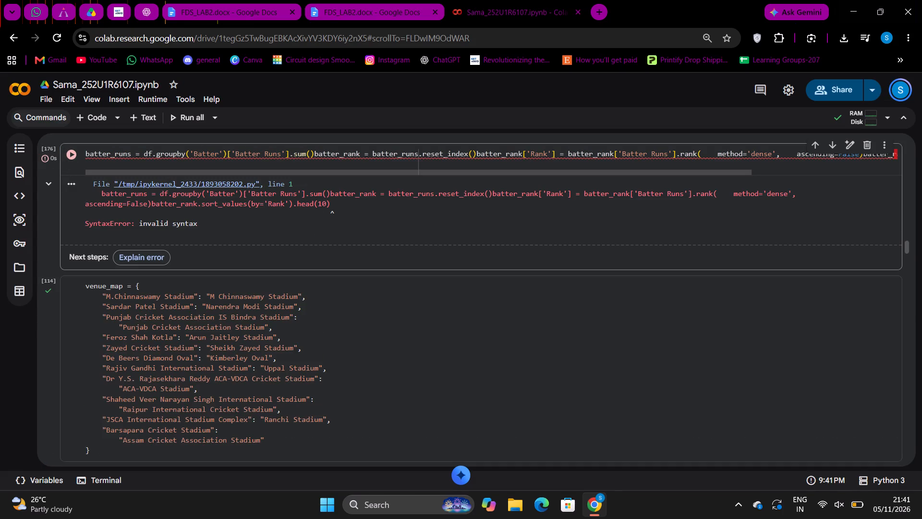
# In the Colab cell, start new lines at batter_rank and batter_rank['Rank'], remove the extra spaces inside rank(), and run the cell.
pyautogui.click(315, 154)
pyautogui.press('Return')
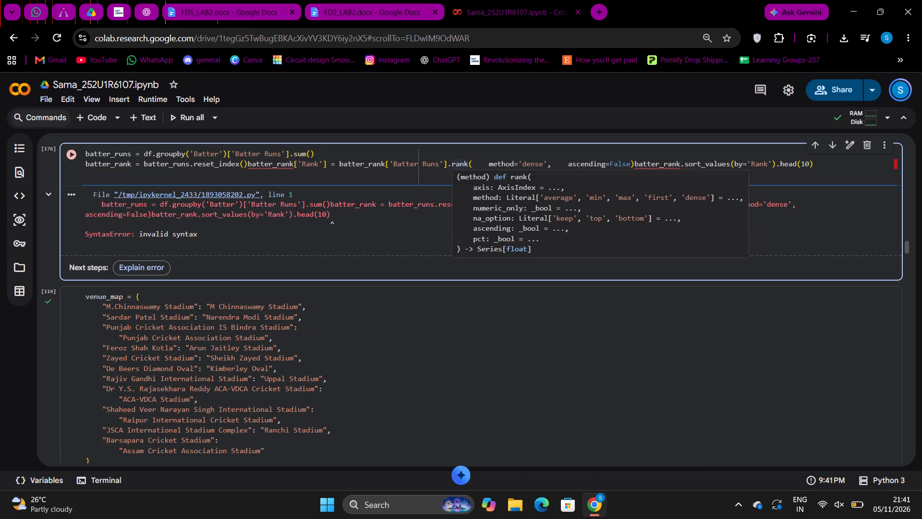
pyautogui.click(249, 164)
pyautogui.press('Return')
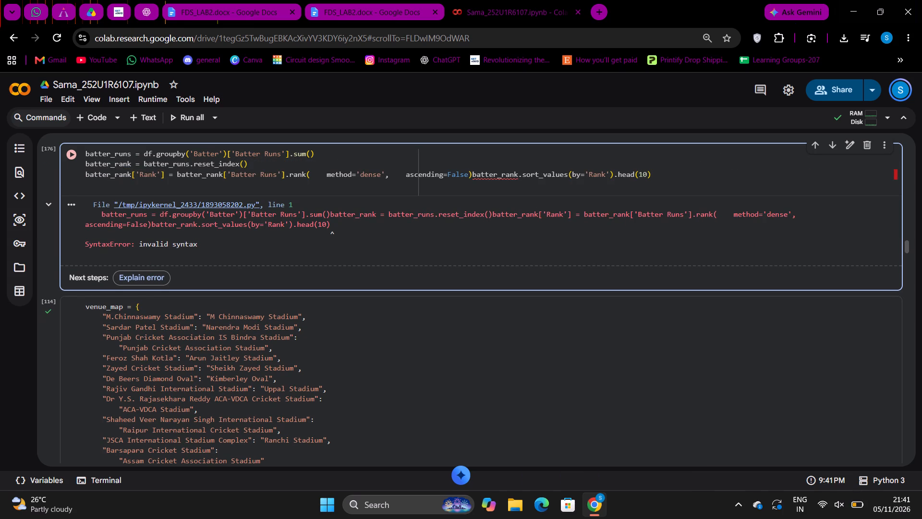
pyautogui.click(404, 175)
pyautogui.press('BackSpace')
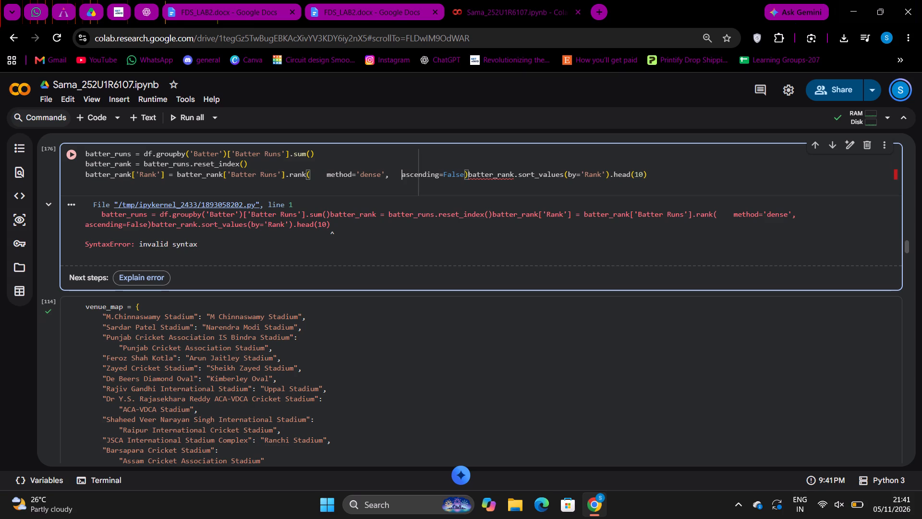
pyautogui.press('BackSpace')
pyautogui.press('BackSpace')
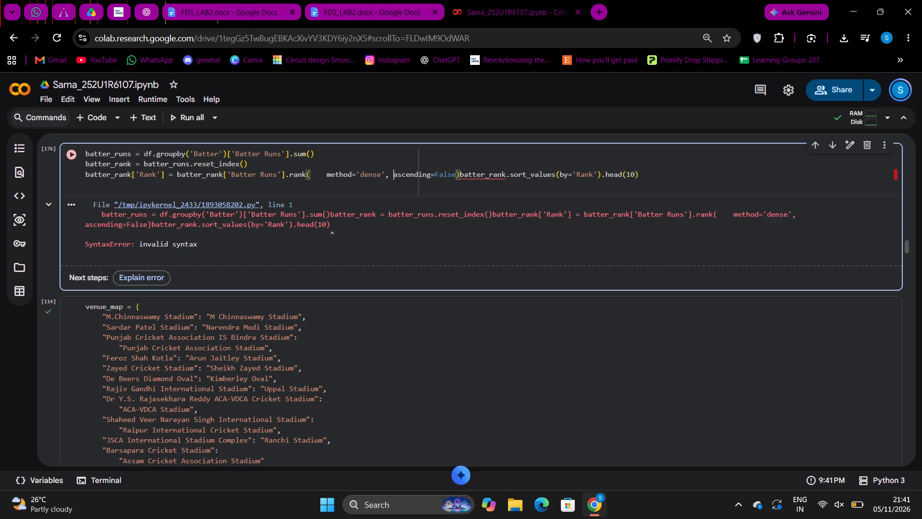
pyautogui.click(327, 177)
pyautogui.press('BackSpace')
pyautogui.press('BackSpace')
pyautogui.press('BackSpace')
pyautogui.press('BackSpace')
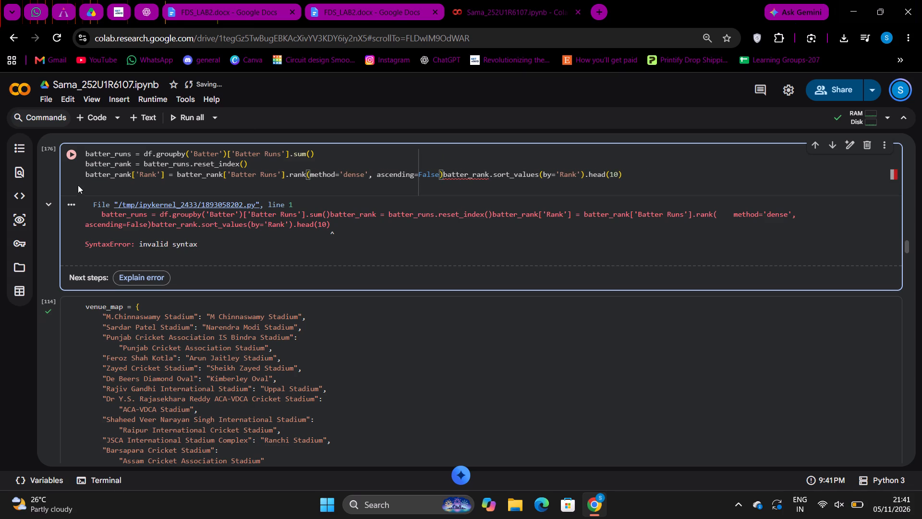
pyautogui.click(71, 160)
# Put batter_rank.sort_values(by='Rank').head(10) on its own line in the Colab cell and rerun it.
pyautogui.click(447, 175)
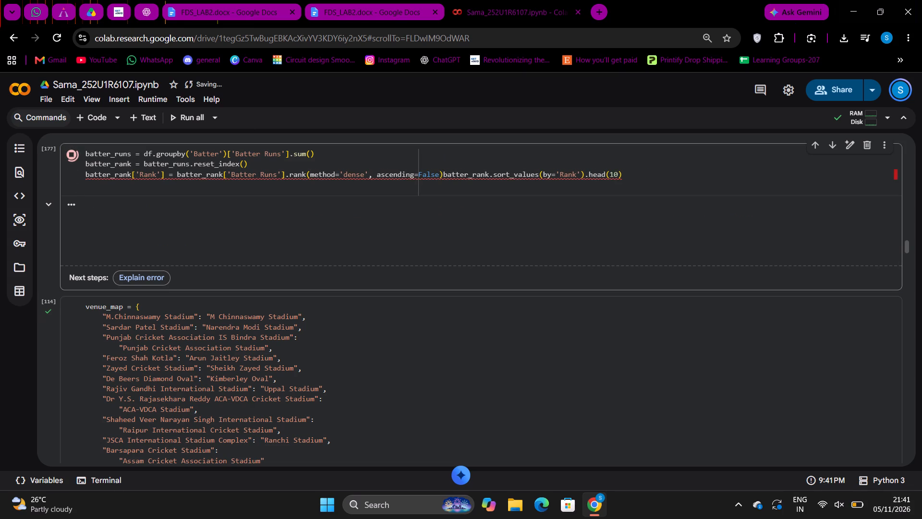
pyautogui.press('Left')
pyautogui.press('Return')
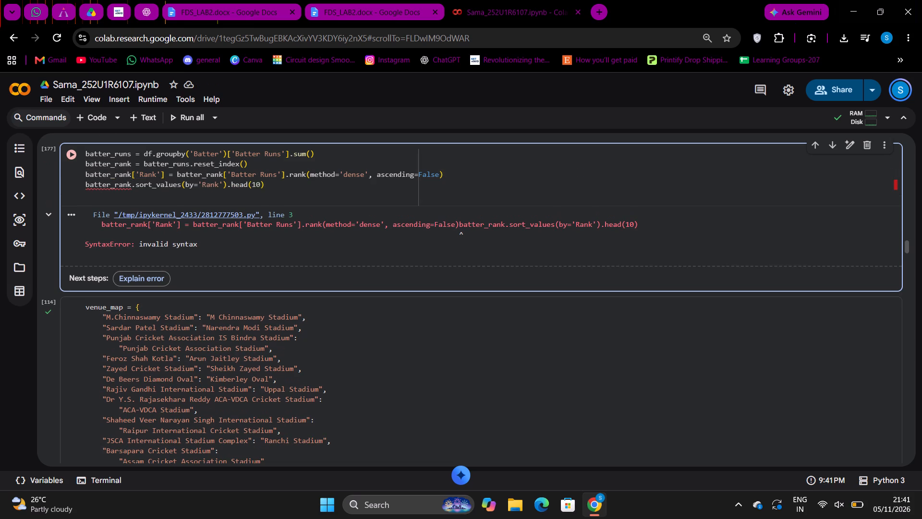
pyautogui.click(70, 153)
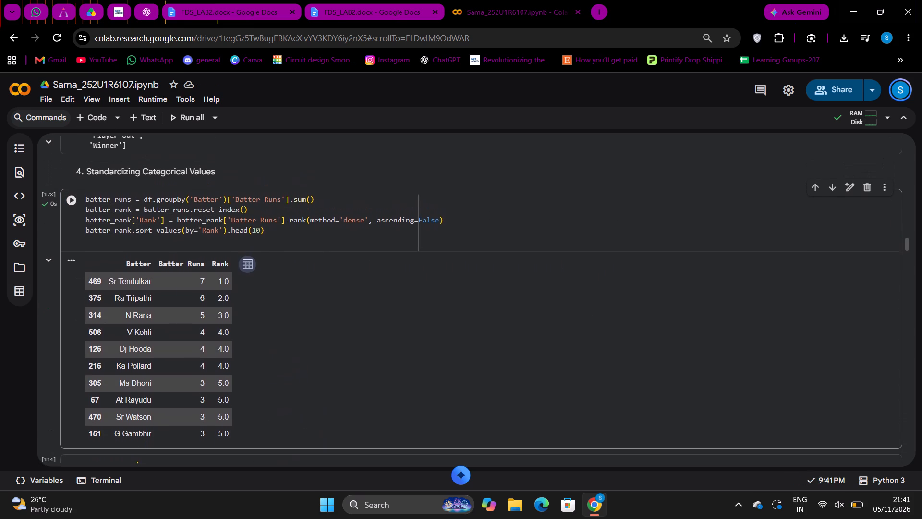
# Capture a screenshot of the Colab ranking code with its output table and paste it above "Explanation:" in report section 3.7.
pyautogui.press('shift+super+s')
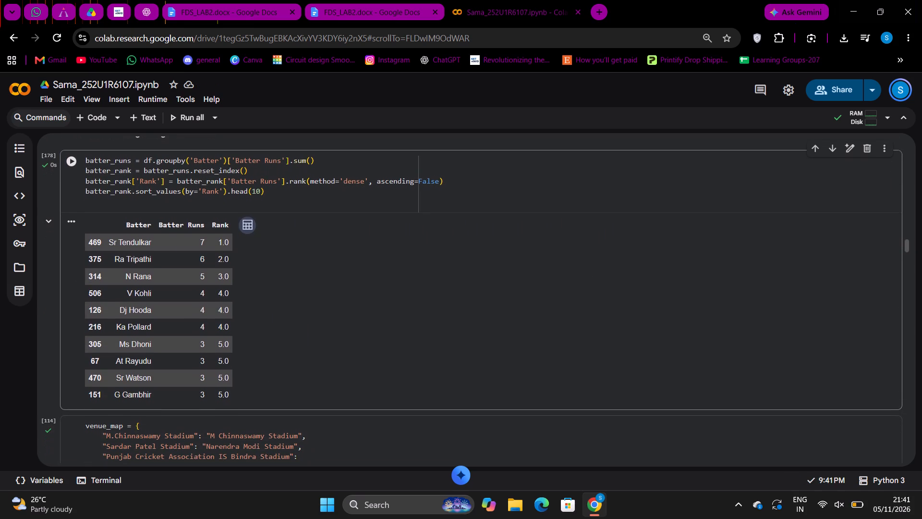
pyautogui.moveTo(0, 75); pyautogui.dragTo(646, 411)
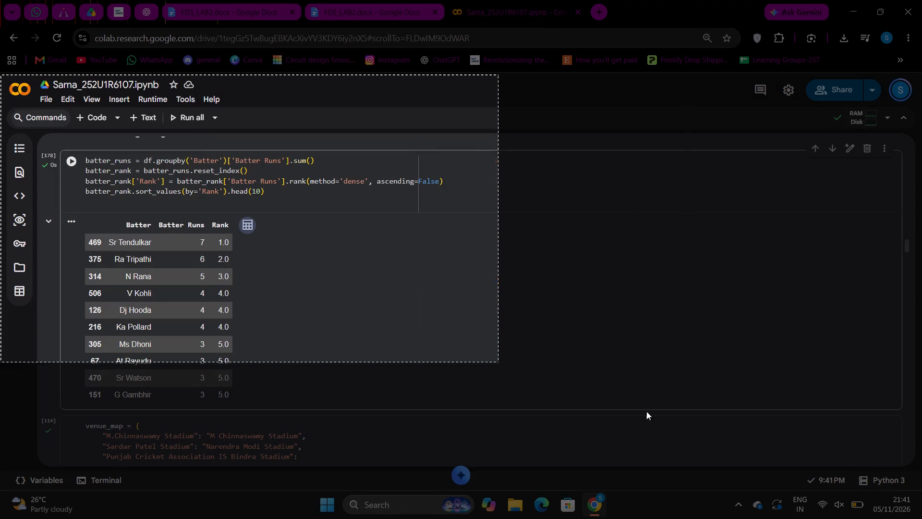
pyautogui.moveTo(646, 411); pyautogui.dragTo(677, 417)
pyautogui.click(328, 0)
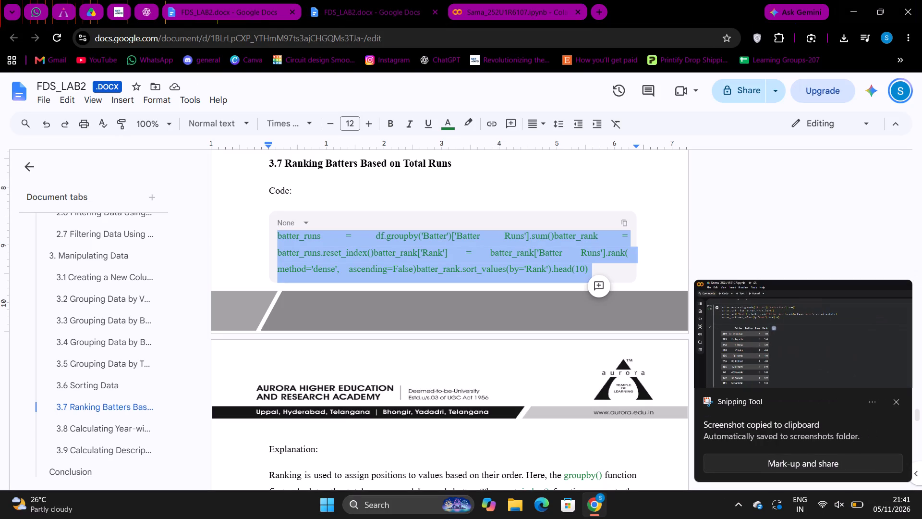
pyautogui.click(267, 455)
pyautogui.hotkey('ctrl', 'v')
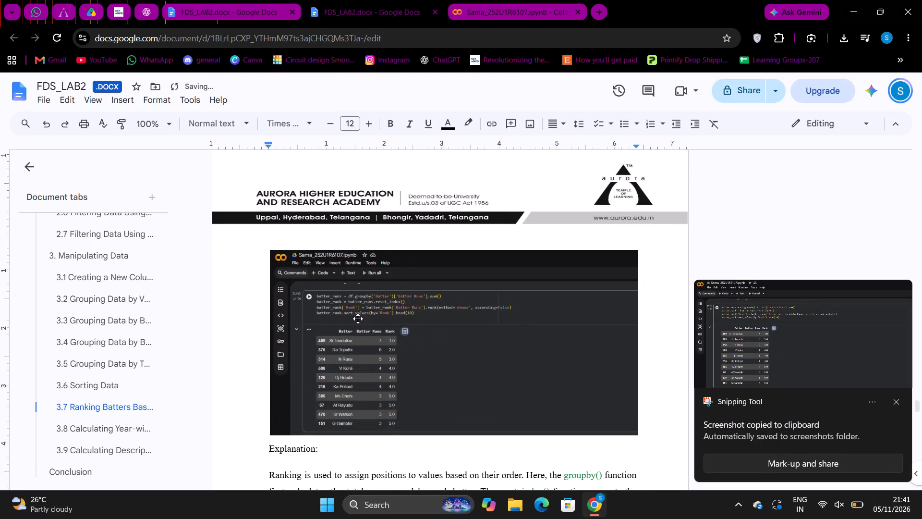
# Copy the ranking code from section 3.7's code block and paste it inline after "Code:" with a space between.
pyautogui.scroll(2, 358, 319)
pyautogui.click(324, 173)
pyautogui.scroll(1, 324, 173)
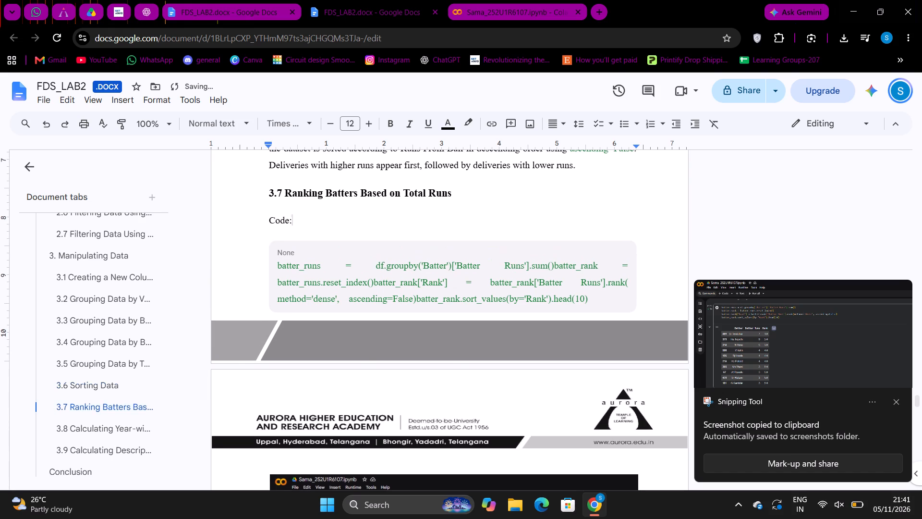
pyautogui.press('space')
pyautogui.tripleClick(321, 263)
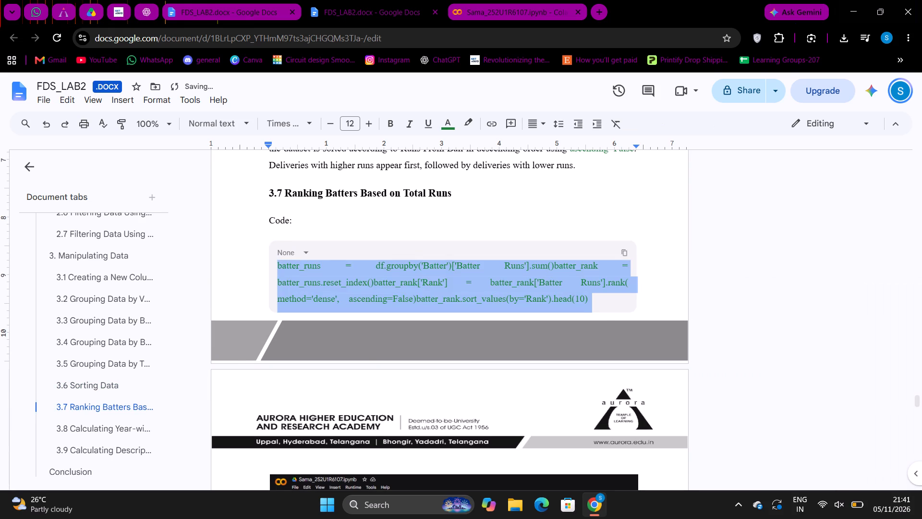
pyautogui.hotkey('ctrl', 'c')
pyautogui.click(344, 221)
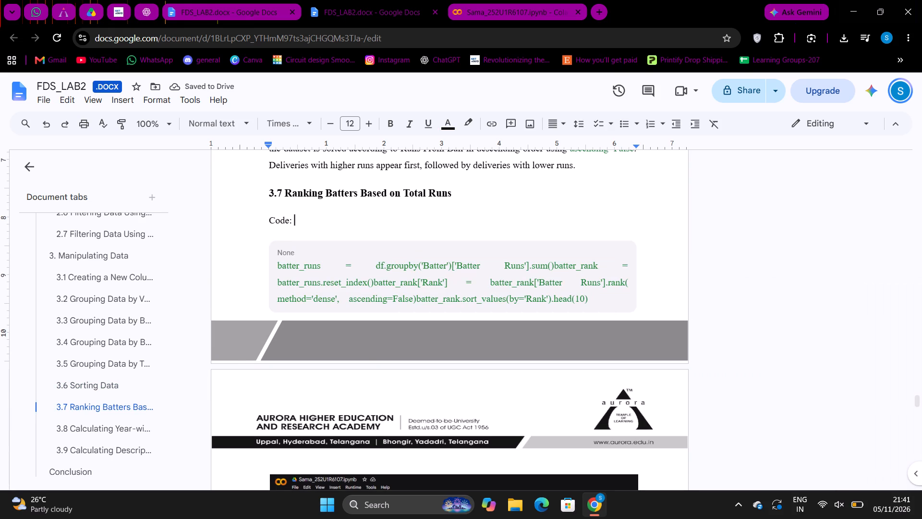
pyautogui.hotkey('ctrl', 'v')
# In the inline 3.7 code, remove the spaces around the first equals sign and break the line after ['Batter Runs'].sum().
pyautogui.scroll(-1, 301, 283)
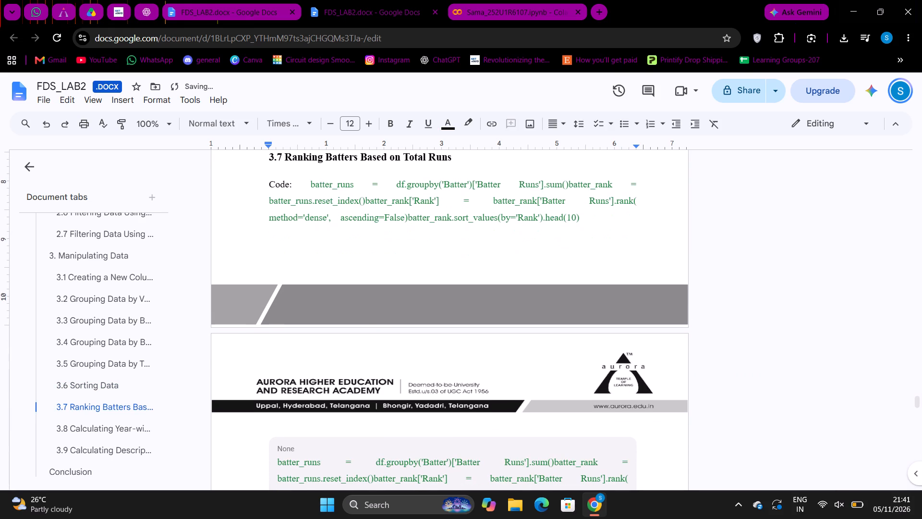
pyautogui.click(369, 185)
pyautogui.press('BackSpace')
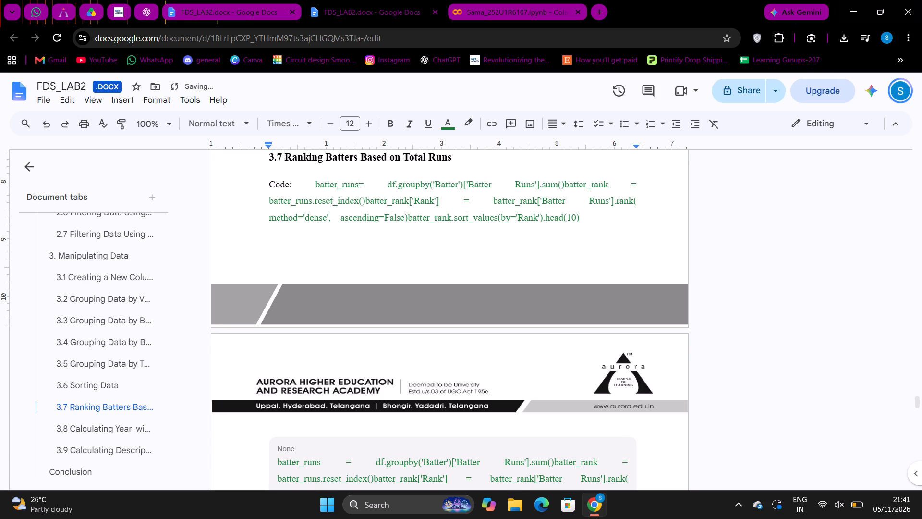
pyautogui.click(385, 183)
pyautogui.press('BackSpace')
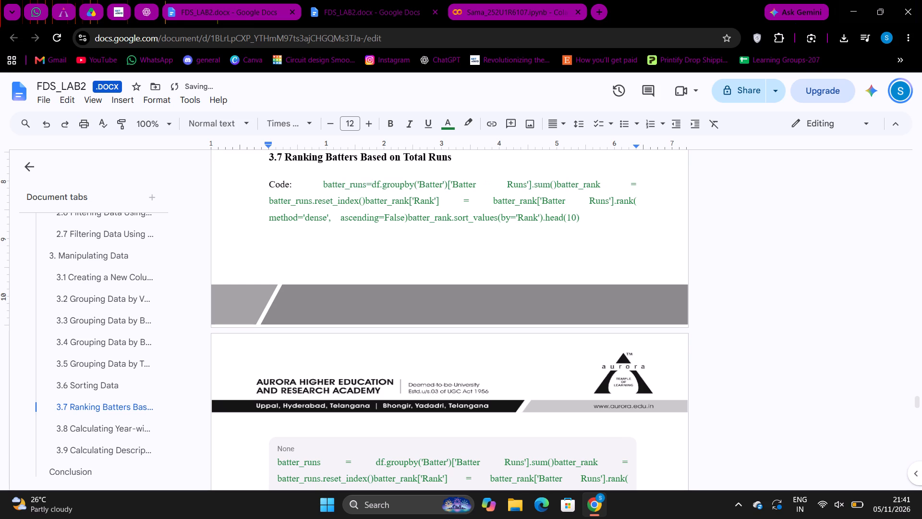
pyautogui.click(510, 184)
pyautogui.press('BackSpace')
pyautogui.press('space')
pyautogui.click(557, 183)
pyautogui.press('Return')
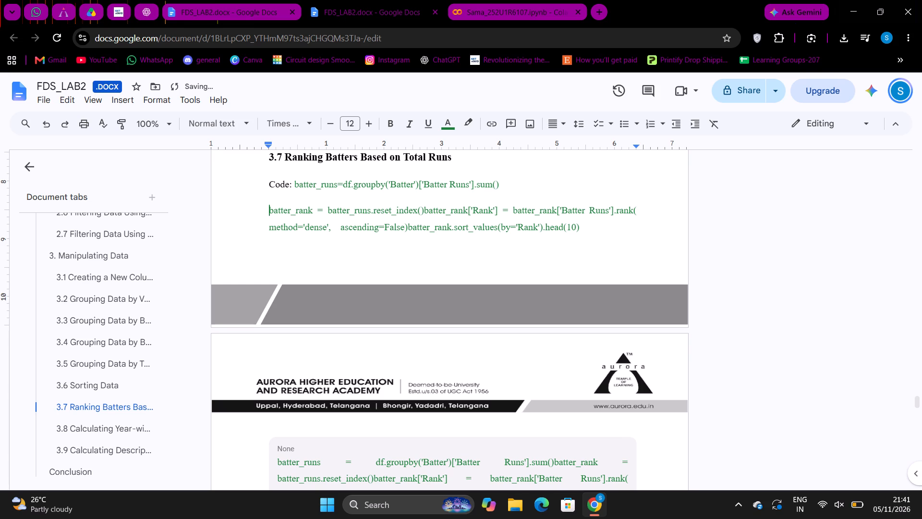
# Break the inline 3.7 code after reset_index() and before batter_rank.sort_values, and trim the extra spaces before method='dense'.
pyautogui.click(423, 210)
pyautogui.press('Return')
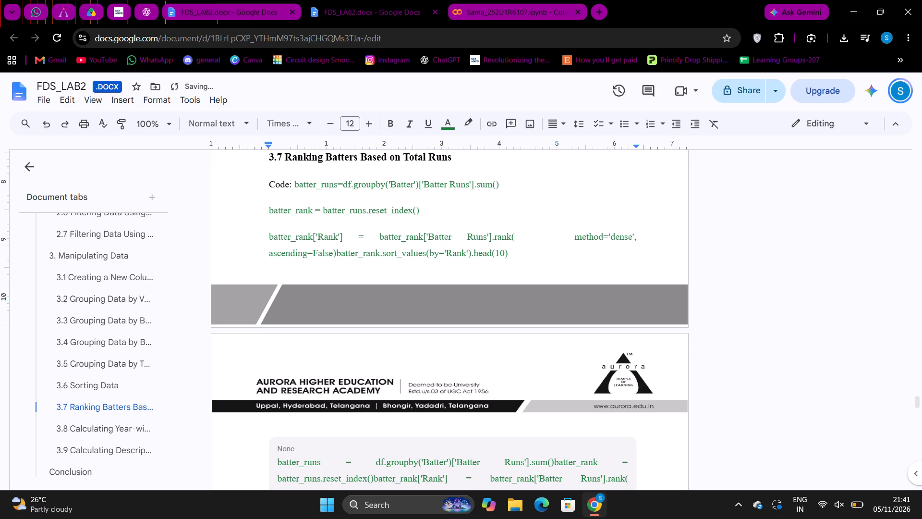
pyautogui.click(578, 235)
pyautogui.press('BackSpace')
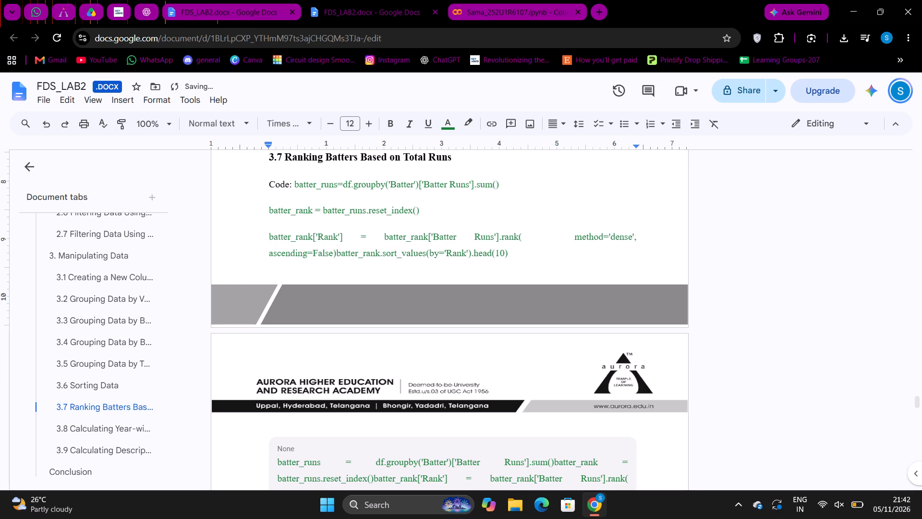
pyautogui.press('BackSpace')
pyautogui.press('BackSpace')
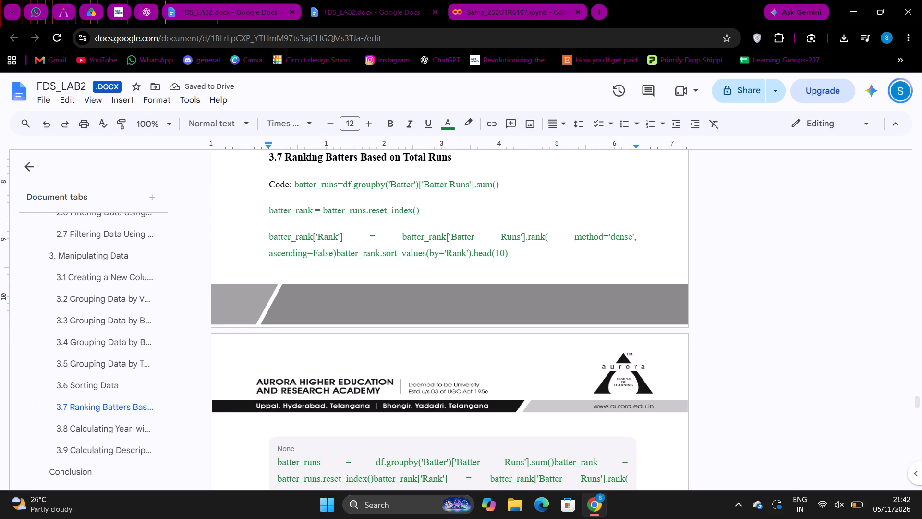
pyautogui.click(336, 250)
pyautogui.press('Return')
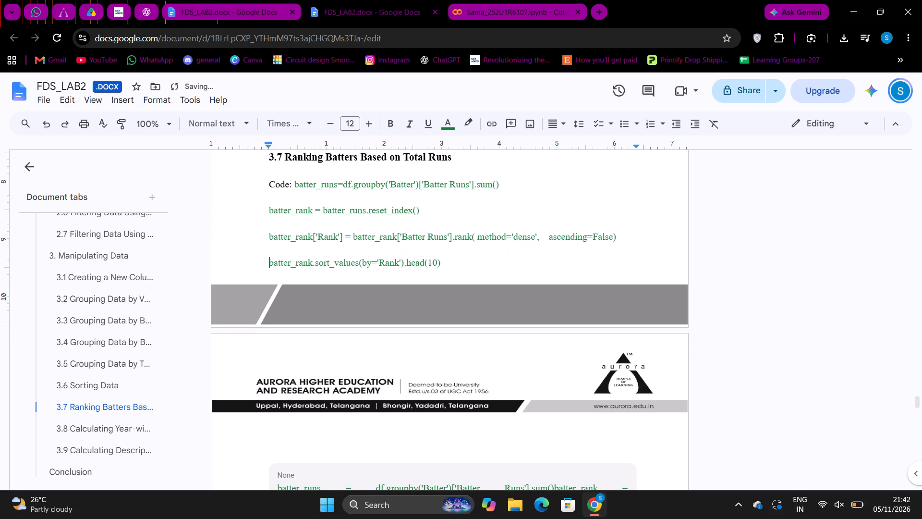
# Delete the leftover code block between the inline ranking code and the output screenshot in section 3.7.
pyautogui.scroll(-1, 336, 250)
pyautogui.moveTo(282, 320); pyautogui.dragTo(352, 187)
pyautogui.press('BackSpace')
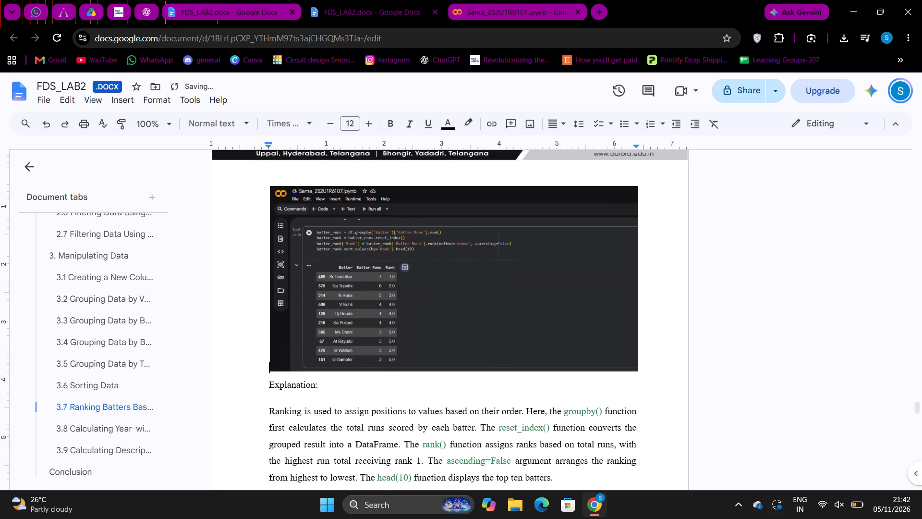
# Copy section 3.8's df['Date'] year-wise match count code inline after "Code:" and delete the original code block.
pyautogui.scroll(-4, 334, 259)
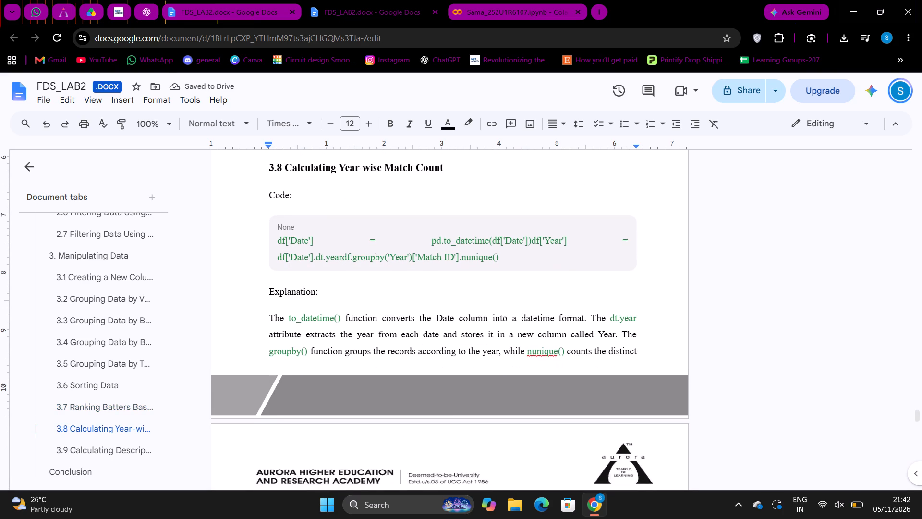
pyautogui.scroll(1, 337, 205)
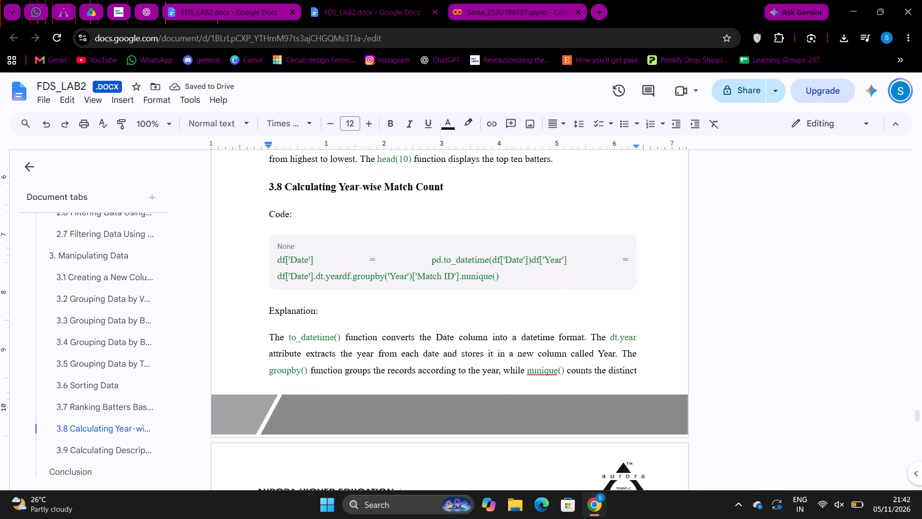
pyautogui.tripleClick(349, 278)
pyautogui.hotkey('ctrl', 'c')
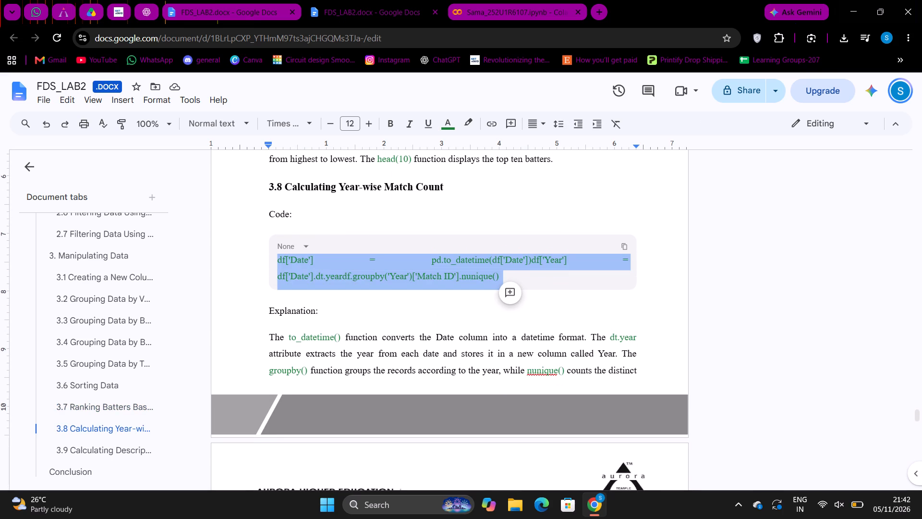
pyautogui.click(360, 208)
pyautogui.press('space')
pyautogui.hotkey('ctrl', 'v')
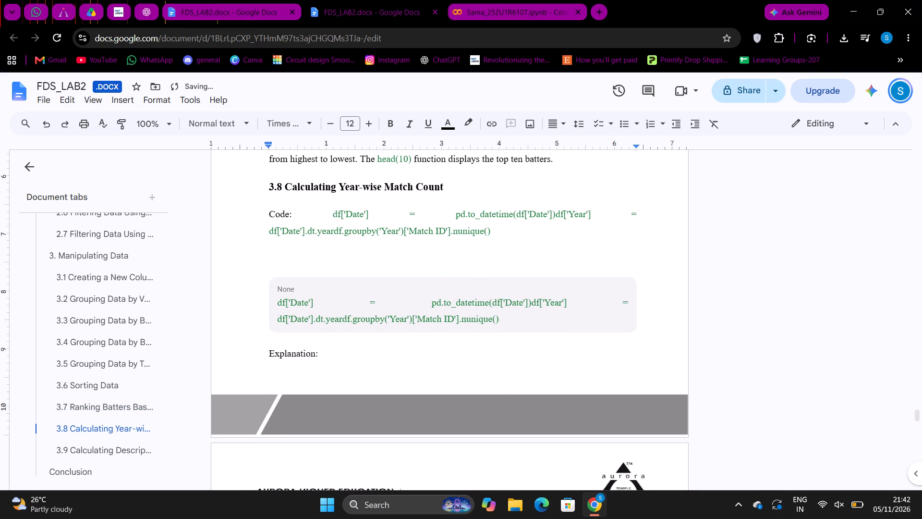
pyautogui.moveTo(307, 253); pyautogui.dragTo(358, 297)
pyautogui.press('BackSpace')
# Set the line spacing of section 3.7's four inline code lines to 1.15.
pyautogui.scroll(2, 413, 259)
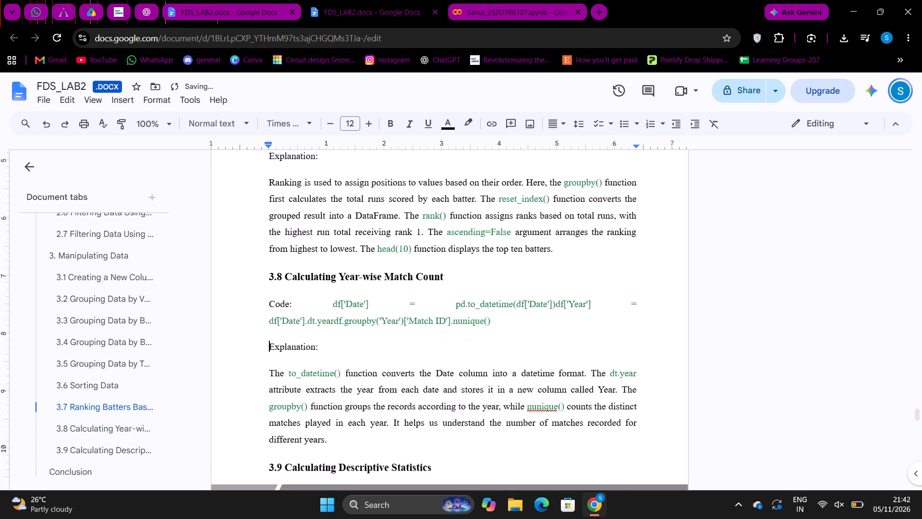
pyautogui.scroll(6, 413, 259)
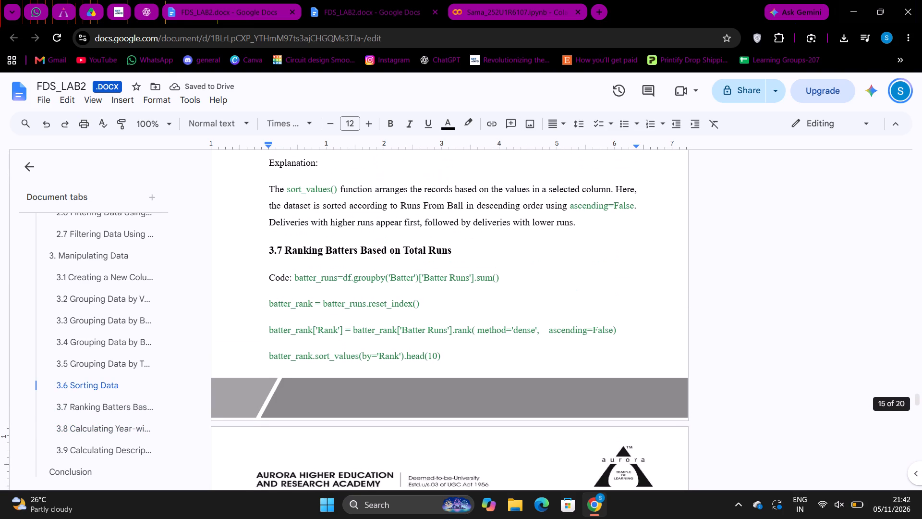
pyautogui.moveTo(448, 363); pyautogui.dragTo(294, 280)
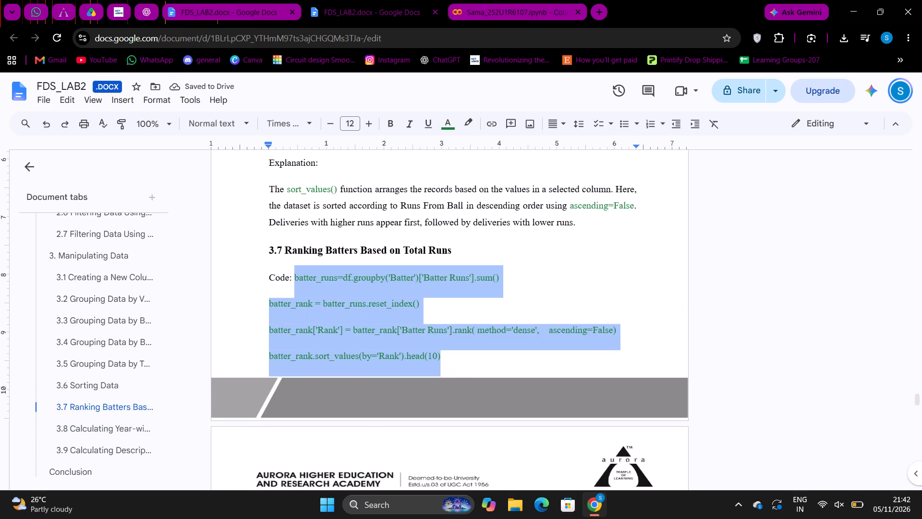
pyautogui.click(576, 128)
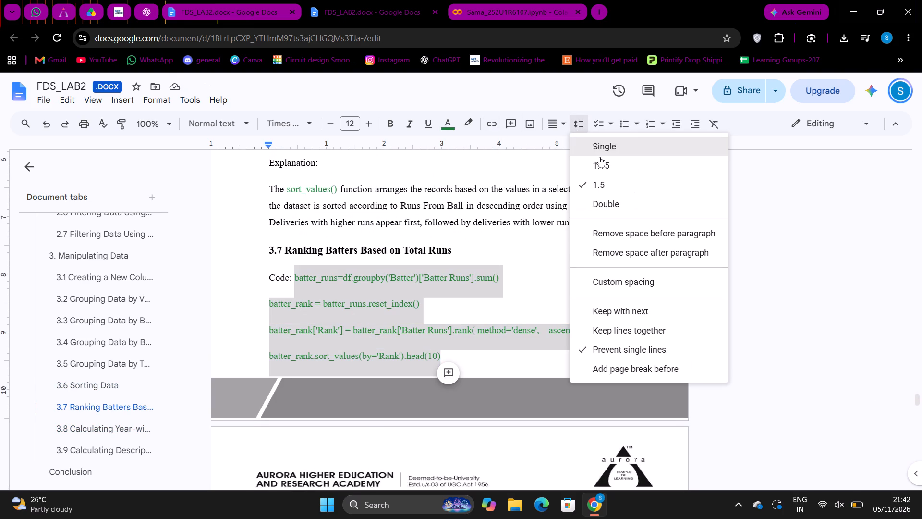
pyautogui.click(598, 157)
pyautogui.click(468, 270)
pyautogui.scroll(-2, 468, 270)
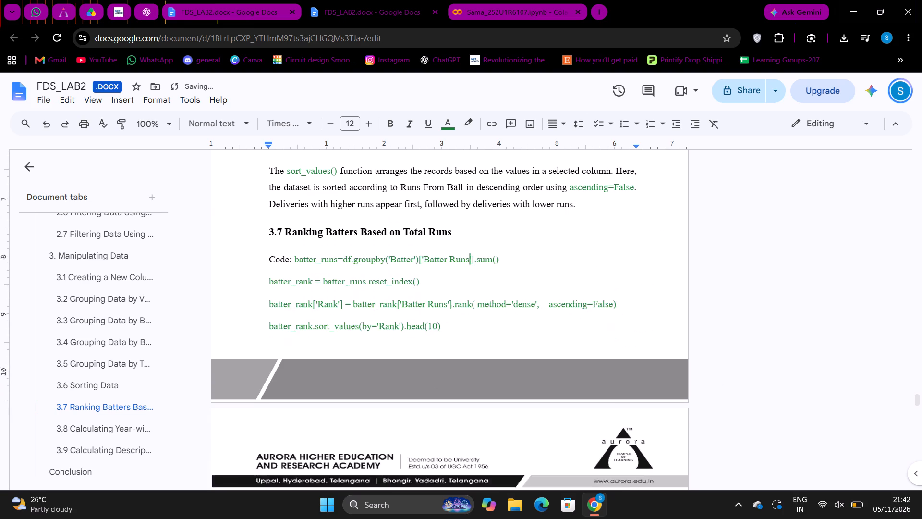
# Remove the spaces after "Code:" and around the first equals sign in section 3.8's inline df['Date'] code.
pyautogui.scroll(-3, 468, 270)
pyautogui.scroll(-1, 385, 344)
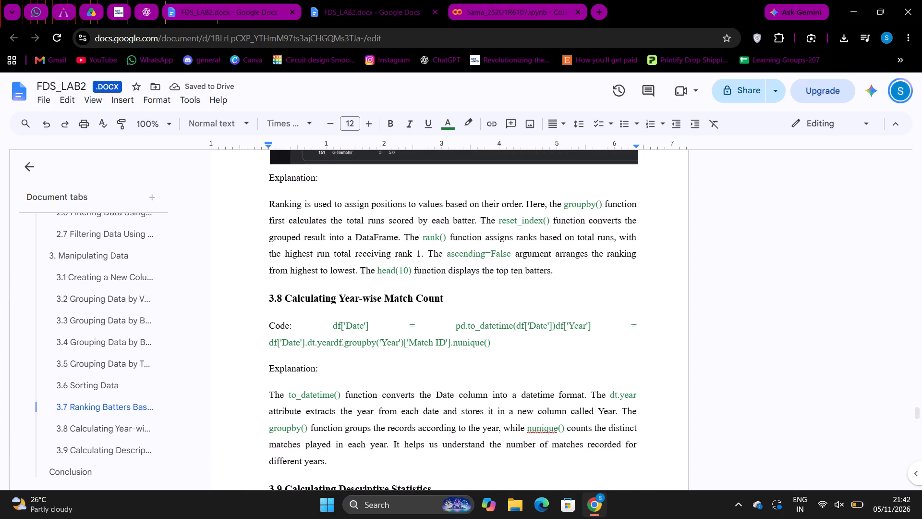
pyautogui.click(333, 327)
pyautogui.press('BackSpace')
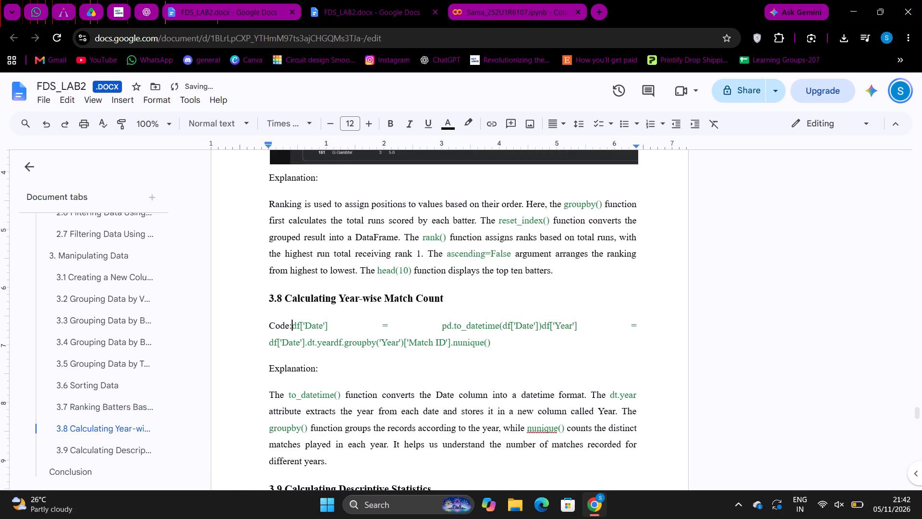
pyautogui.click(383, 323)
pyautogui.press('BackSpace')
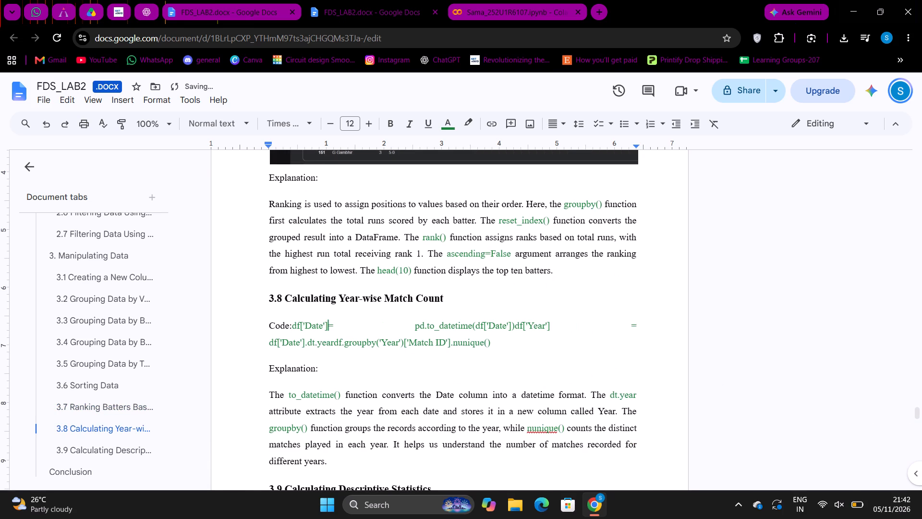
pyautogui.click(414, 329)
pyautogui.press('BackSpace')
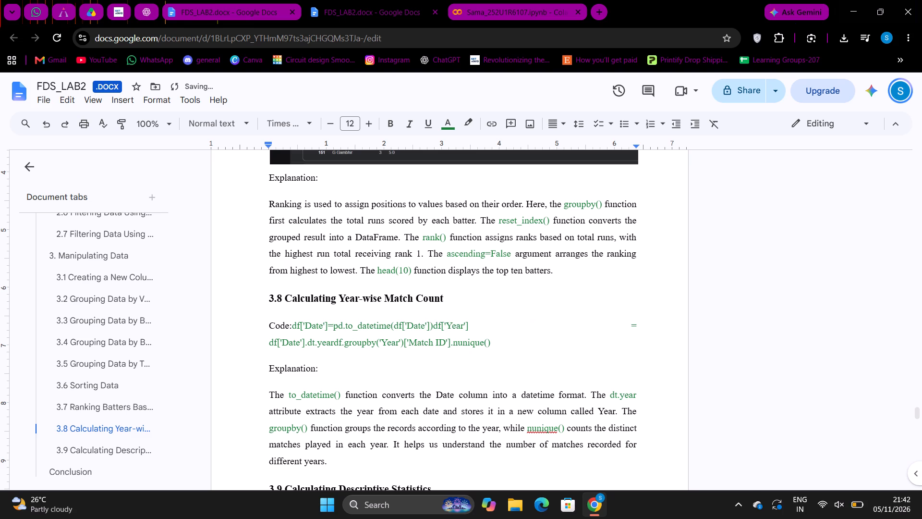
# Delete the leftover Ranking, Grouping and Aggregation screenshots from the duplicate FDS_LAB2 tab's leftover images at the document's end.
pyautogui.scroll(-1, 495, 348)
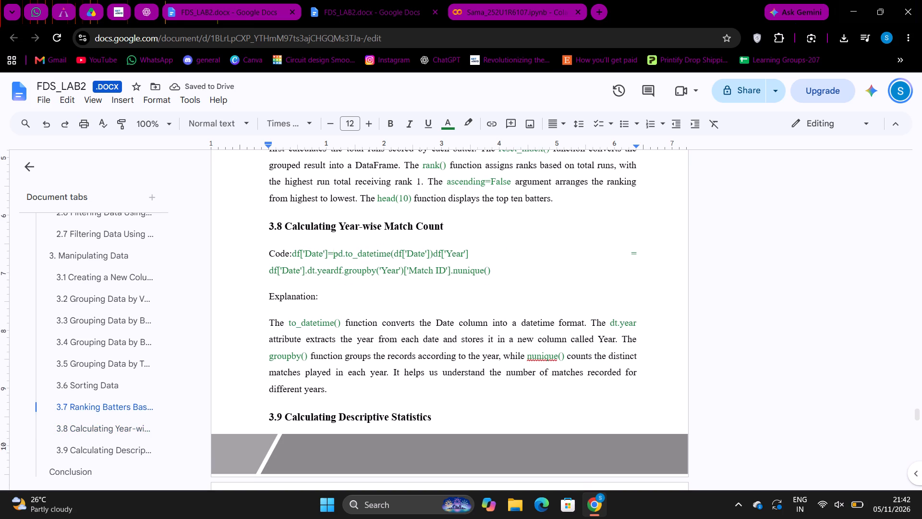
pyautogui.doubleClick(501, 272)
pyautogui.click(501, 272)
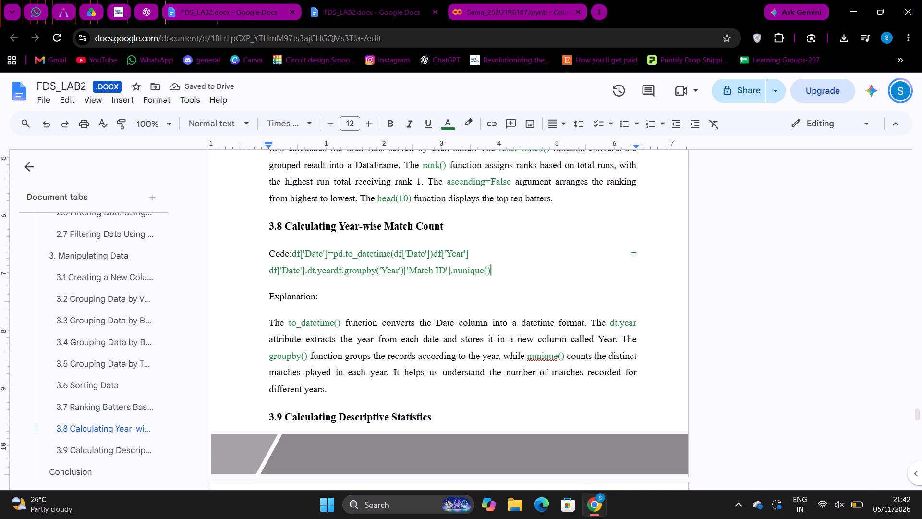
pyautogui.click(202, 0)
pyautogui.scroll(-1, 422, 251)
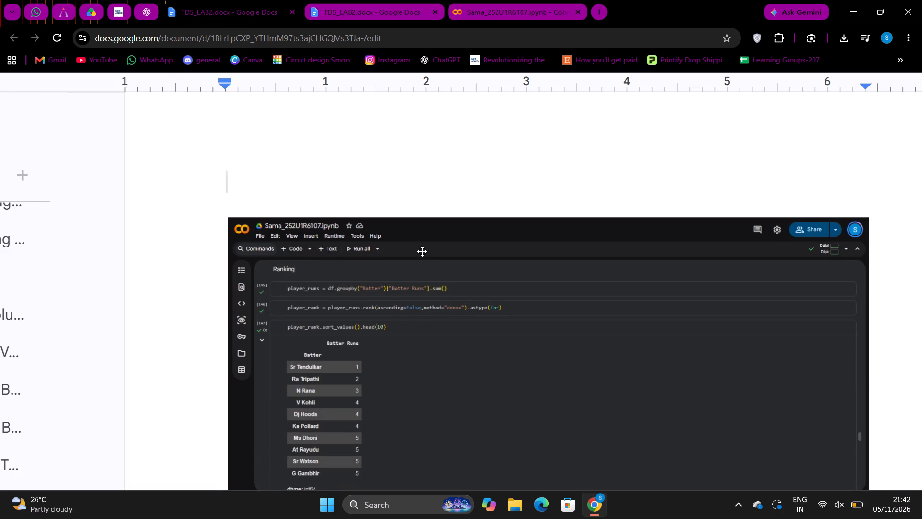
pyautogui.scroll(-3, 422, 251)
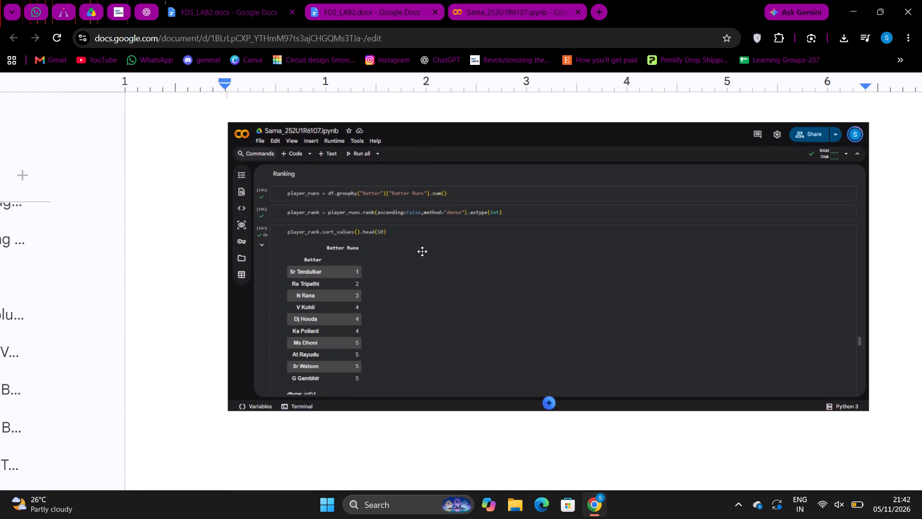
pyautogui.click(462, 250)
pyautogui.press('BackSpace')
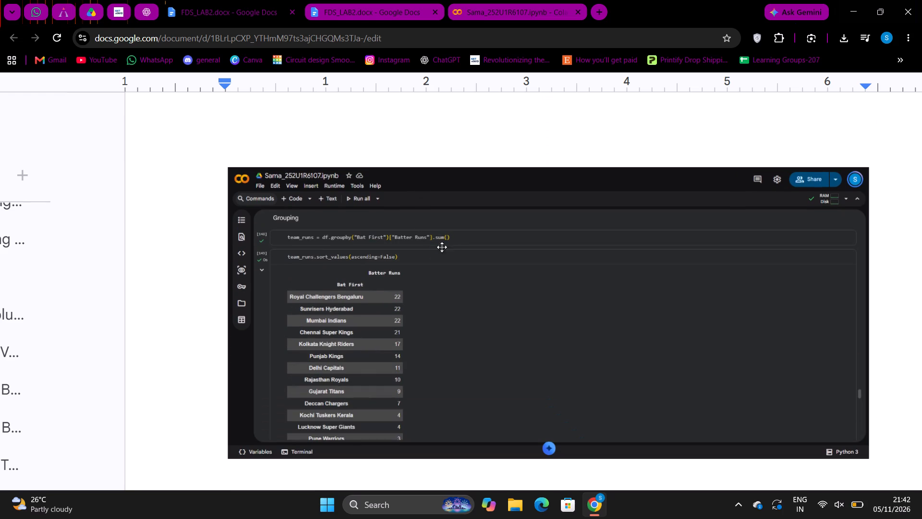
pyautogui.click(345, 0)
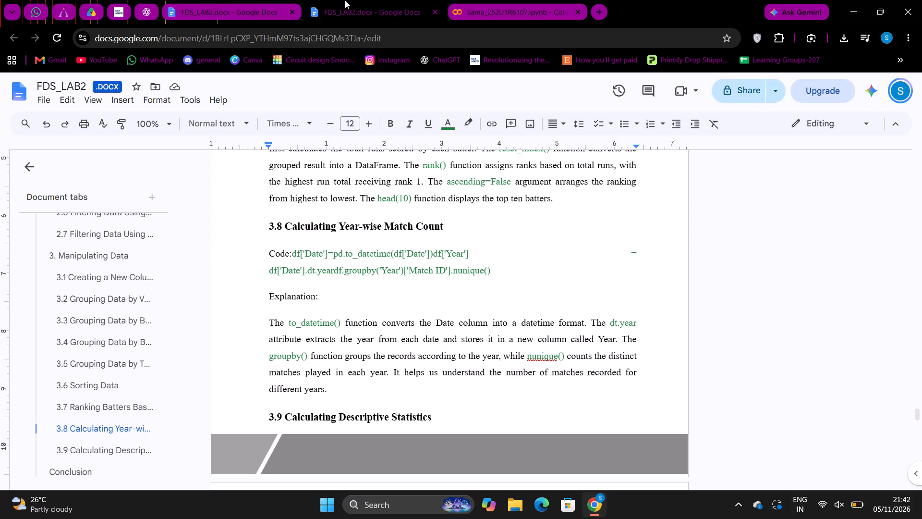
pyautogui.click(224, 0)
pyautogui.click(346, 221)
pyautogui.press('BackSpace')
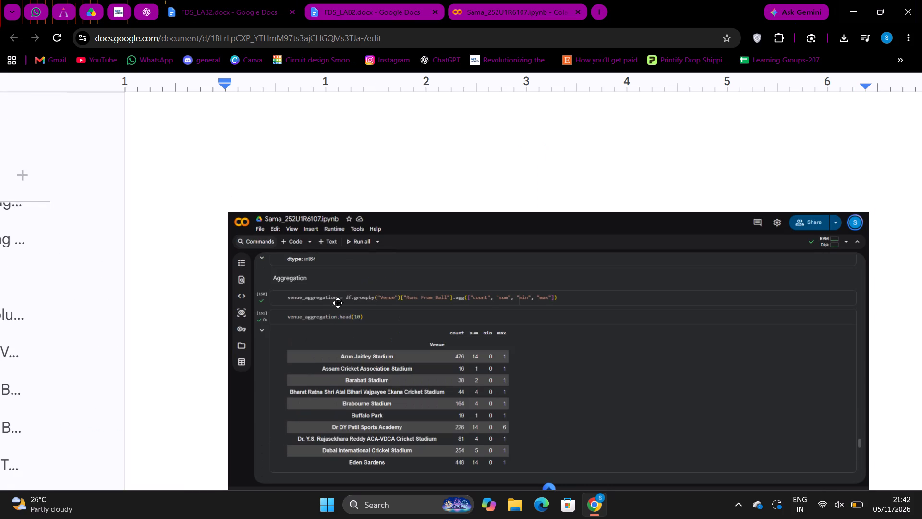
pyautogui.click(336, 318)
pyautogui.press('BackSpace')
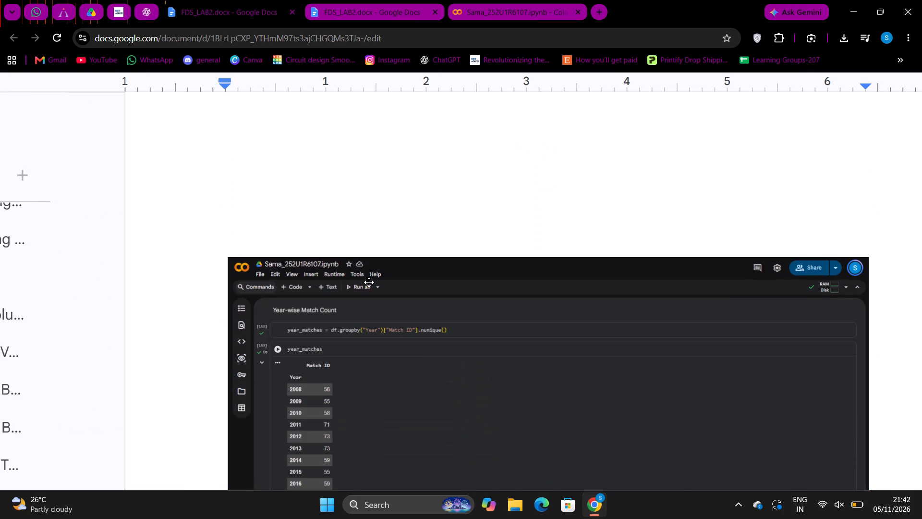
# Copy the leftover Year-wise Match Count screenshot to a new line below section 3.8's inline code.
pyautogui.scroll(-1, 369, 282)
pyautogui.click(404, 264)
pyautogui.hotkey('ctrl', 'c')
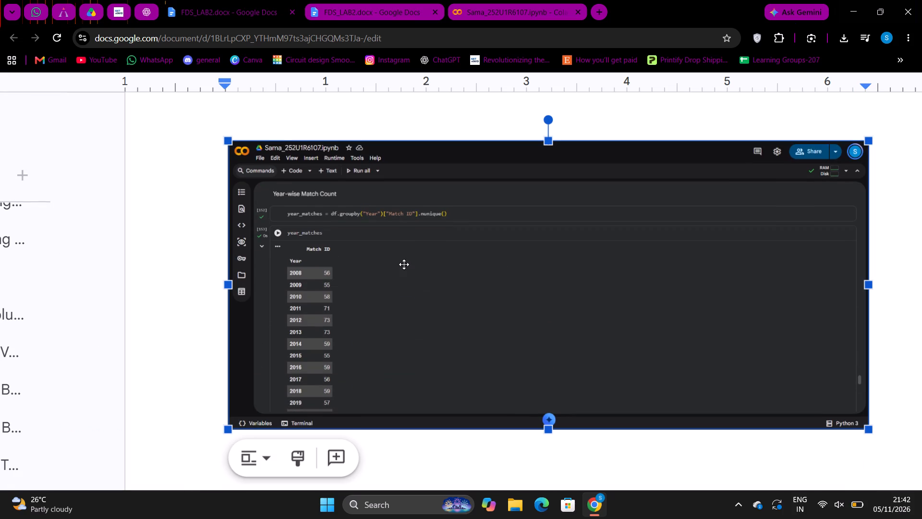
pyautogui.click(354, 0)
pyautogui.press('Return')
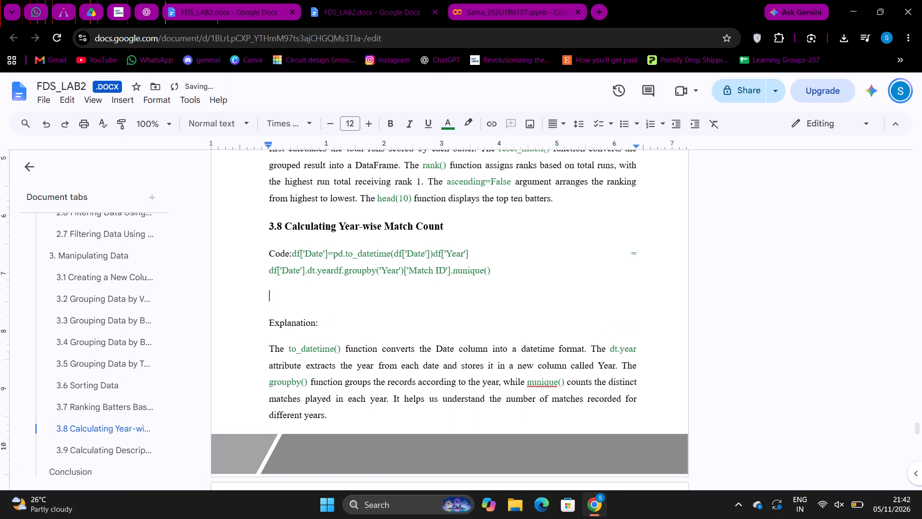
pyautogui.hotkey('ctrl', 'v')
# Copy section 3.9's df.describe() code inline after "Code:" and delete the original code block.
pyautogui.scroll(-5, 471, 383)
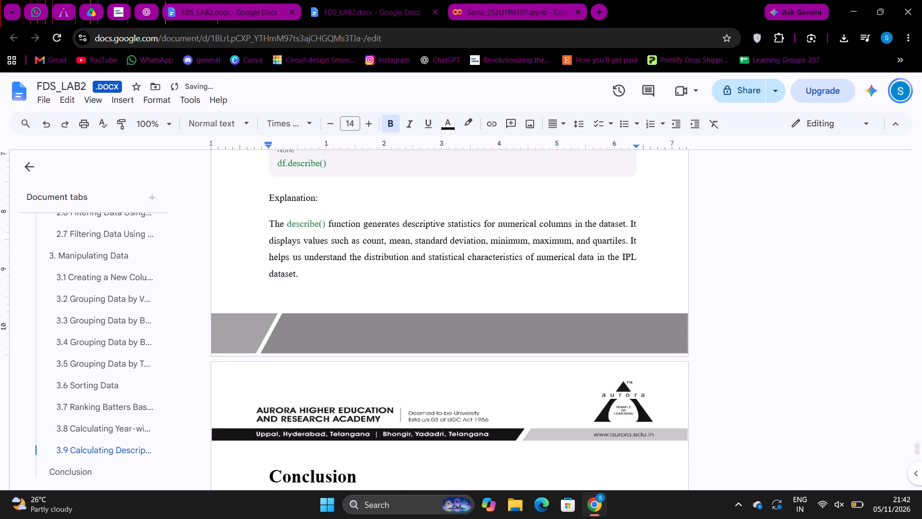
pyautogui.scroll(2, 471, 383)
pyautogui.tripleClick(323, 310)
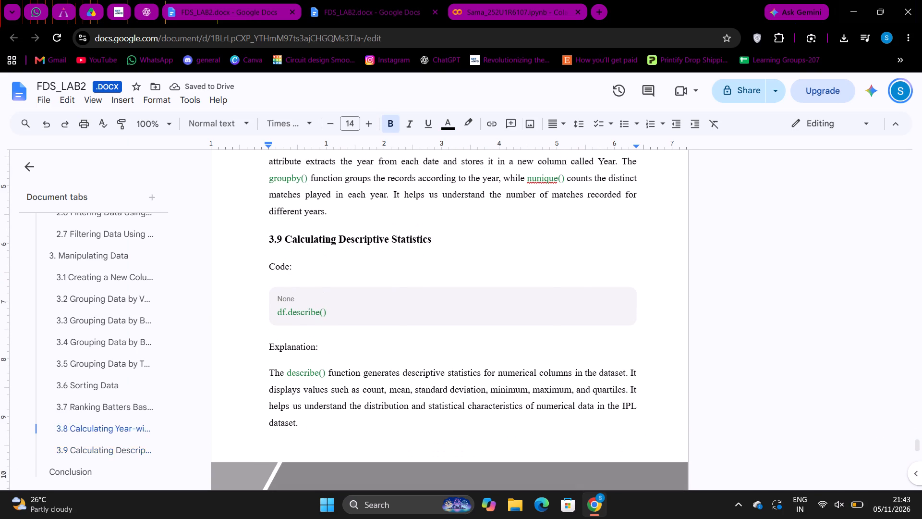
pyautogui.hotkey('ctrl', 'c')
pyautogui.click(313, 261)
pyautogui.press('space')
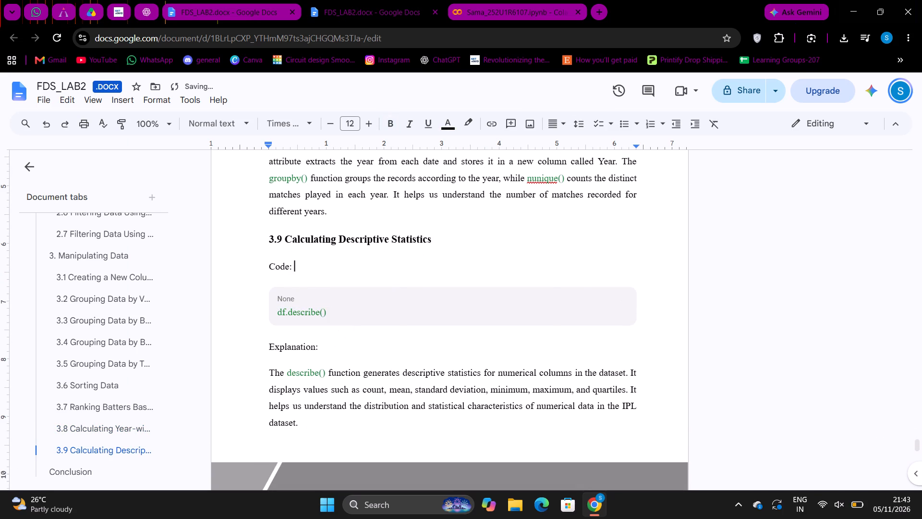
pyautogui.hotkey('ctrl', 'v')
pyautogui.moveTo(288, 298); pyautogui.dragTo(316, 323)
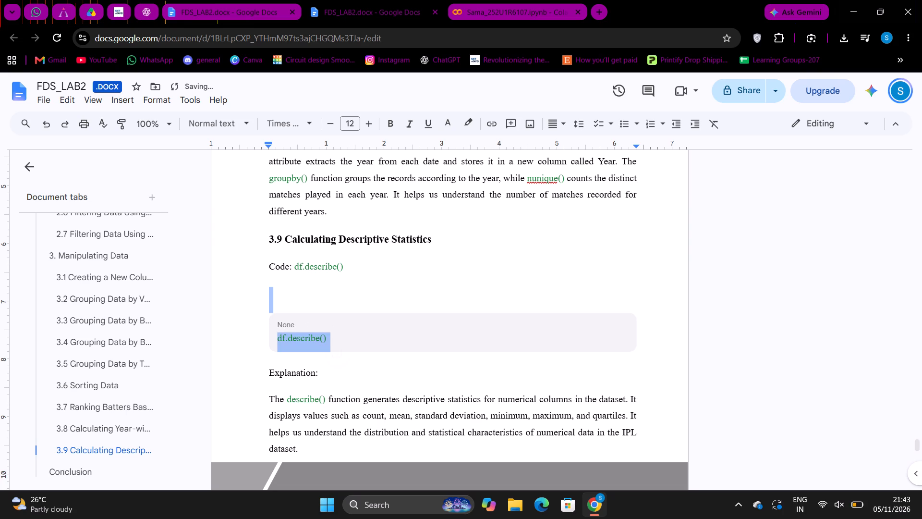
pyautogui.press('BackSpace')
# Reduce the Conclusion heading's font size to 14.
pyautogui.scroll(-1, 370, 337)
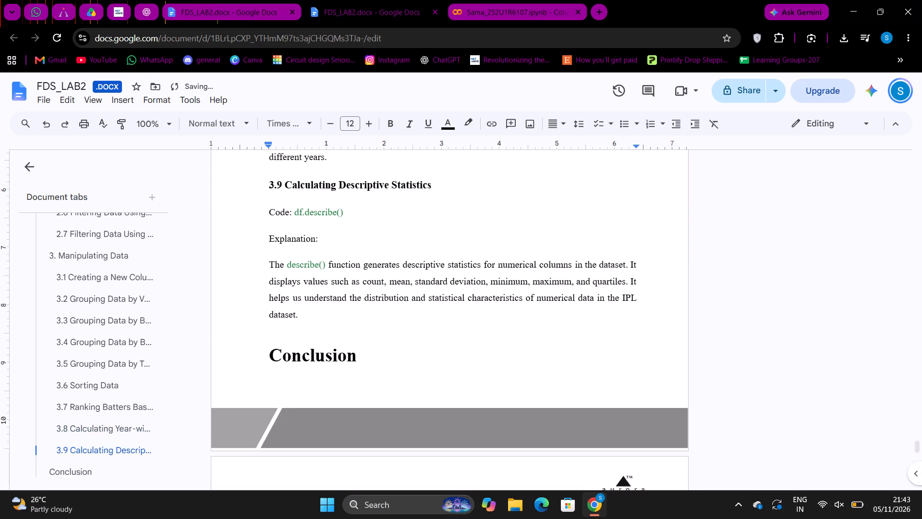
pyautogui.tripleClick(272, 347)
pyautogui.hotkey('ctrl', 'shift', ',')
pyautogui.hotkey('ctrl', 'shift', ',')
pyautogui.hotkey('ctrl', 'shift', ',')
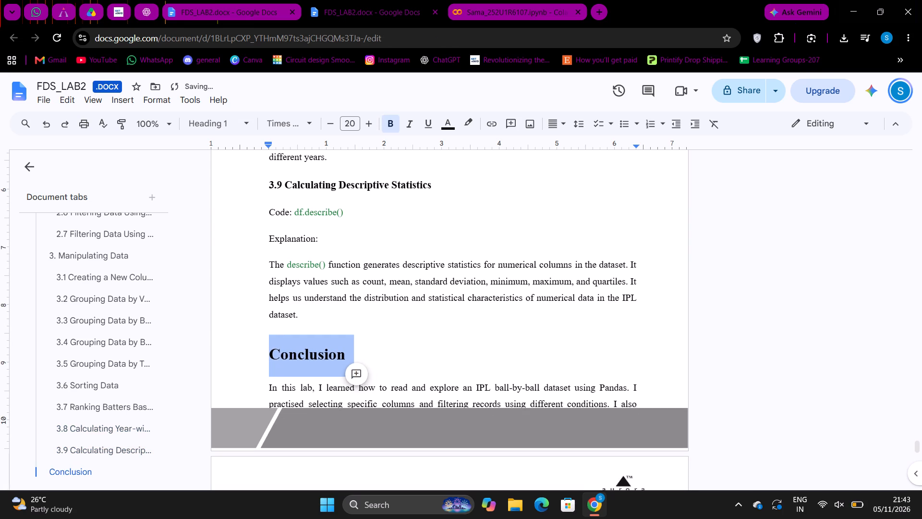
pyautogui.hotkey('ctrl', 'shift', ',')
pyautogui.hotkey('ctrl', 'shift', ',')
pyautogui.hotkey('ctrl', 'shift', ',')
pyautogui.hotkey('ctrl', 'shift', ',')
pyautogui.hotkey('ctrl', 'shift', ',')
pyautogui.hotkey('ctrl', 'shift', ',')
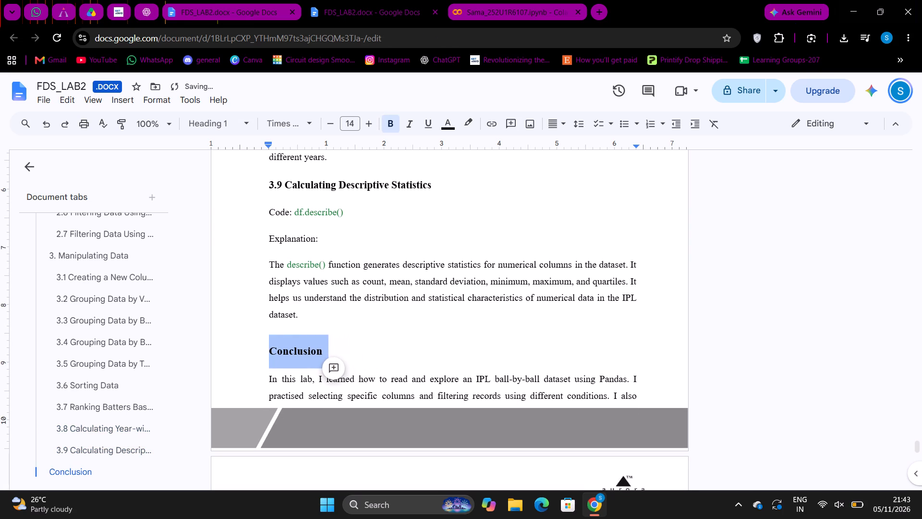
pyautogui.click(269, 358)
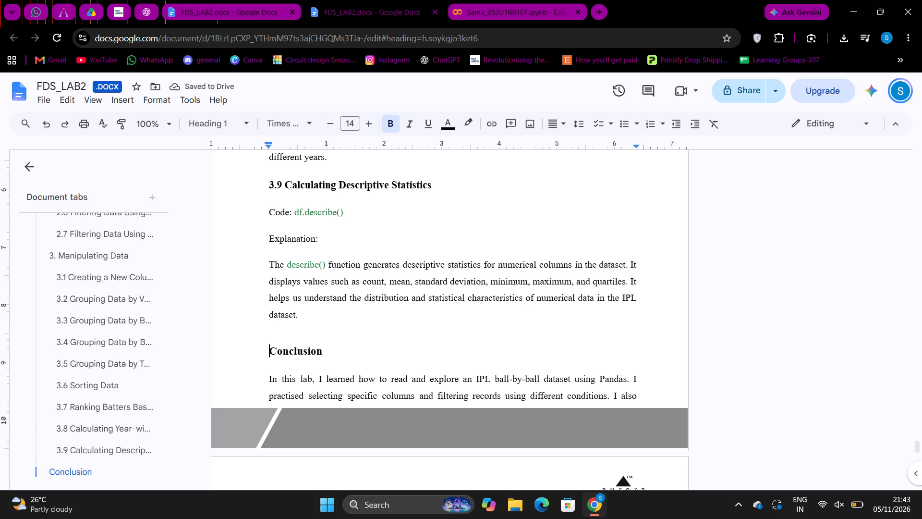
# Switch to the Colab notebook and capture a screenshot of the df.describe() cell with its output table.
pyautogui.click(528, 0)
pyautogui.scroll(20, 269, 172)
pyautogui.scroll(5, 269, 172)
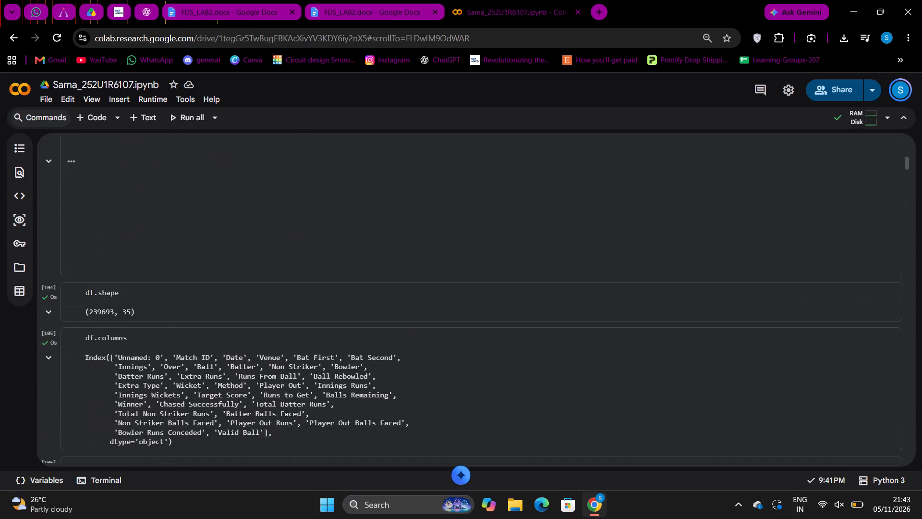
pyautogui.scroll(10, 269, 172)
pyautogui.scroll(-8, 269, 172)
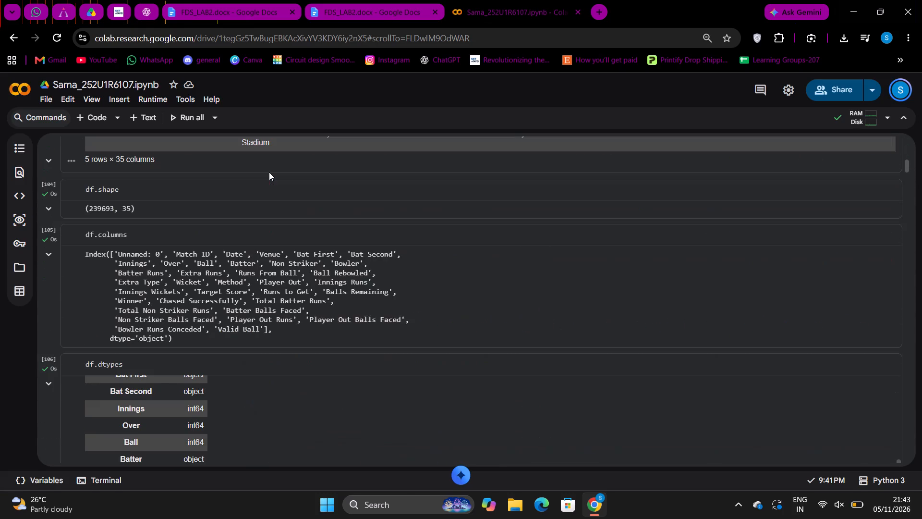
pyautogui.scroll(-15, 269, 172)
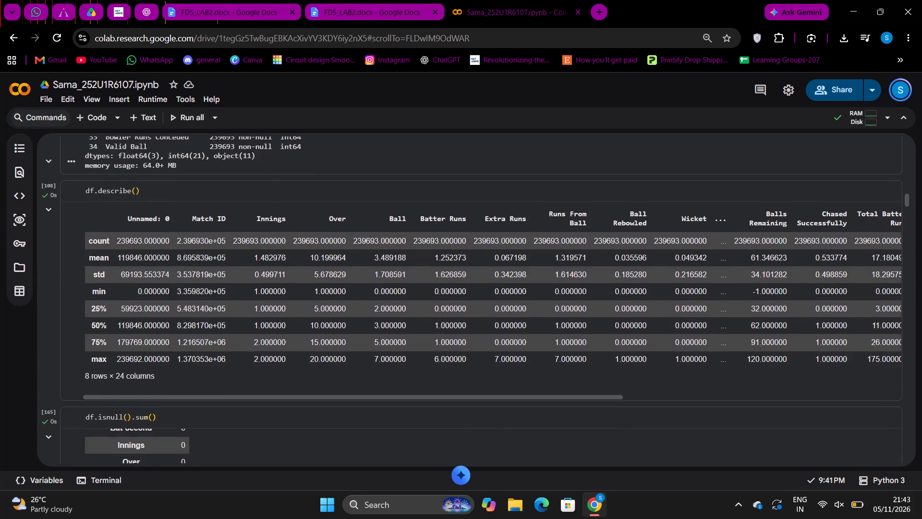
pyautogui.scroll(-1, 269, 172)
pyautogui.press('shift+super+s')
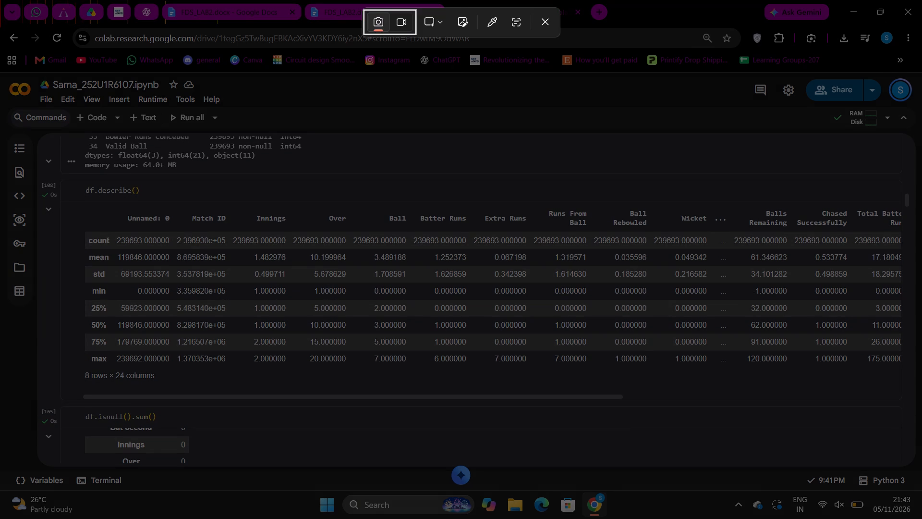
pyautogui.moveTo(0, 74); pyautogui.dragTo(921, 389)
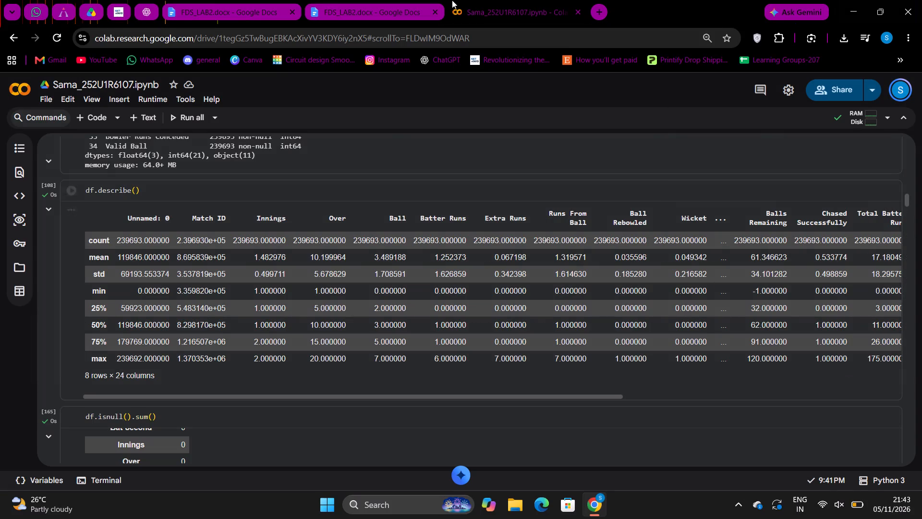
# Insert the df.describe() screenshot above section 3.9's "Explanation:" in the report and add two line breaks after it.
pyautogui.doubleClick(452, 0)
pyautogui.click(414, 0)
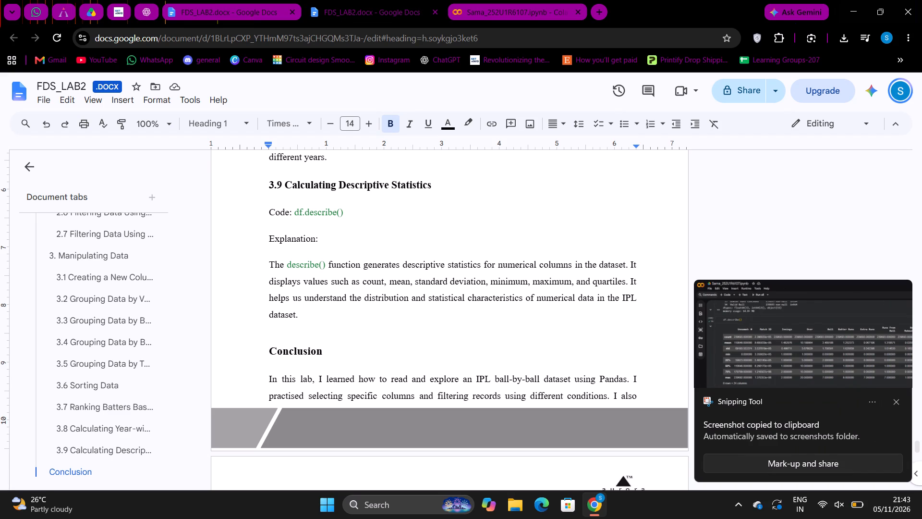
pyautogui.click(268, 239)
pyautogui.hotkey('ctrl', 'v')
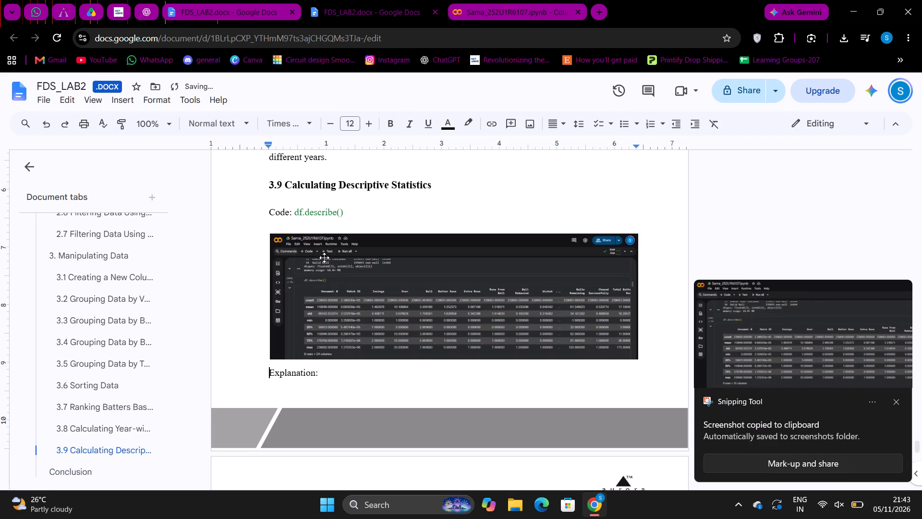
pyautogui.press('Return')
pyautogui.press('Return')
# Close the duplicate FDS_LAB2 document tab.
pyautogui.scroll(-3, 410, 325)
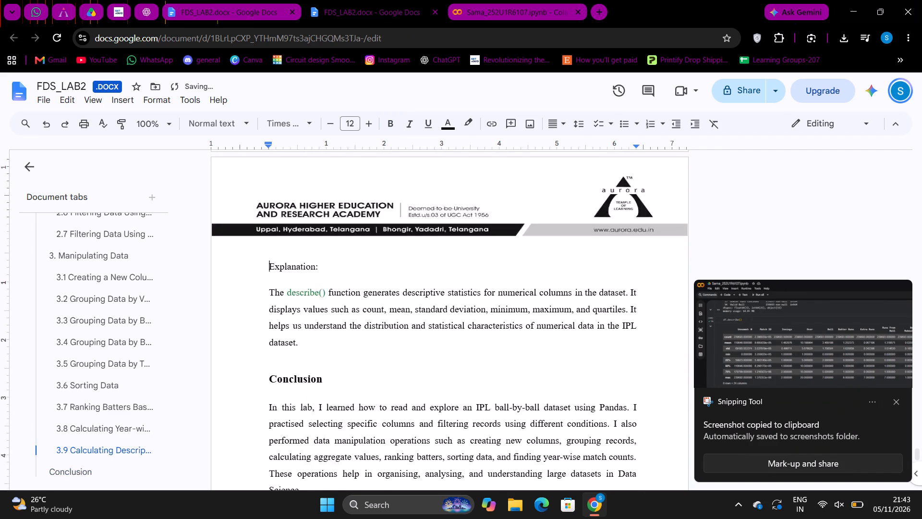
pyautogui.scroll(-2, 410, 325)
pyautogui.click(329, 314)
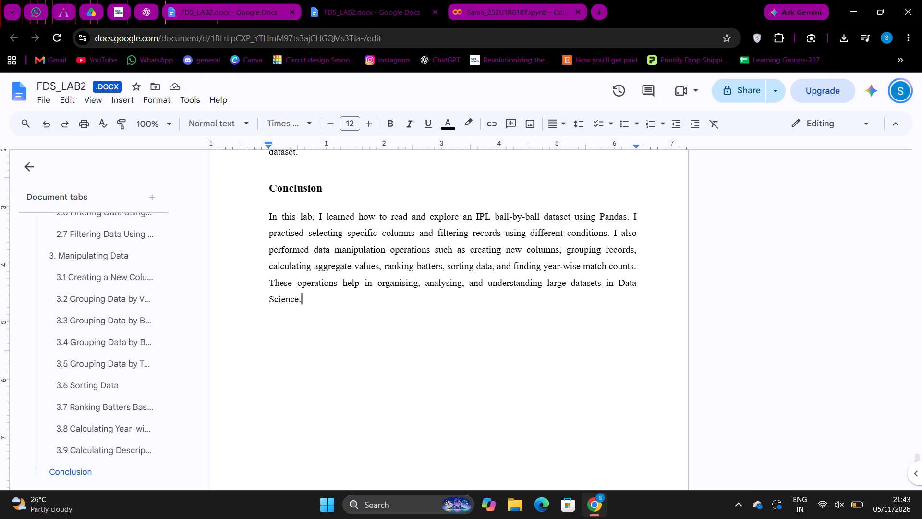
pyautogui.click(252, 0)
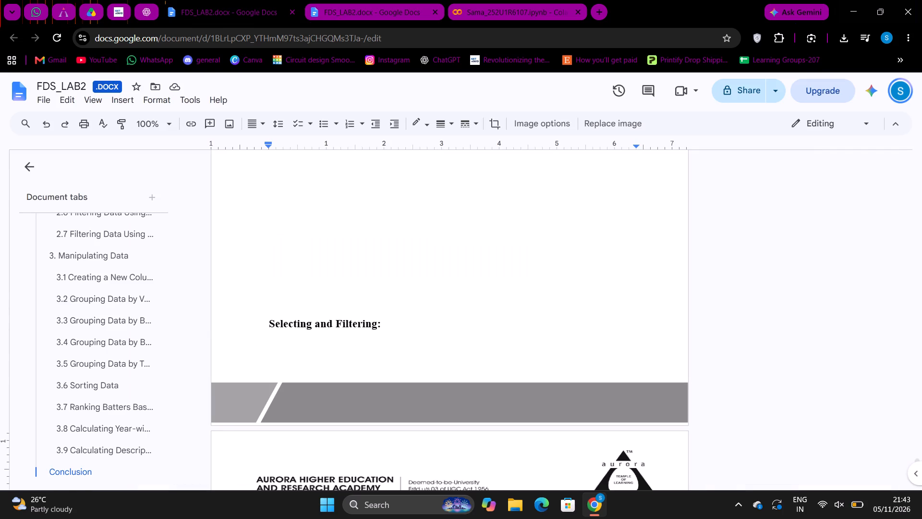
pyautogui.click(296, 10)
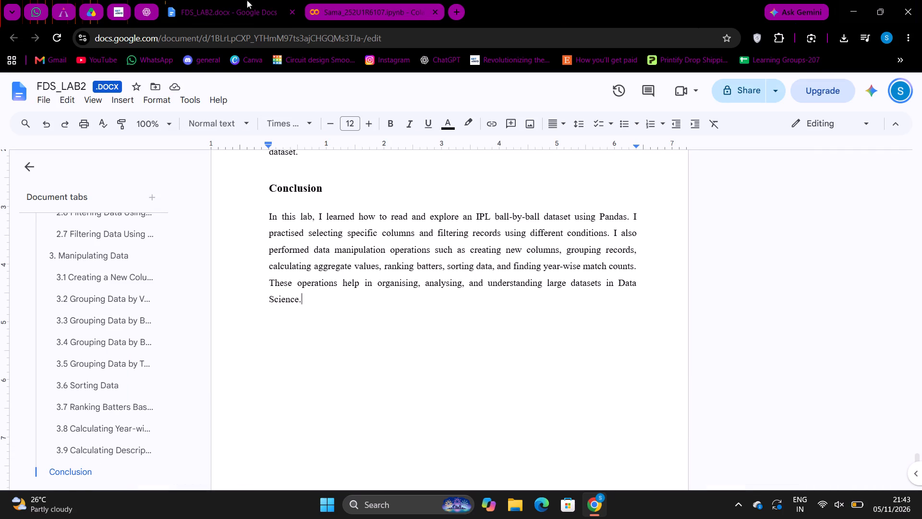
# Delete the leftover Year-wise Match Count screenshot from the blank area after the Conclusion.
pyautogui.scroll(-3, 323, 301)
pyautogui.scroll(2, 323, 301)
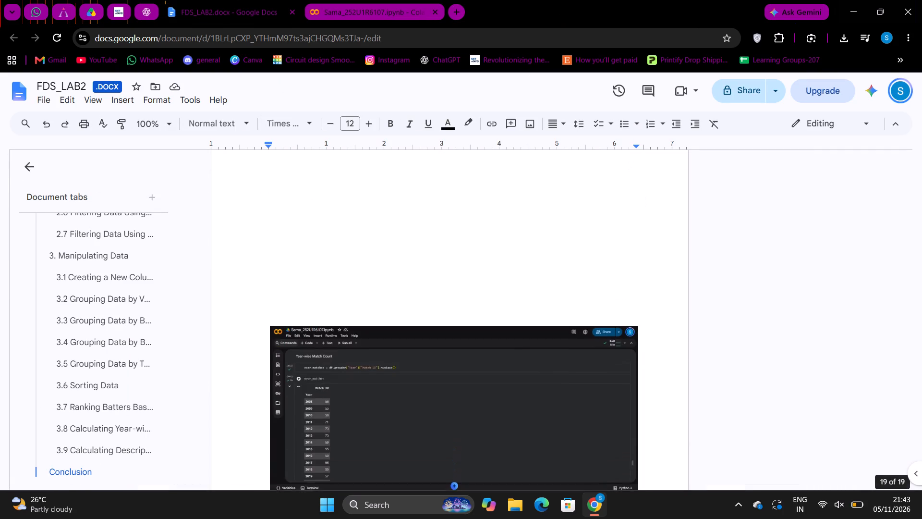
pyautogui.scroll(1, 323, 301)
pyautogui.click(352, 416)
pyautogui.press('BackSpace')
pyautogui.scroll(-1, 339, 307)
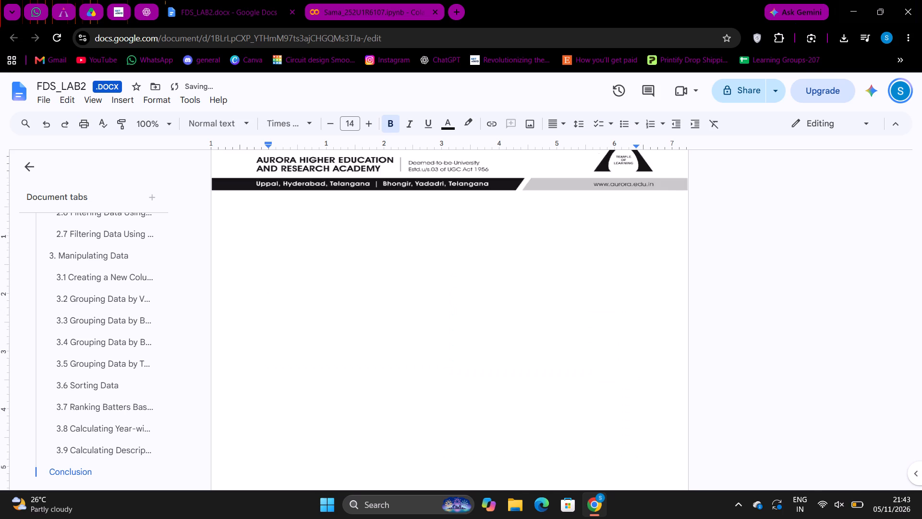
# Delete the blank lines and empty page following the leftover "Selecting and Filtering:" heading after the Conclusion.
pyautogui.scroll(-1, 339, 307)
pyautogui.scroll(3, 339, 307)
pyautogui.press('BackSpace')
pyautogui.press('BackSpace')
pyautogui.press('BackSpace')
pyautogui.press('BackSpace')
pyautogui.press('BackSpace')
pyautogui.press('BackSpace')
pyautogui.press('BackSpace')
pyautogui.press('BackSpace')
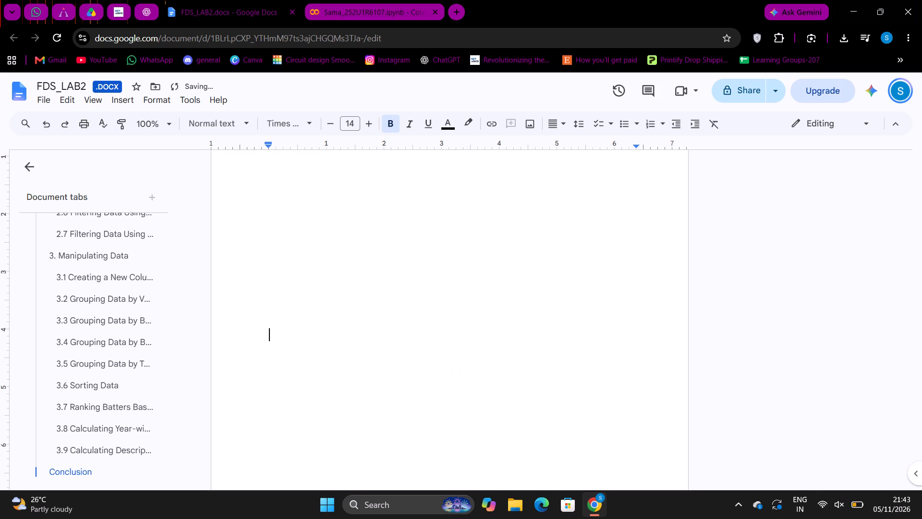
pyautogui.scroll(3, 339, 307)
pyautogui.press('BackSpace')
pyautogui.press('BackSpace')
pyautogui.press('BackSpace')
pyautogui.press('BackSpace')
pyautogui.press('BackSpace')
pyautogui.press('BackSpace')
pyautogui.press('BackSpace')
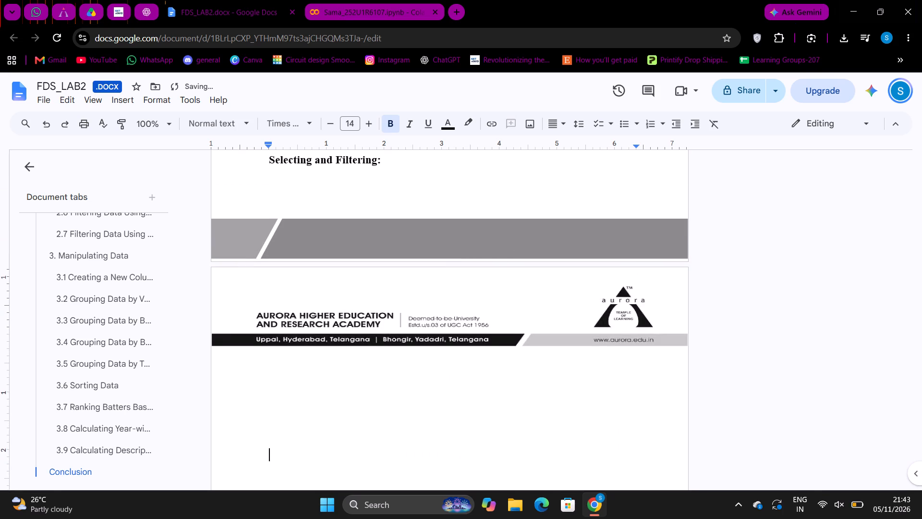
pyautogui.press('BackSpace')
pyautogui.press('BackSpace')
pyautogui.press('BackSpace')
pyautogui.press('BackSpace')
pyautogui.press('BackSpace')
pyautogui.press('BackSpace')
# Delete the leftover "Selecting and Filtering:" heading and the blank space between it and the Conclusion paragraph.
pyautogui.press('BackSpace')
pyautogui.press('BackSpace')
pyautogui.press('BackSpace')
pyautogui.press('BackSpace')
pyautogui.press('BackSpace')
pyautogui.press('BackSpace')
pyautogui.press('BackSpace')
pyautogui.press('BackSpace')
pyautogui.press('BackSpace')
pyautogui.press('BackSpace')
pyautogui.press('BackSpace')
pyautogui.press('BackSpace')
pyautogui.press('BackSpace')
pyautogui.press('BackSpace')
pyautogui.press('BackSpace')
pyautogui.press('BackSpace')
pyautogui.press('BackSpace')
pyautogui.press('BackSpace')
pyautogui.press('BackSpace')
pyautogui.press('BackSpace')
pyautogui.press('BackSpace')
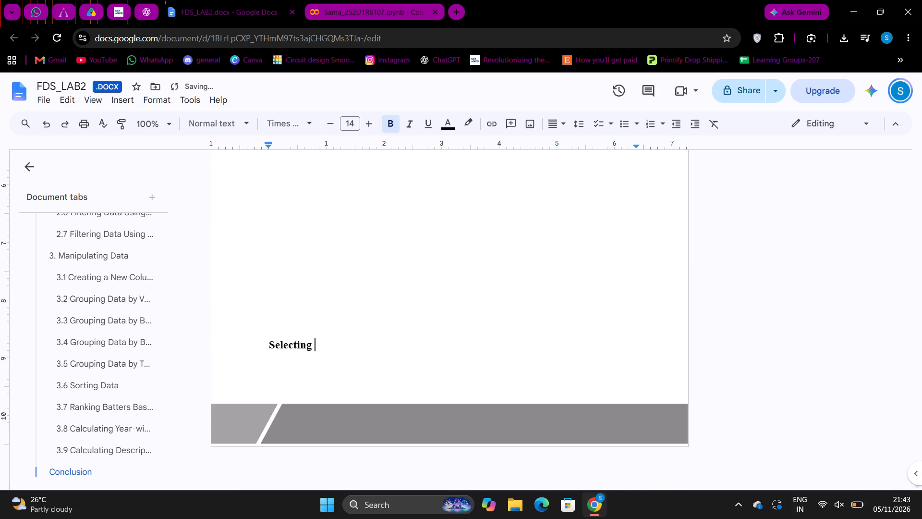
pyautogui.scroll(1, 339, 307)
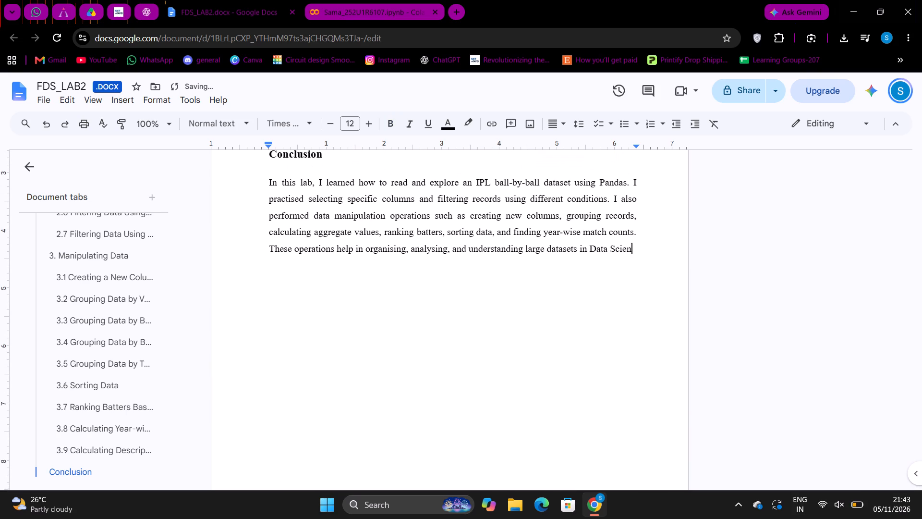
# Complete the Conclusion's last word by adding "ce." so the paragraph ends with "Data Science.".
pyautogui.write('ce.')
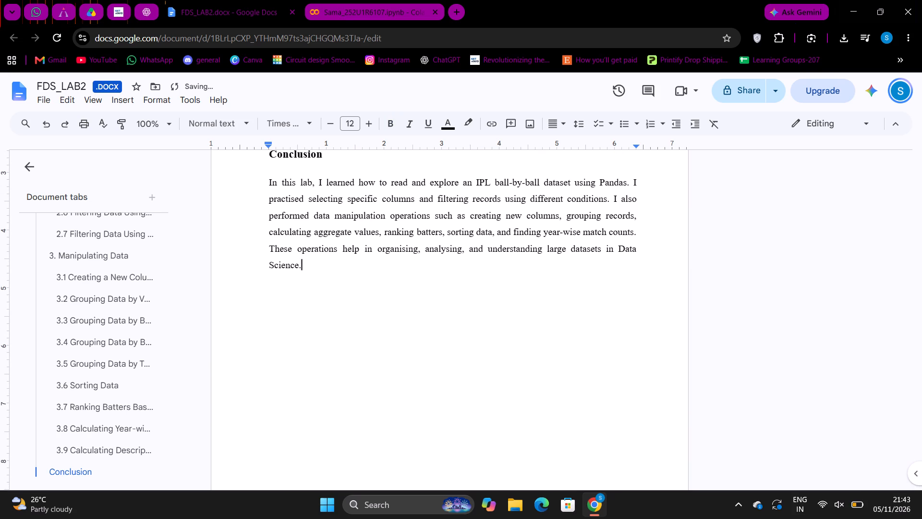
pyautogui.press('space')
# Look back through the report from the Conclusion up to the first page's student details table.
pyautogui.scroll(1, 317, 327)
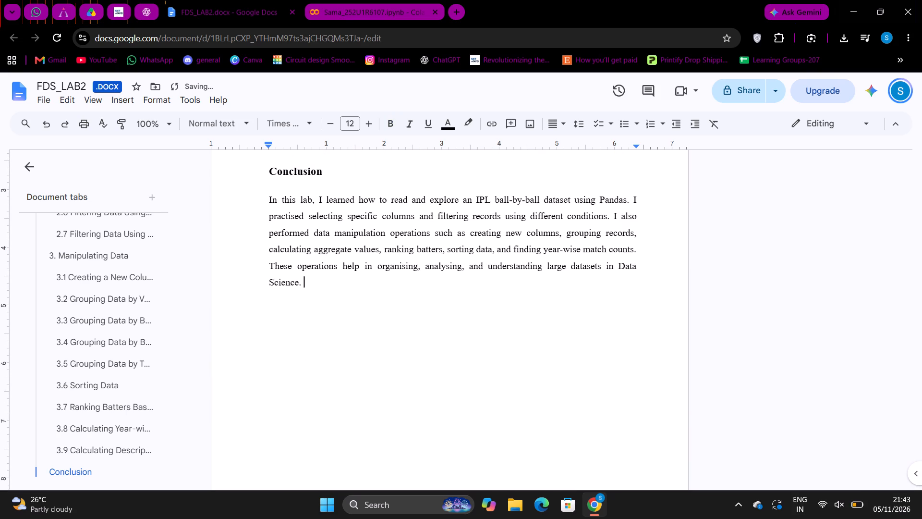
pyautogui.scroll(15, 317, 327)
pyautogui.scroll(6, 317, 327)
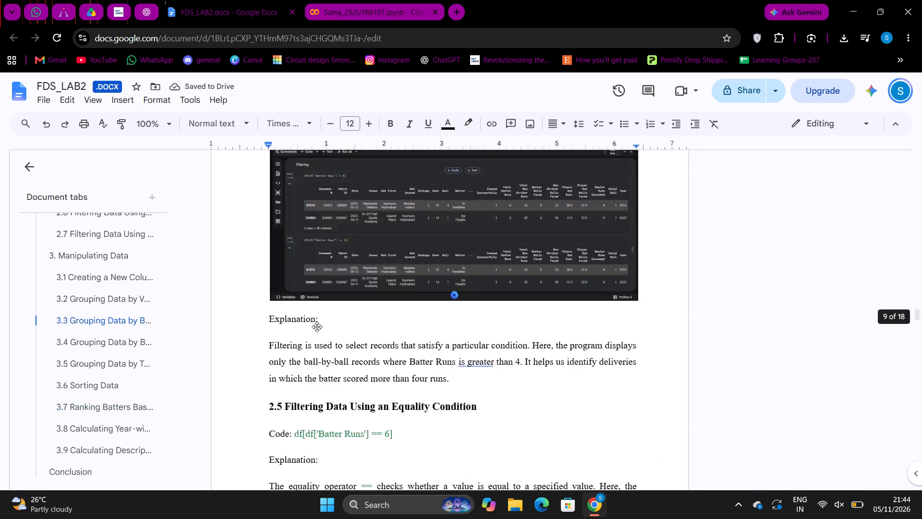
pyautogui.scroll(18, 317, 327)
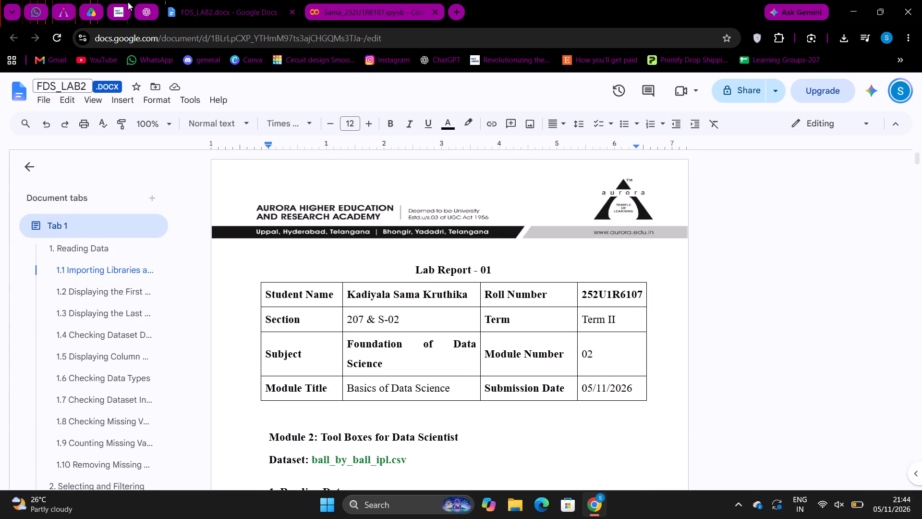
# Switch to the FDS folder in Google Drive and rename the FDS_LAB2.docx file as FDS_LAB2.
pyautogui.moveTo(94, 0); pyautogui.dragTo(138, 0)
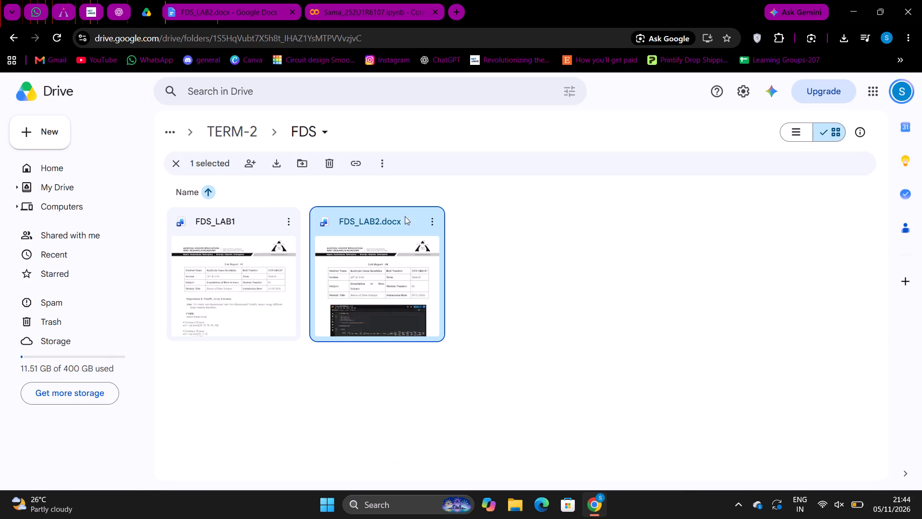
pyautogui.click(427, 219)
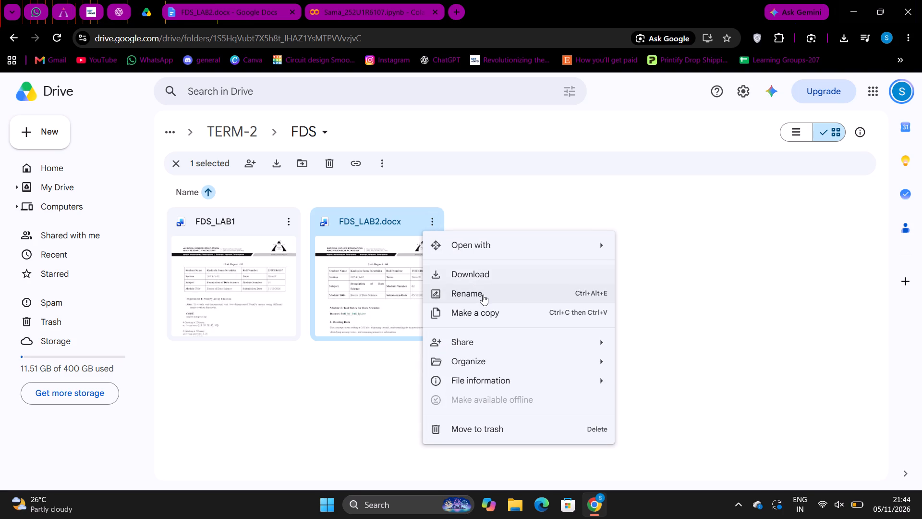
pyautogui.click(483, 295)
pyautogui.click(489, 283)
pyautogui.press('BackSpace')
pyautogui.press('BackSpace')
pyautogui.press('BackSpace')
pyautogui.press('BackSpace')
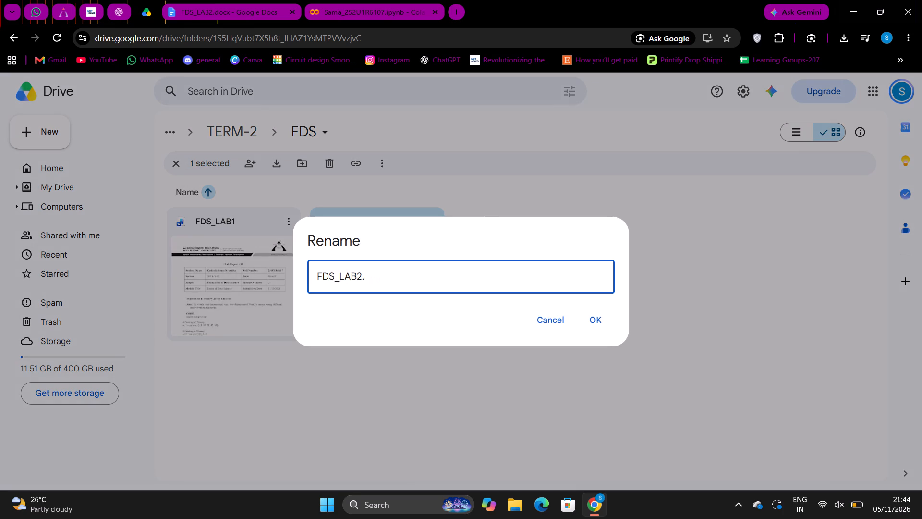
pyautogui.press('BackSpace')
pyautogui.press('Return')
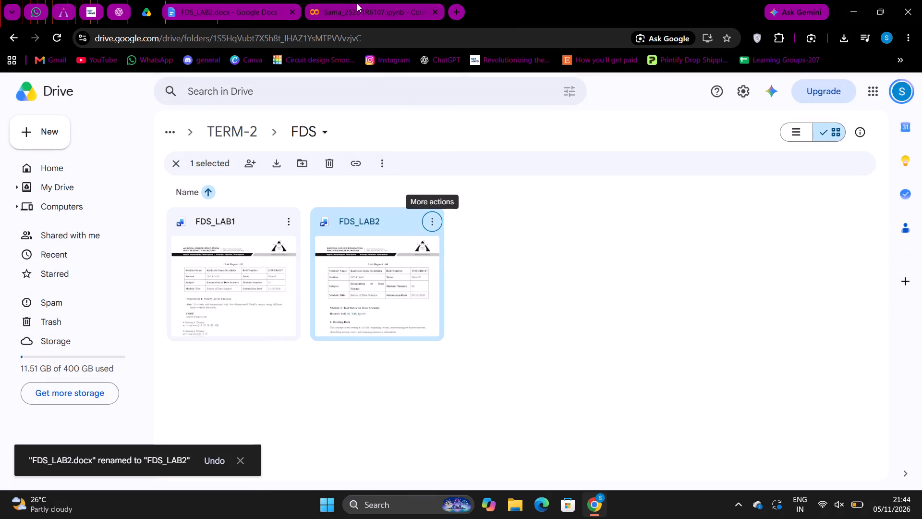
# Switch to the Colab notebook and close its browser tab.
pyautogui.click(357, 3)
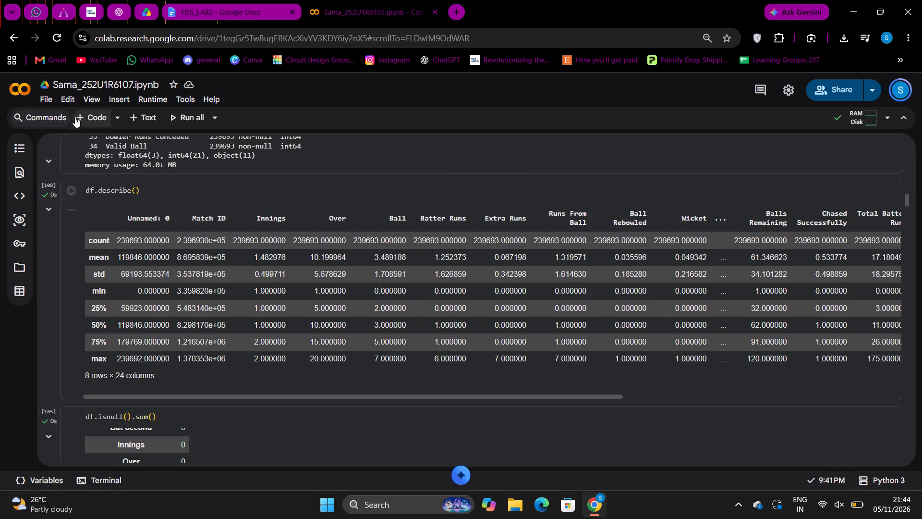
pyautogui.click(439, 13)
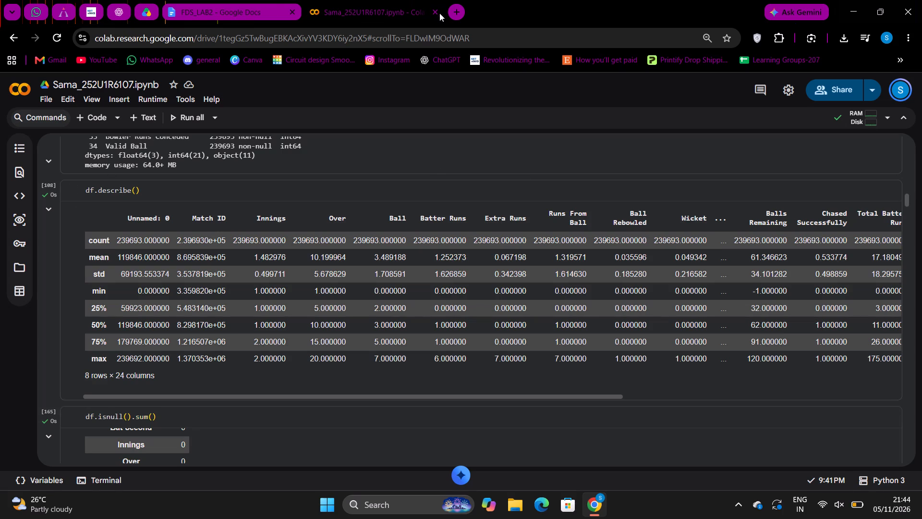
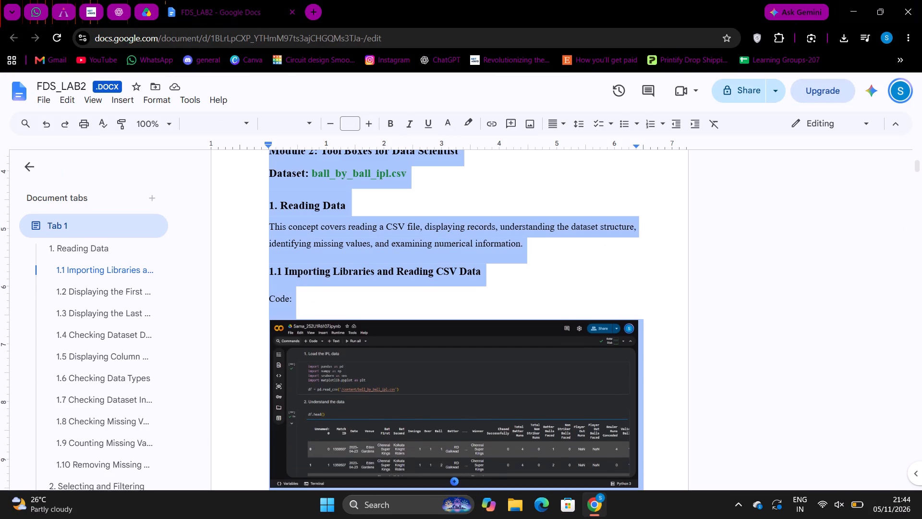
# Set the colour of all the selected document text to black.
pyautogui.click(452, 124)
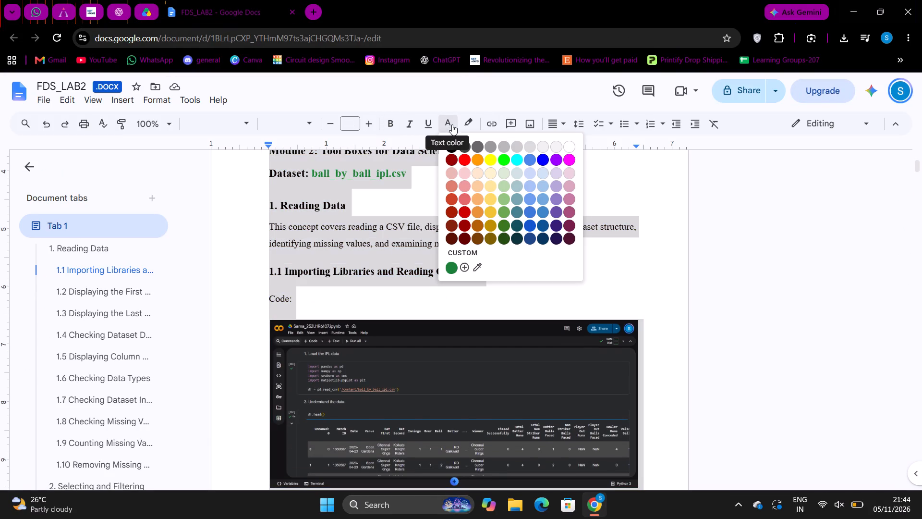
pyautogui.click(452, 147)
pyautogui.click(386, 222)
# Read through the lab report from the Module 2 title to section 2.5, checking text formatting and screenshots.
pyautogui.scroll(1, 386, 222)
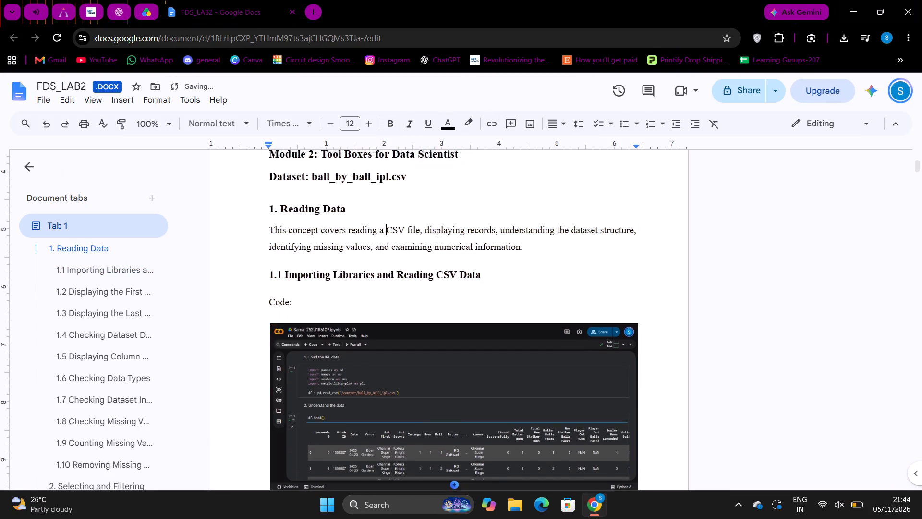
pyautogui.scroll(1, 386, 222)
pyautogui.scroll(-2, 338, 238)
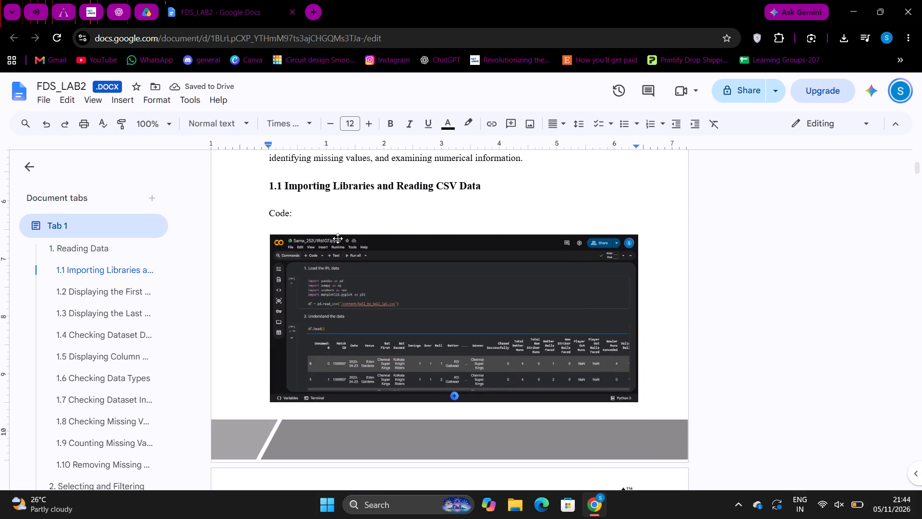
pyautogui.scroll(-6, 338, 238)
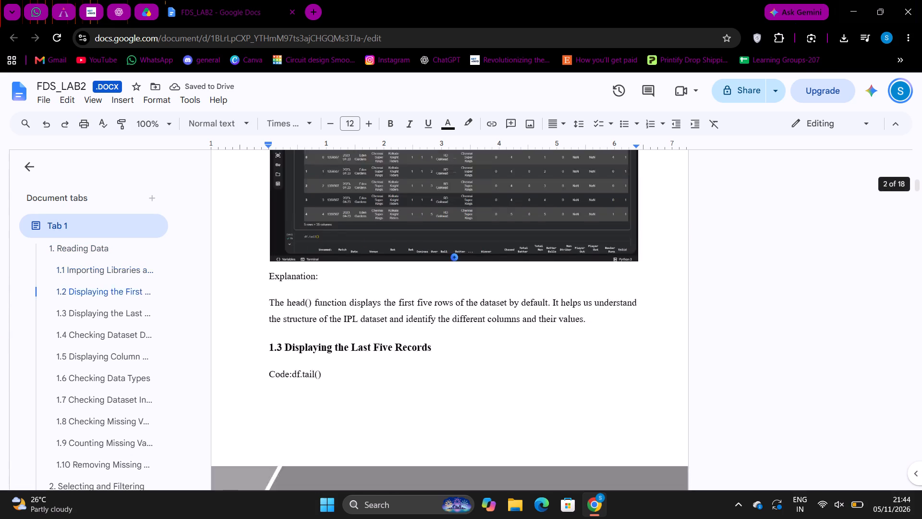
pyautogui.scroll(-6, 338, 238)
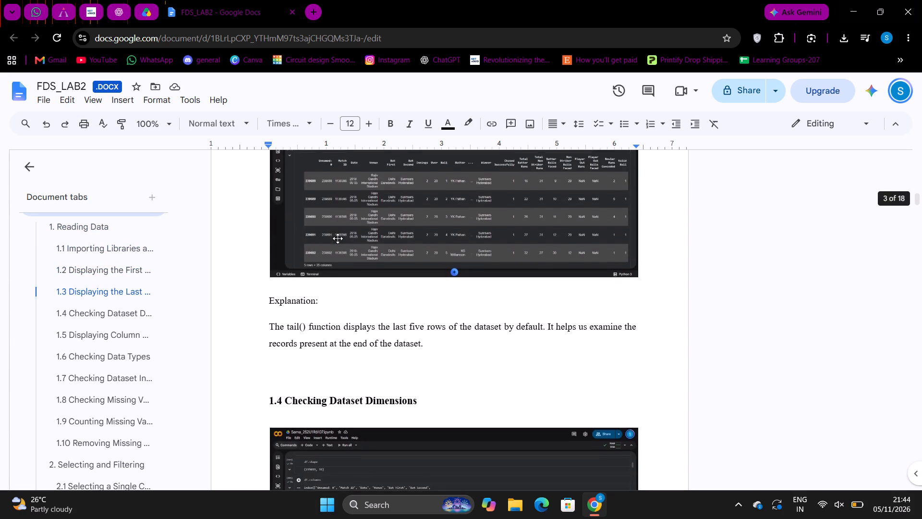
pyautogui.scroll(-8, 338, 238)
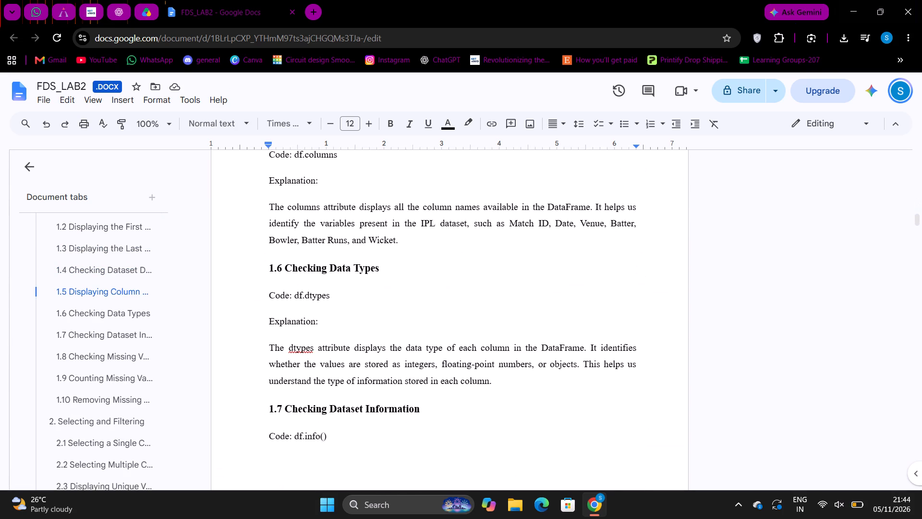
pyautogui.scroll(-8, 338, 238)
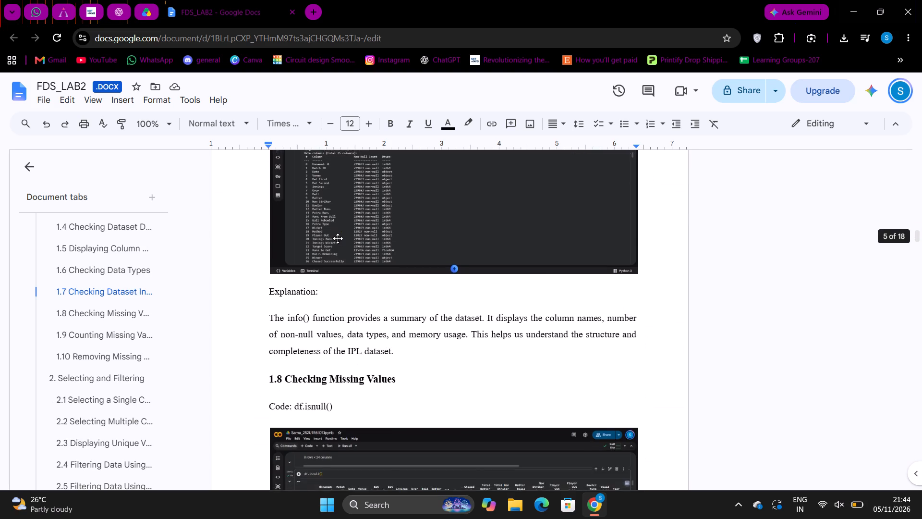
pyautogui.scroll(-11, 338, 238)
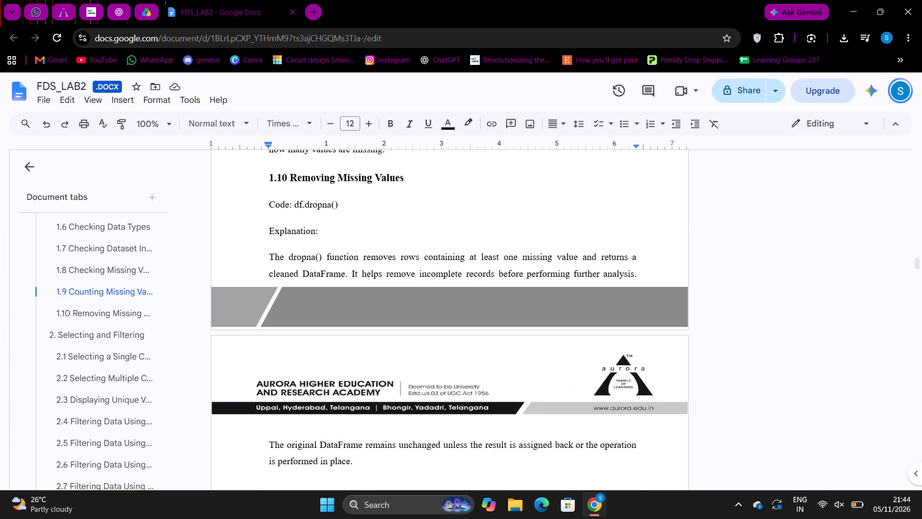
pyautogui.scroll(-10, 338, 238)
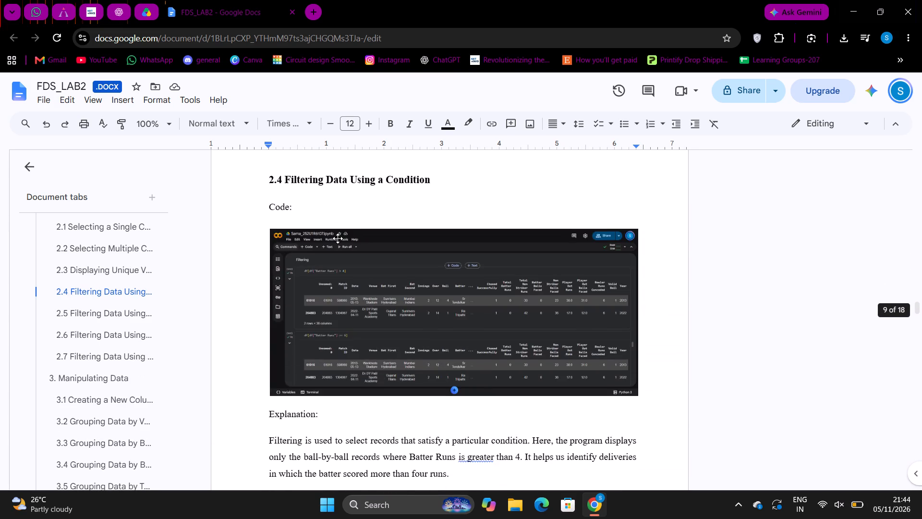
pyautogui.scroll(-3, 338, 238)
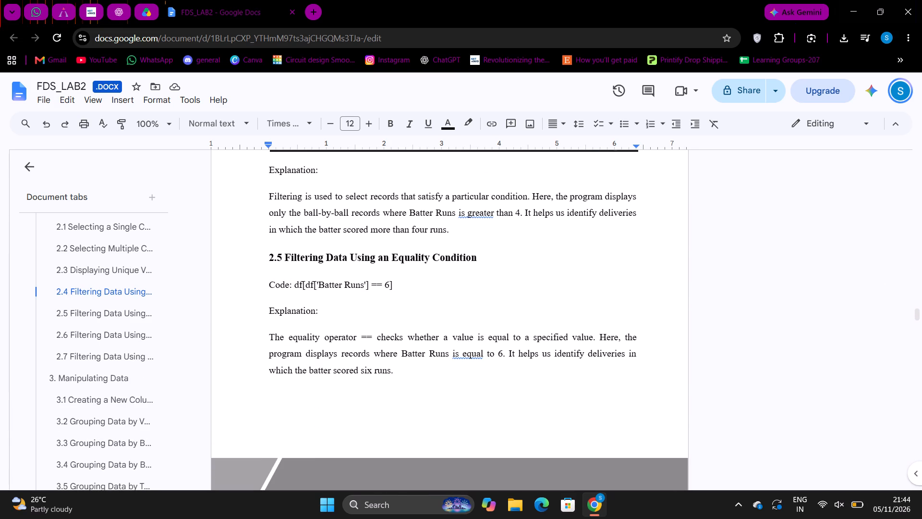
# Accept the grammar suggestion "are greater" for the flagged phrase in the section 2.4 explanation.
pyautogui.click(467, 214)
pyautogui.click(478, 205)
pyautogui.click(480, 202)
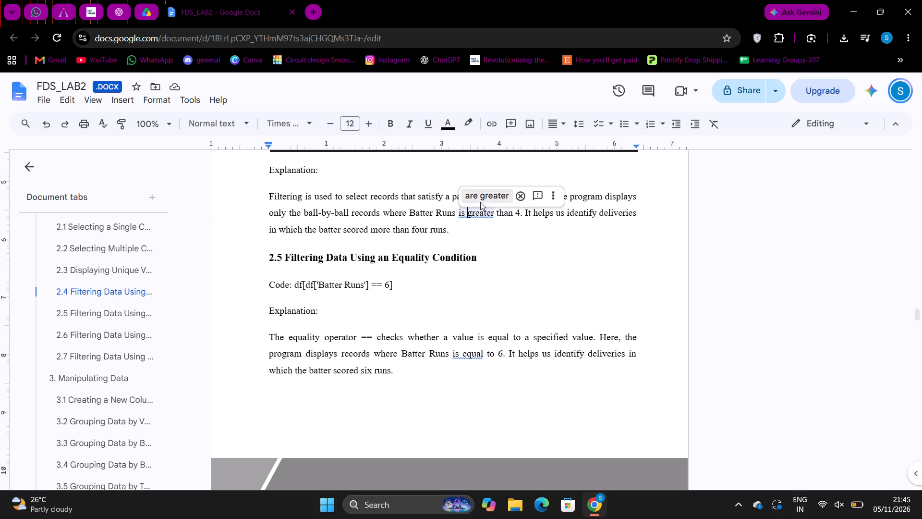
# Check the flagged phrase "is equal" in section 2.5 and review the remaining sections through the end of the document.
pyautogui.scroll(-3, 440, 299)
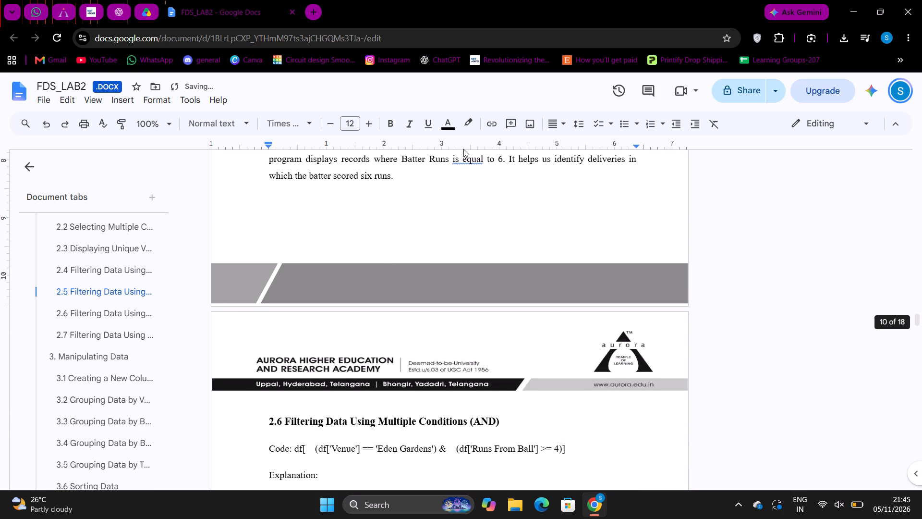
pyautogui.click(465, 160)
pyautogui.click(425, 244)
pyautogui.scroll(-2, 425, 244)
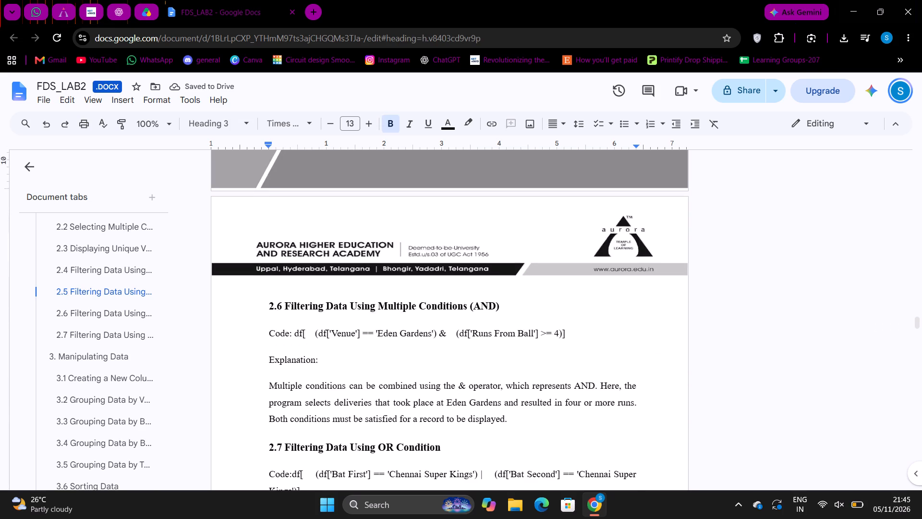
pyautogui.scroll(-17, 425, 244)
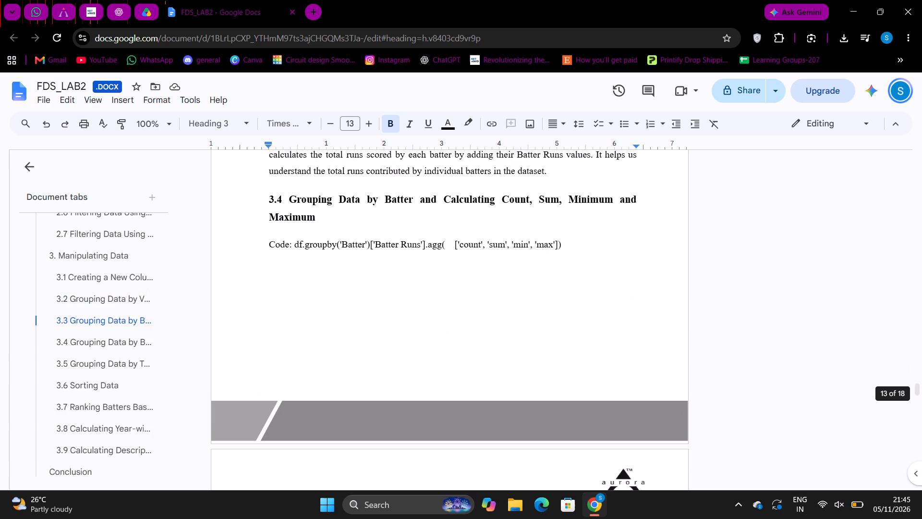
pyautogui.scroll(-11, 425, 244)
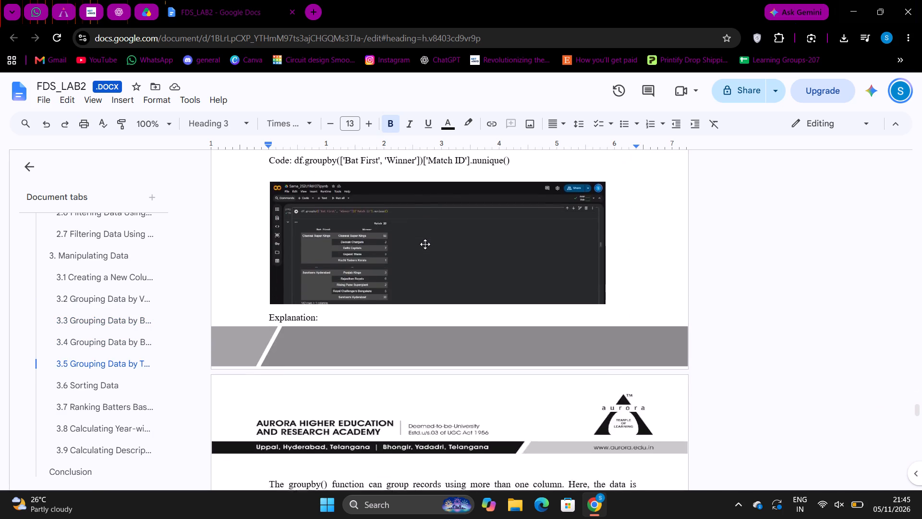
pyautogui.scroll(-12, 425, 244)
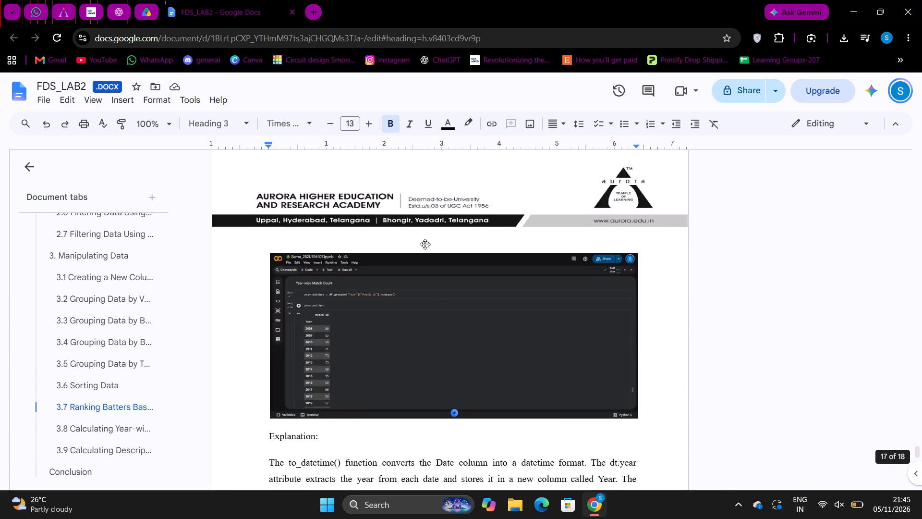
pyautogui.scroll(-9, 425, 244)
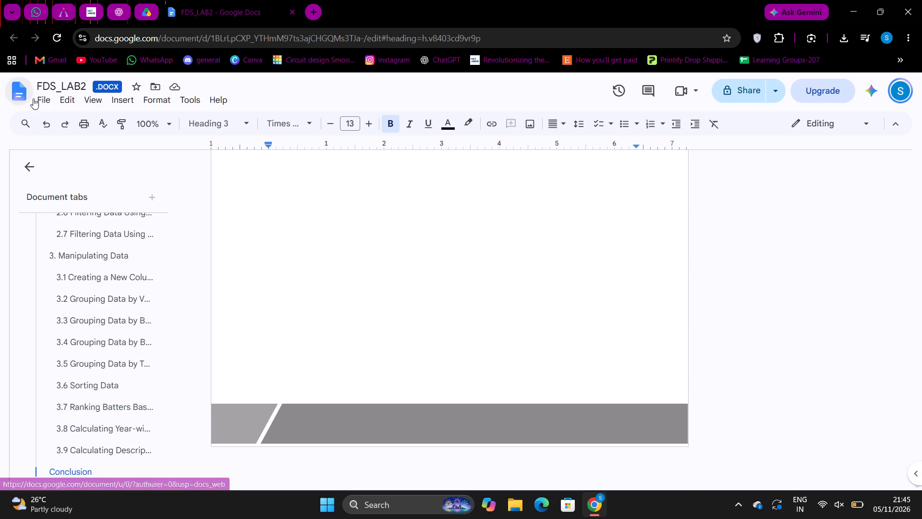
# Download the FDS_LAB2 document in PDF format and close the document.
pyautogui.click(42, 99)
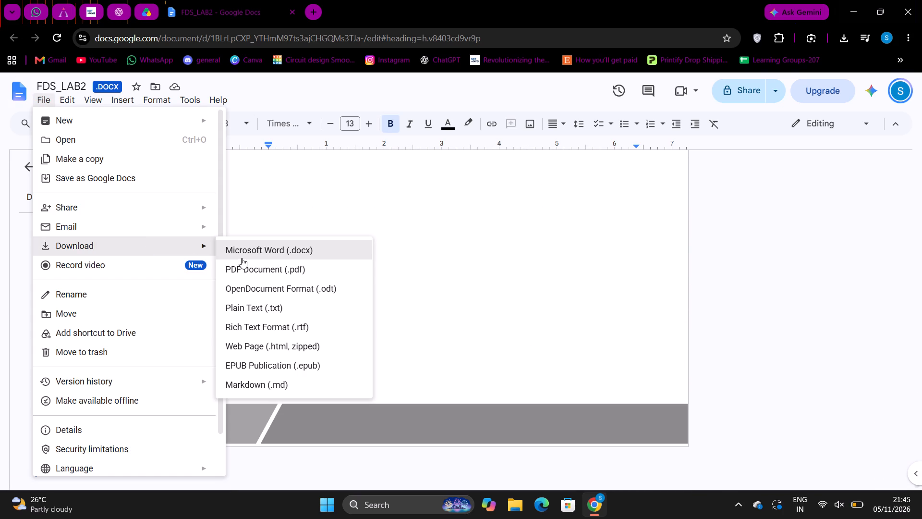
pyautogui.click(243, 261)
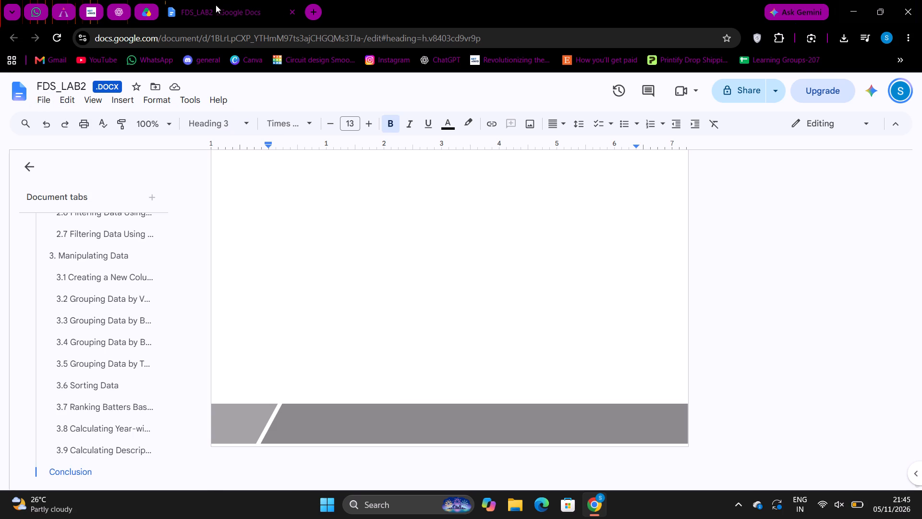
pyautogui.click(297, 14)
pyautogui.click(293, 13)
# Open the Lab Report 2 assessment on the Aurora assessments page and view the files offered for its PDF upload.
pyautogui.click(61, 5)
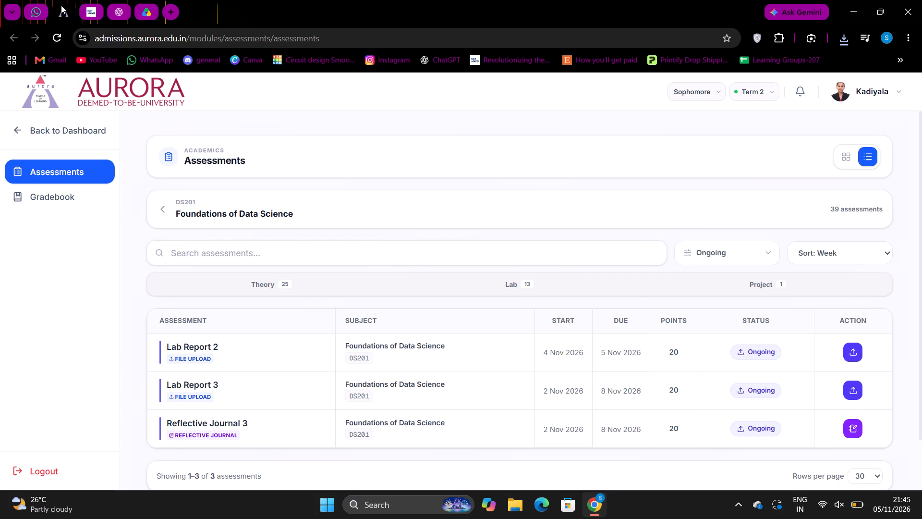
pyautogui.click(282, 341)
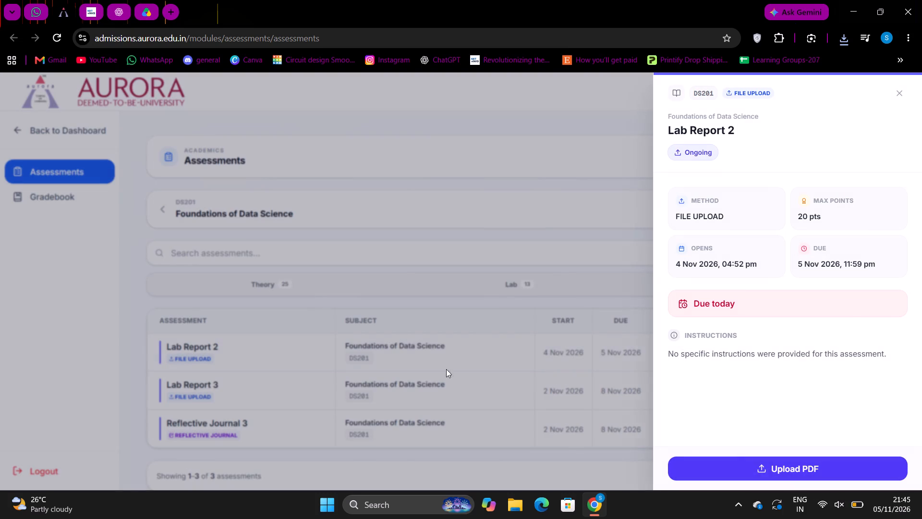
pyautogui.click(753, 469)
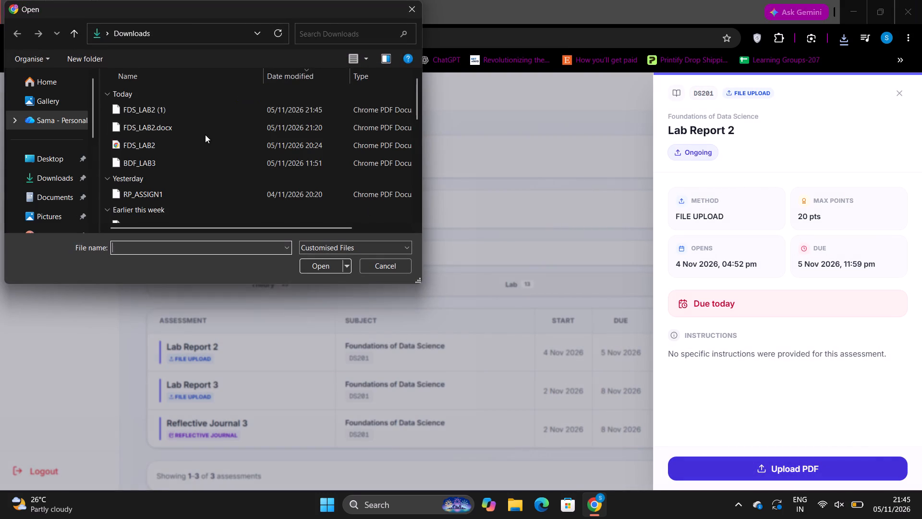
pyautogui.click(386, 270)
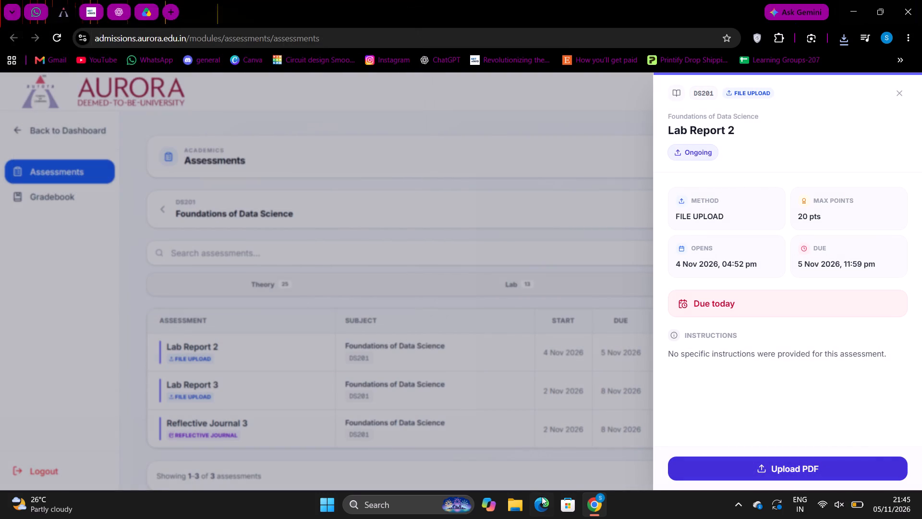
# In File Explorer, delete FDS_LAB2, FDS_LAB2.docx and Today's Lab 3.1 task from the Downloads folder.
pyautogui.click(507, 501)
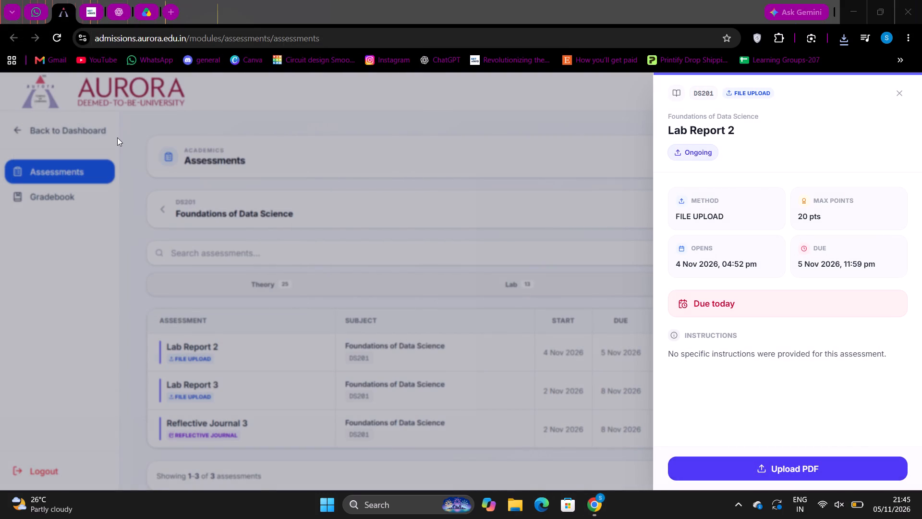
pyautogui.click(67, 192)
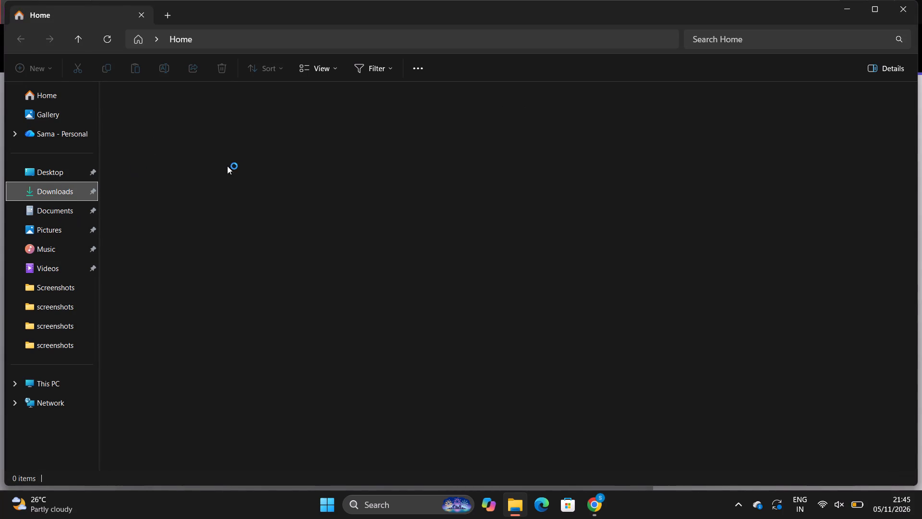
pyautogui.click(150, 159)
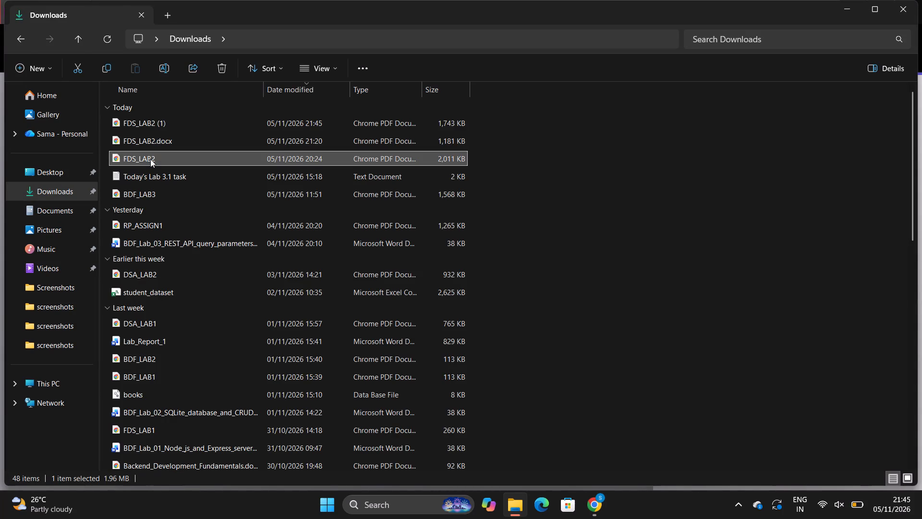
pyautogui.hotkey('ctrl', 'd')
pyautogui.click(148, 140)
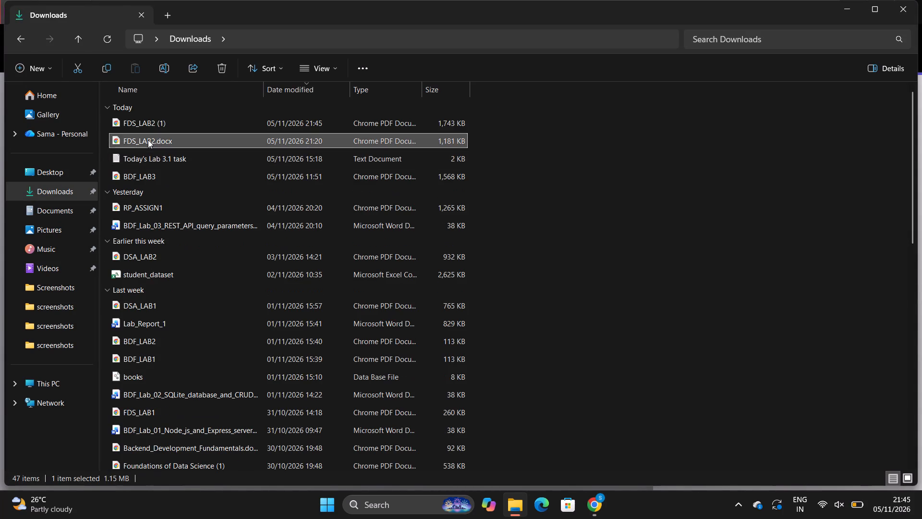
pyautogui.hotkey('ctrl', 'd')
pyautogui.click(156, 142)
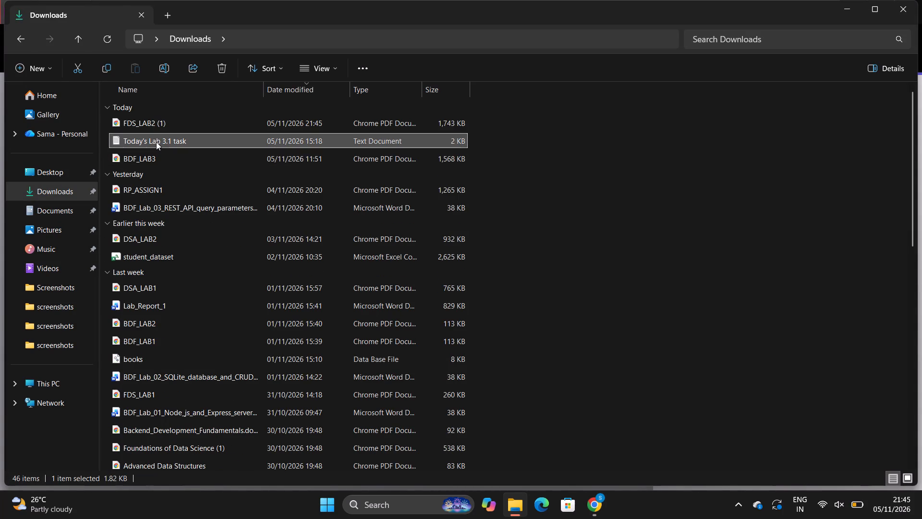
pyautogui.hotkey('ctrl', 'd')
# Rename the PDF FDS_LAB2 (1) in Downloads to FDS_LAB2 and close File Explorer.
pyautogui.click(161, 125)
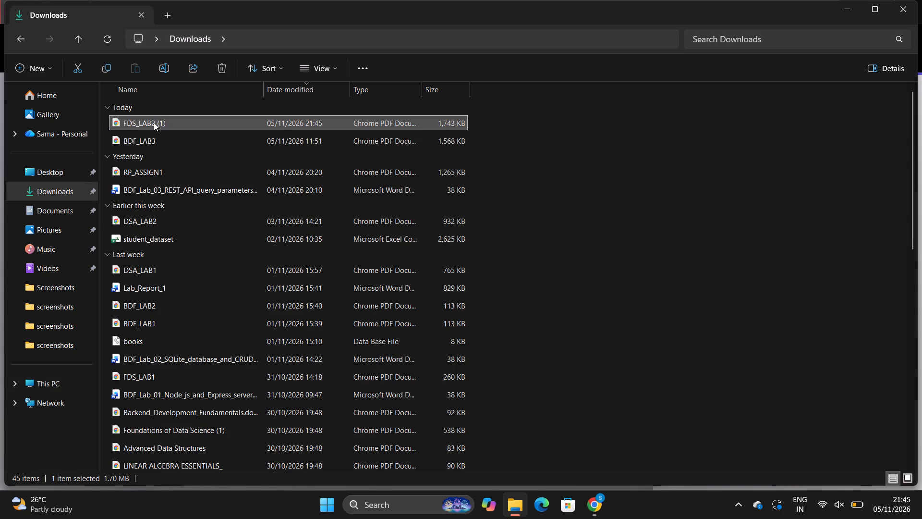
pyautogui.click(158, 122)
pyautogui.click(164, 122)
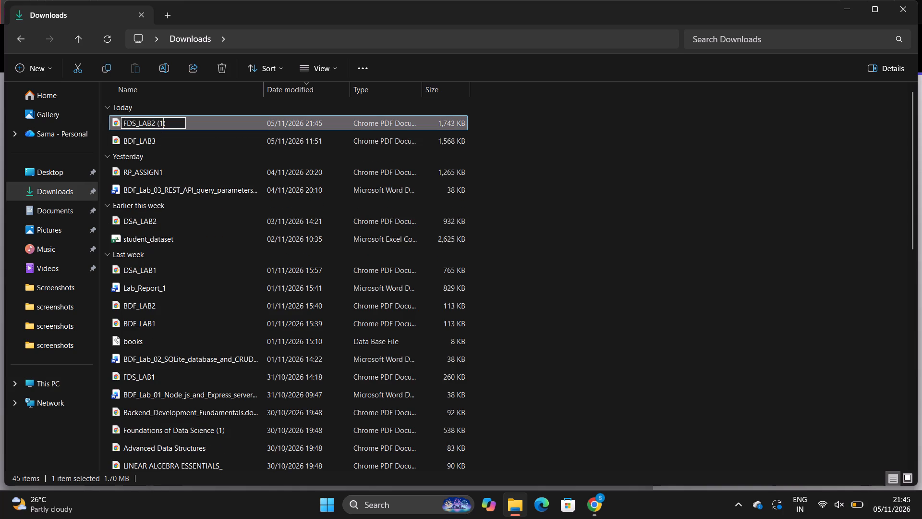
pyautogui.press('Right')
pyautogui.press('BackSpace')
pyautogui.press('BackSpace')
pyautogui.press('BackSpace')
pyautogui.press('BackSpace')
pyautogui.press('Return')
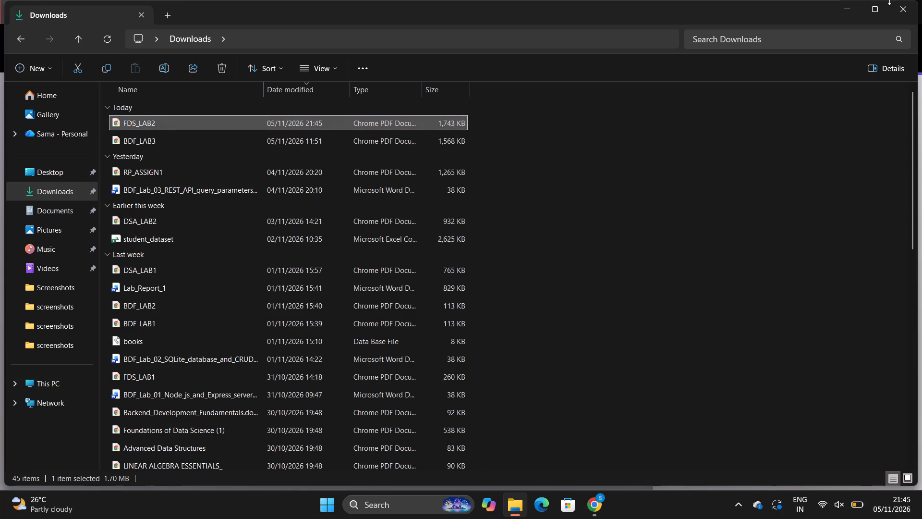
pyautogui.click(896, 5)
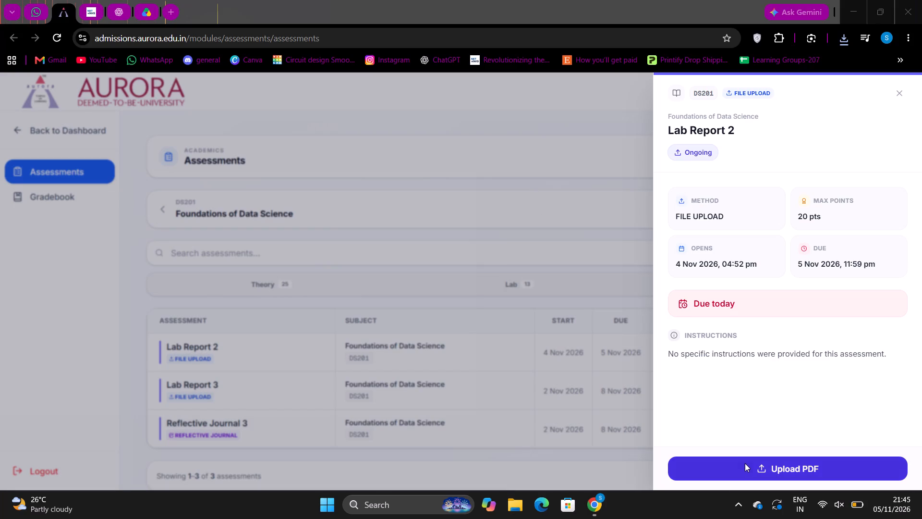
# Upload the FDS_LAB2 PDF from Downloads to the Lab Report 2 assessment and return to the overview of all courses.
pyautogui.click(745, 463)
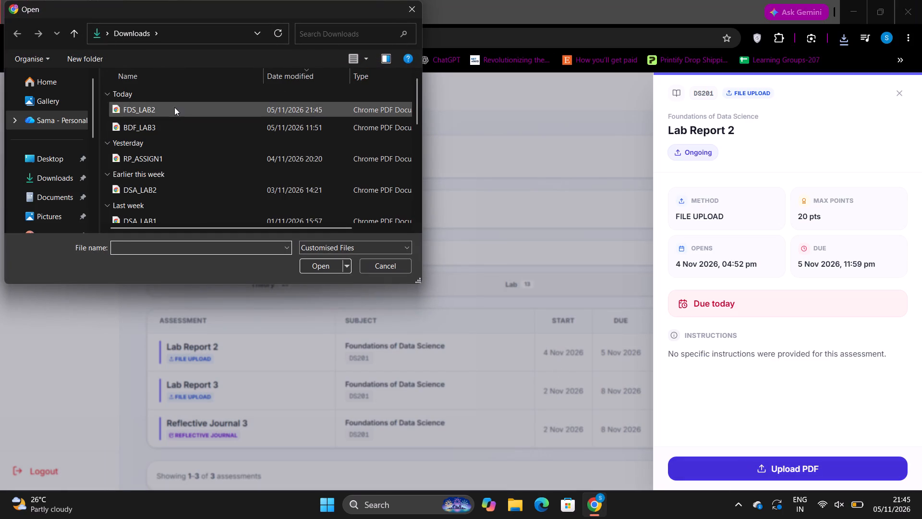
pyautogui.doubleClick(174, 107)
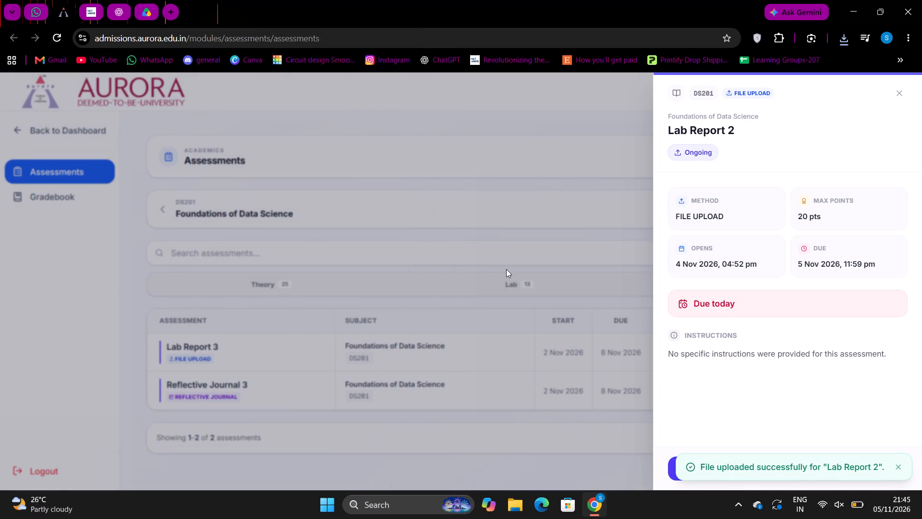
pyautogui.click(452, 284)
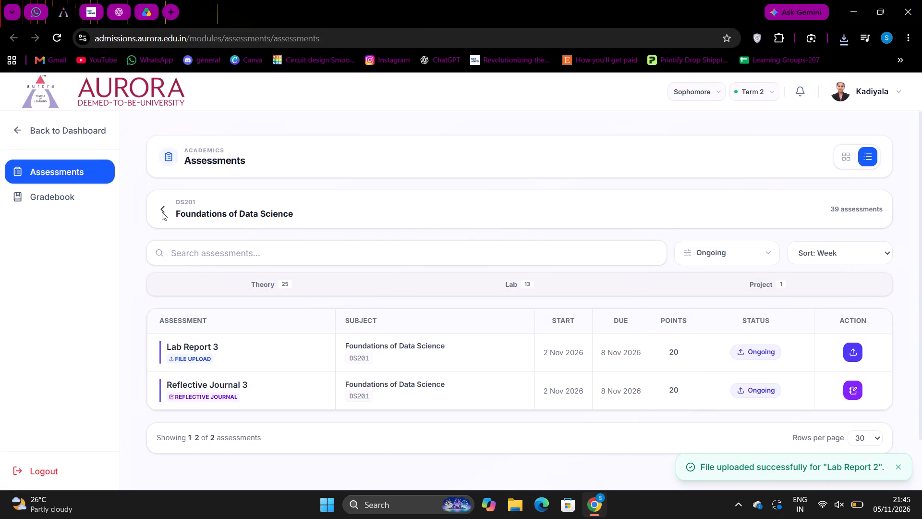
pyautogui.click(162, 212)
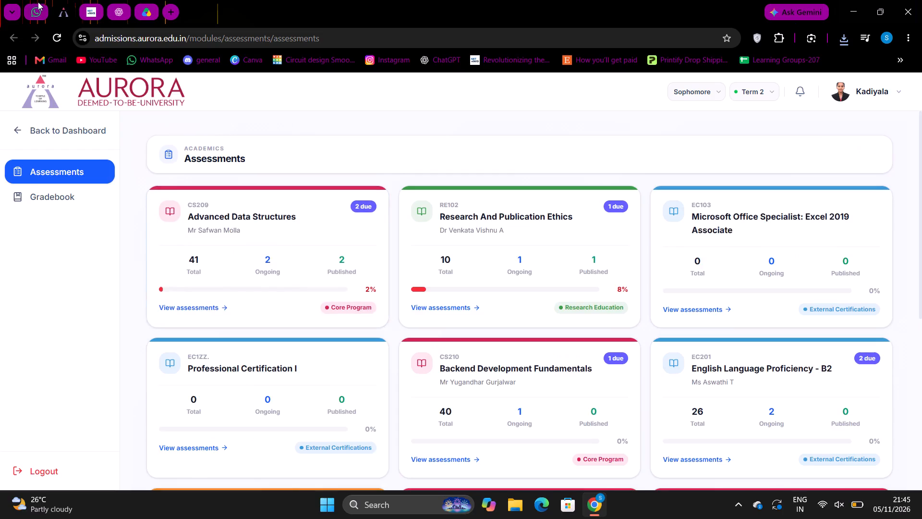